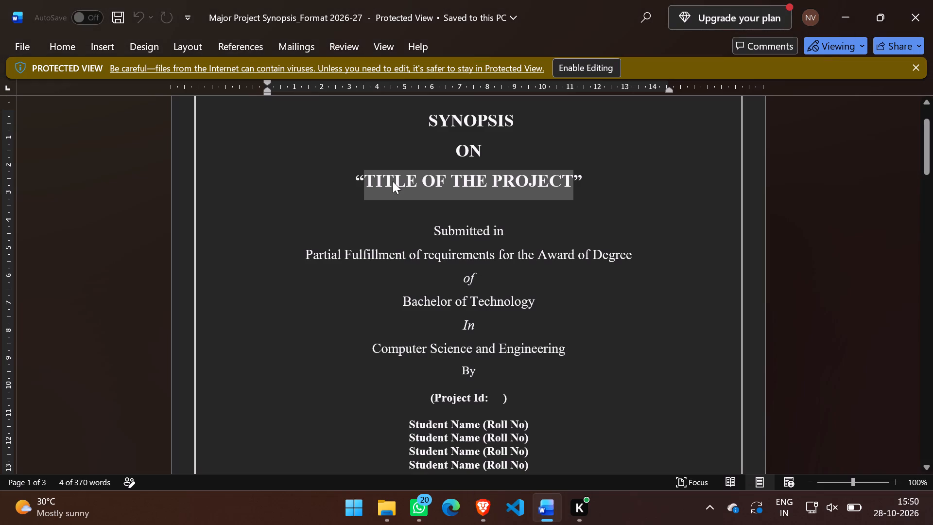
left_click(393, 181)
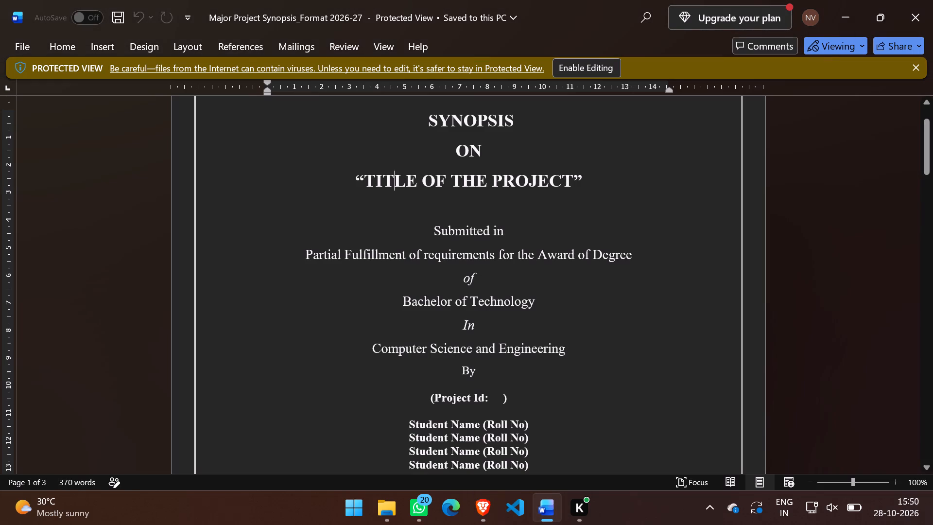
left_click(588, 68)
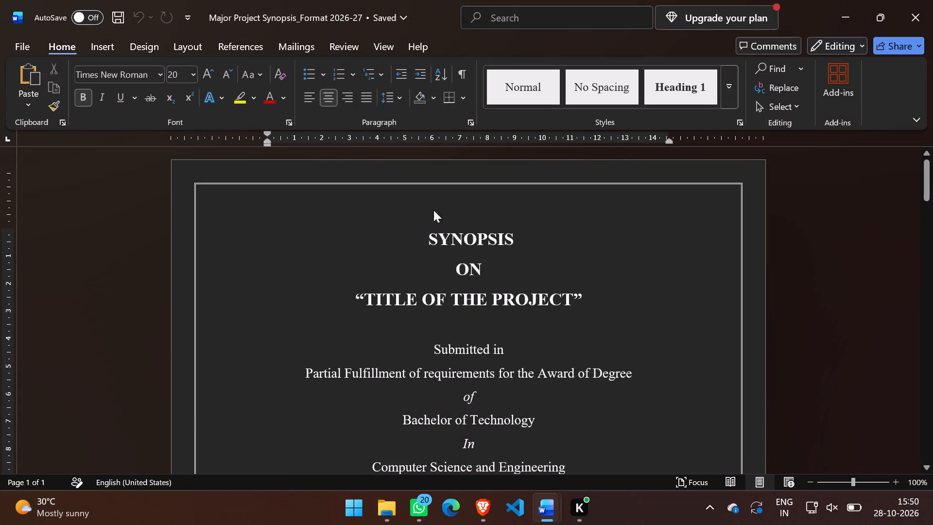
Replace the quoted "TITLE OF THE PROJECT" placeholder on the cover page, including its quotation marks, with the copied YojnaMitra project title.
left_click_drag(365, 298, 385, 301)
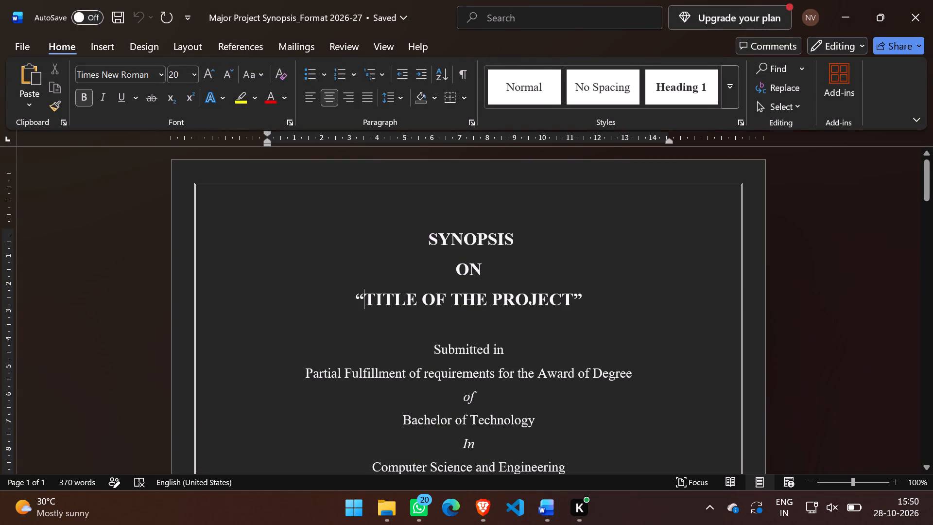
left_click_drag(385, 301, 551, 297)
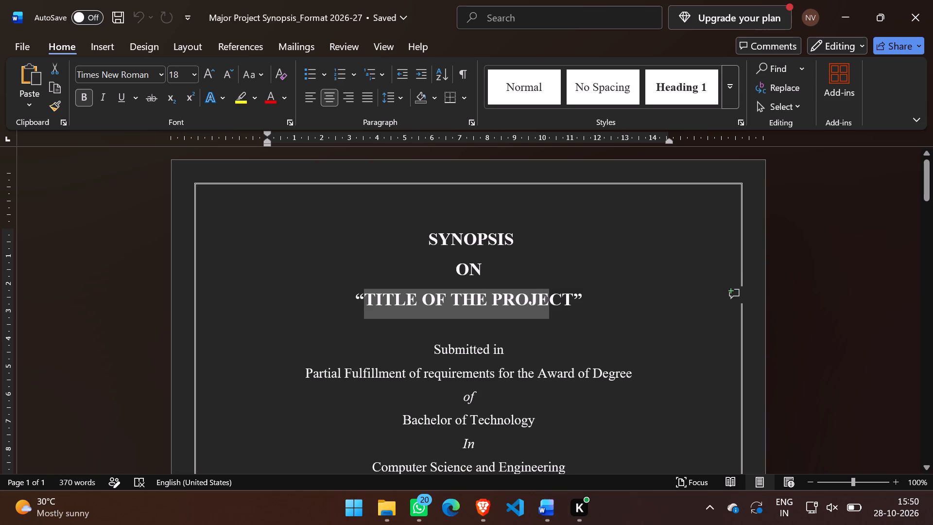
left_click(358, 297)
left_click_drag(358, 297, 580, 298)
key("ctrl+v")
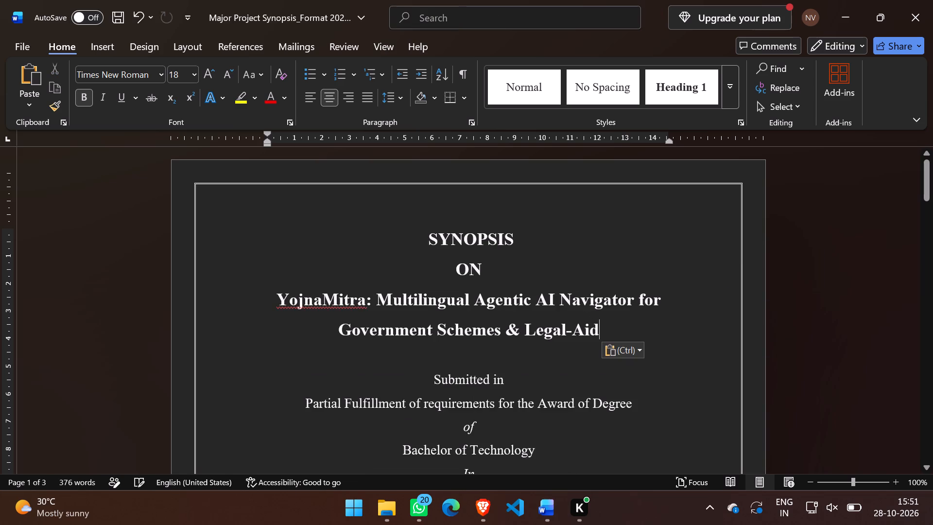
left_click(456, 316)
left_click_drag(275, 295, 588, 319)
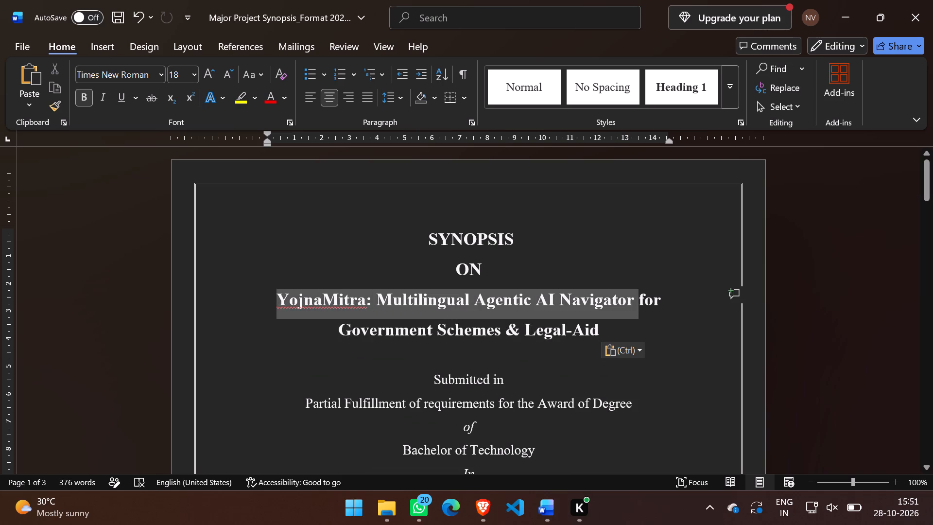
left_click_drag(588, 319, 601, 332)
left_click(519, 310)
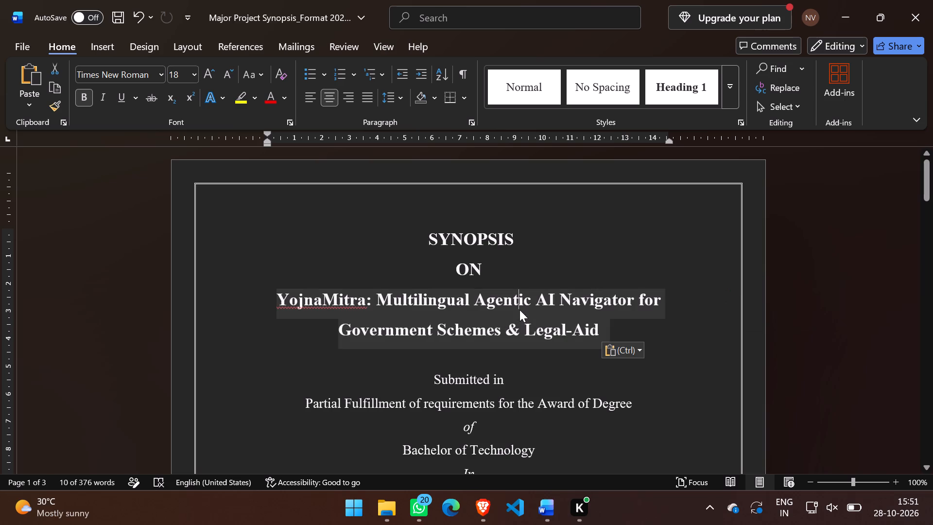
Break the cover-page project title after "Navigator for" and insert an empty line before "Government Schemes & Legal-Aid".
left_click(676, 304)
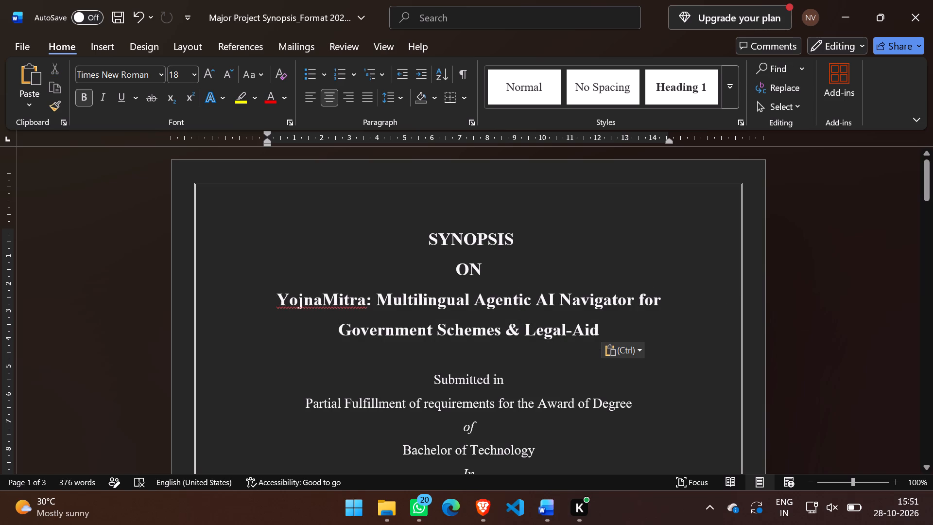
key("Return")
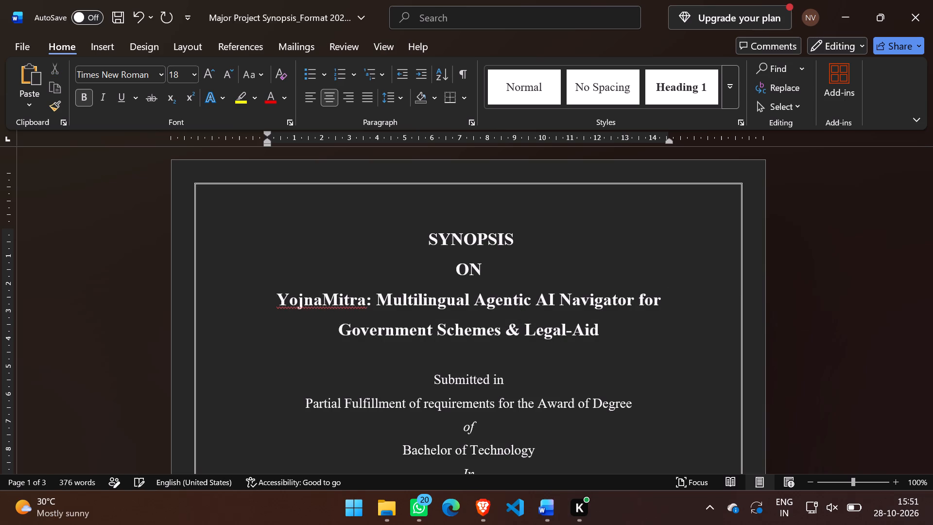
left_click(674, 299)
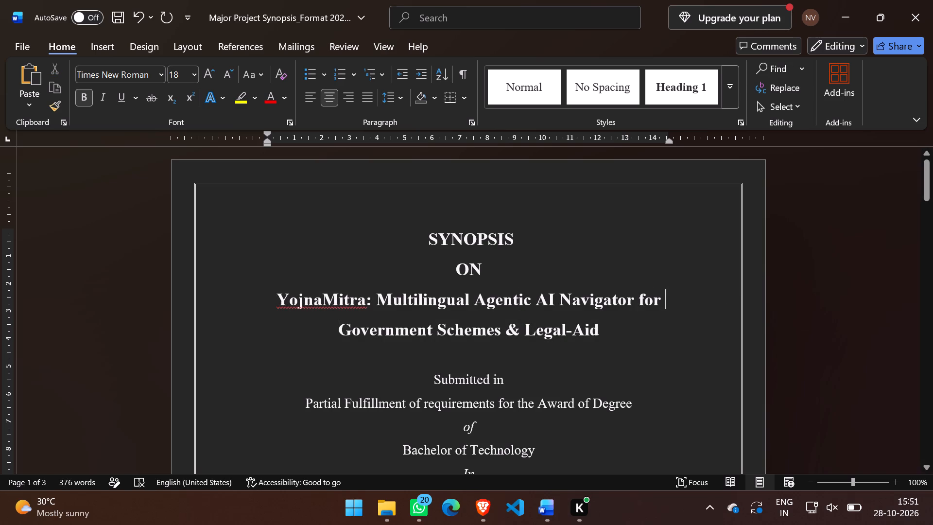
key("Return")
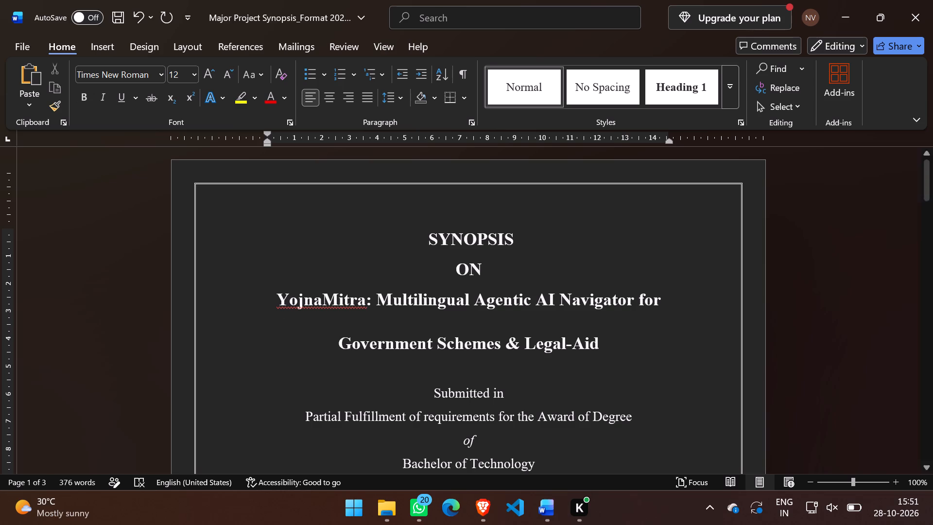
Reduce the font size of the empty line between the two title lines to 8, to 2, and finally to 1.
left_click(190, 74)
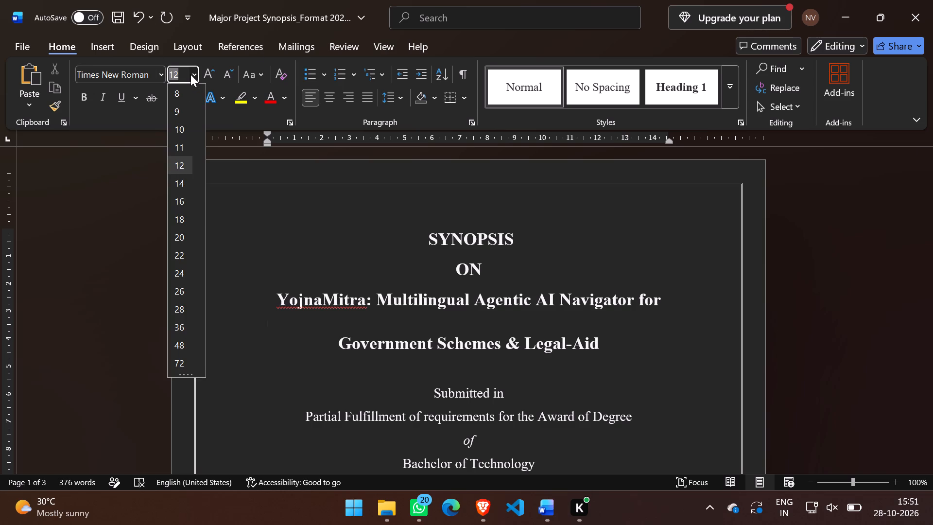
left_click(180, 87)
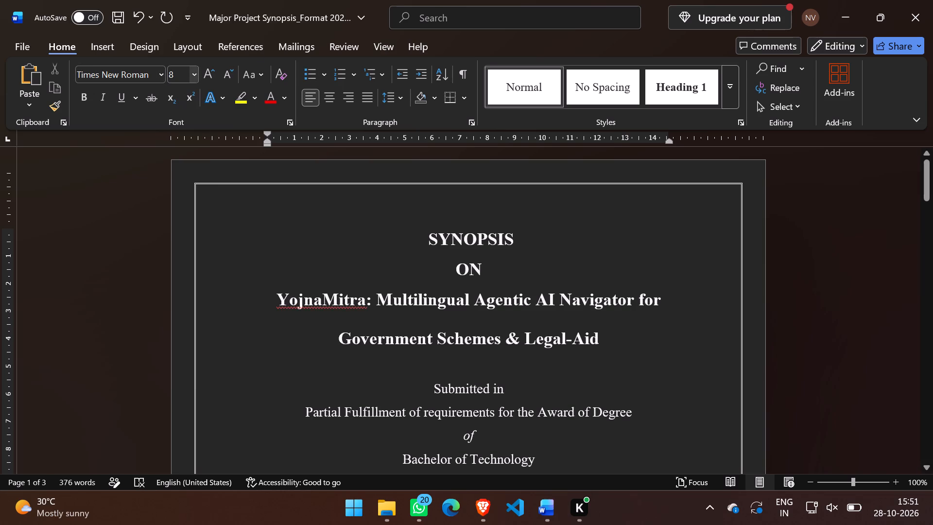
left_click(176, 80)
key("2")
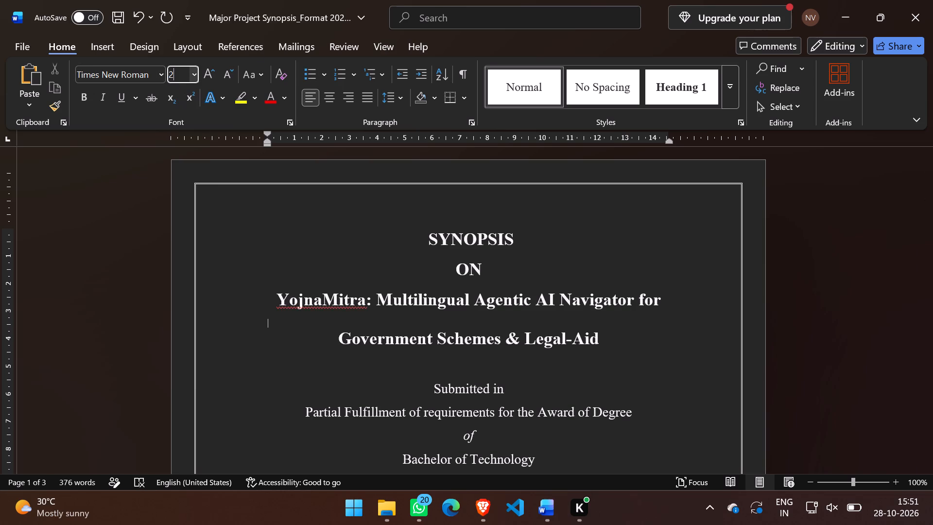
key("Return")
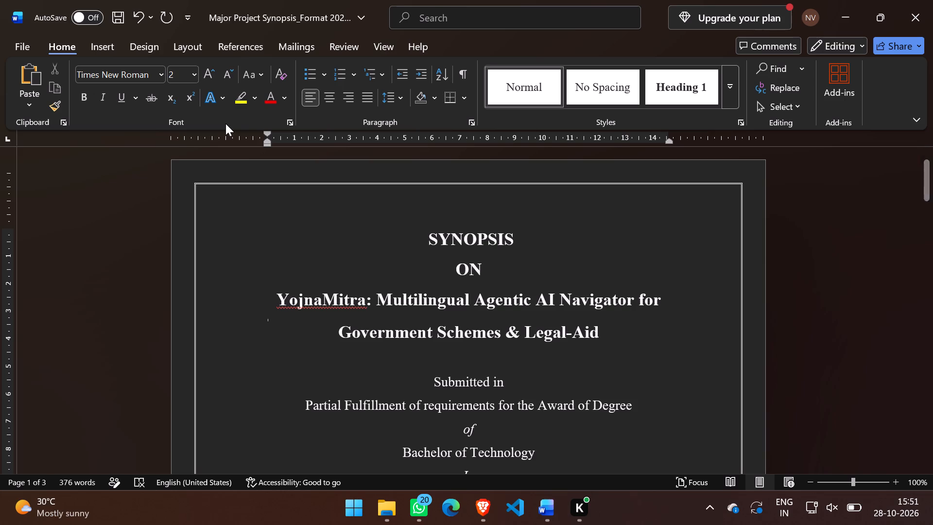
left_click(174, 72)
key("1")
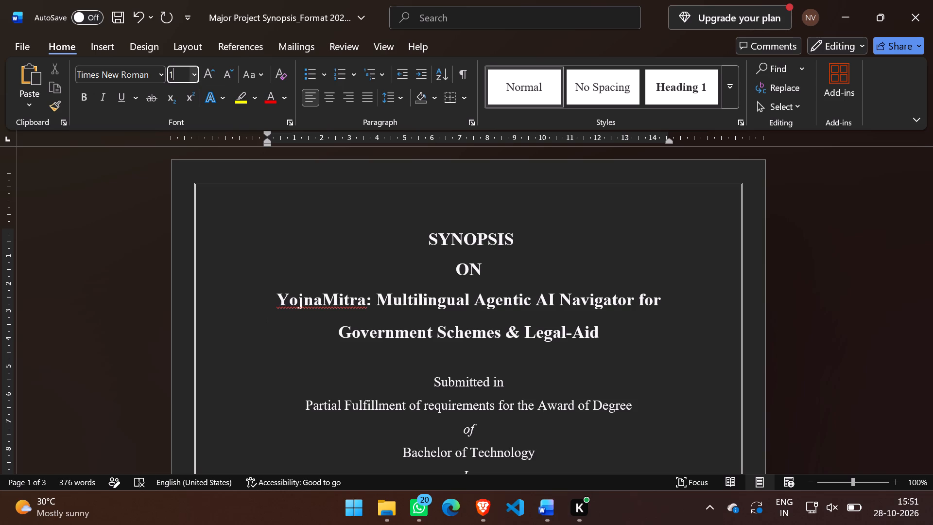
key("Return")
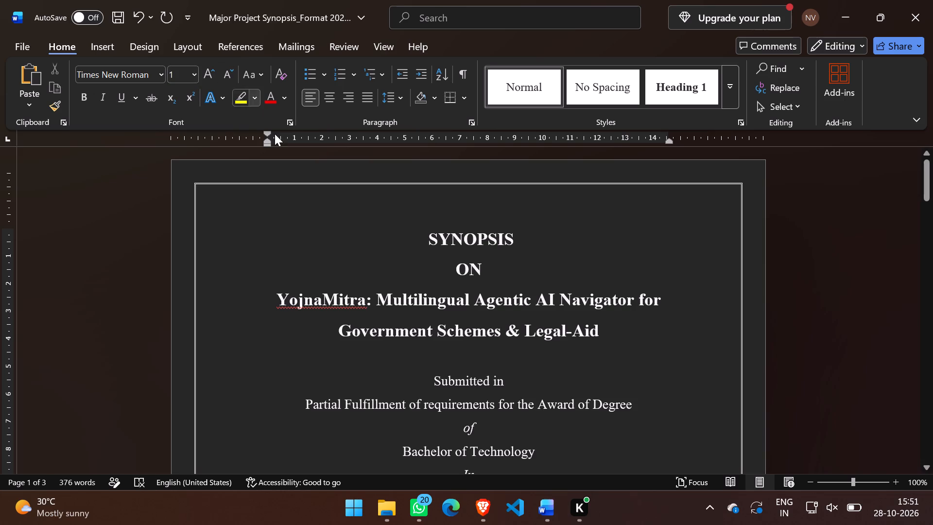
Go to the Project Id, student name and supervisor placeholders on the cover page.
scroll(471, 363, "down", 1)
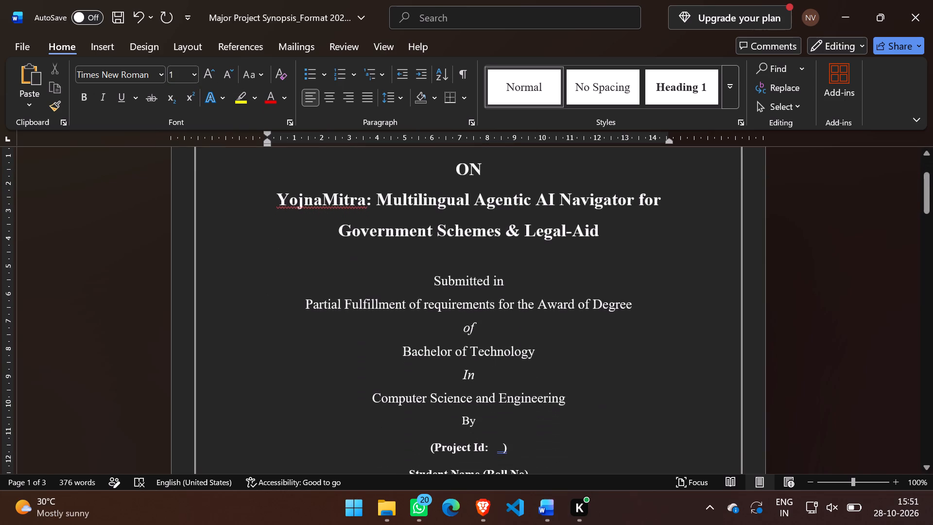
scroll(471, 363, "down", 2)
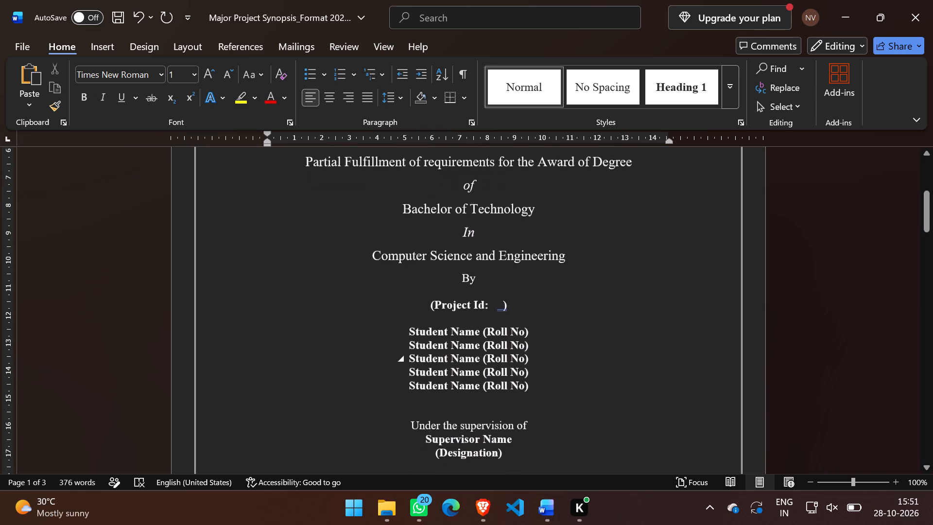
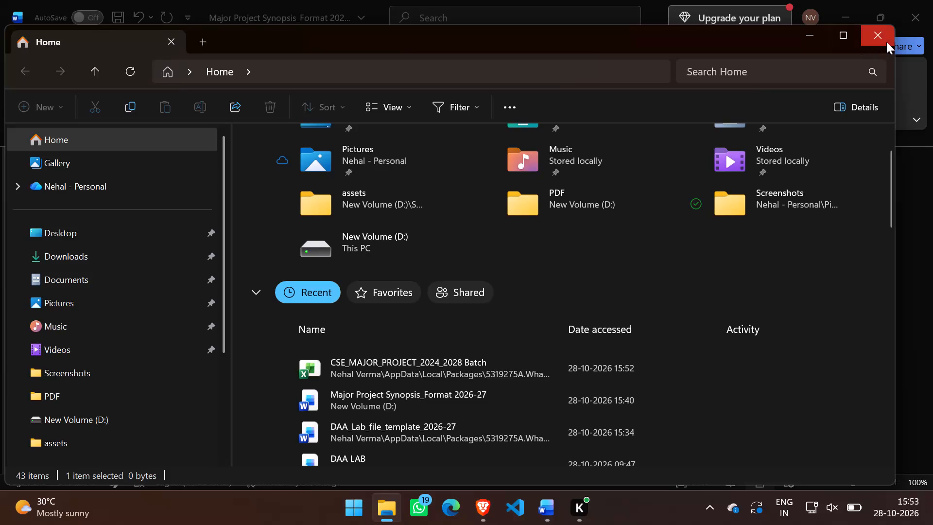
Close File Explorer to return to the Word synopsis and select the first "Student Name" placeholder on the cover page, leaving out "(Roll No)".
left_click(886, 42)
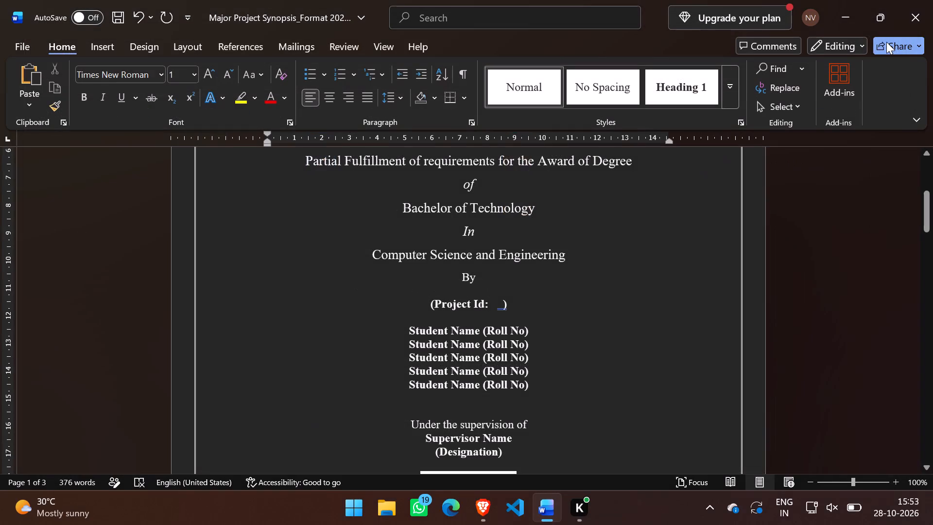
scroll(515, 299, "down", 1)
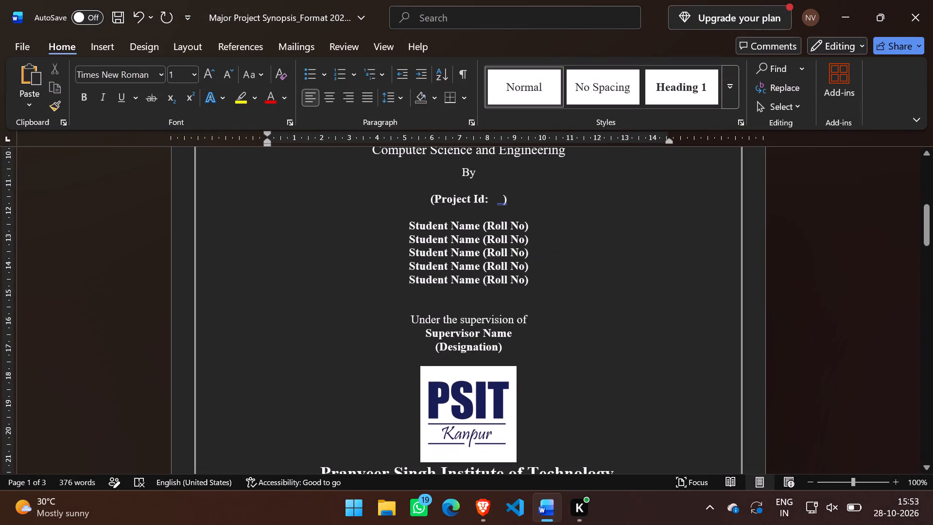
left_click_drag(407, 224, 455, 221)
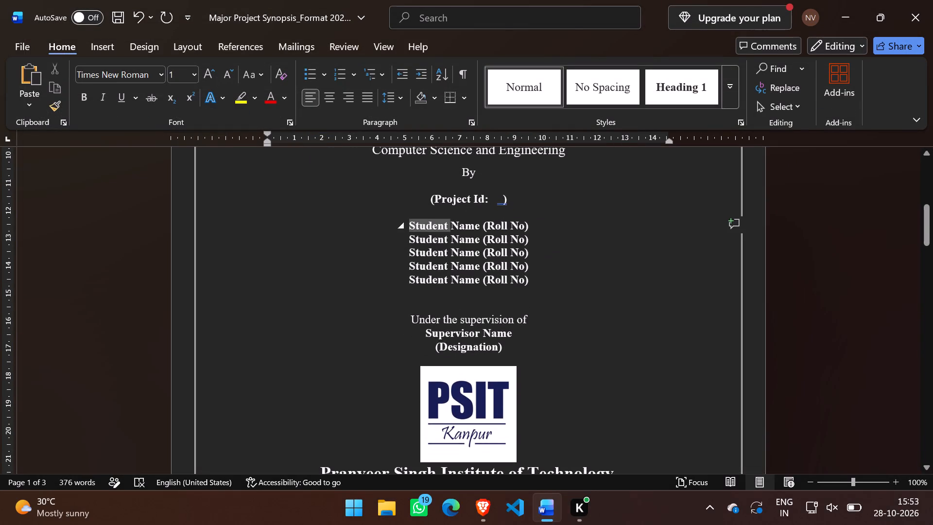
left_click_drag(455, 221, 473, 226)
left_click_drag(473, 226, 479, 224)
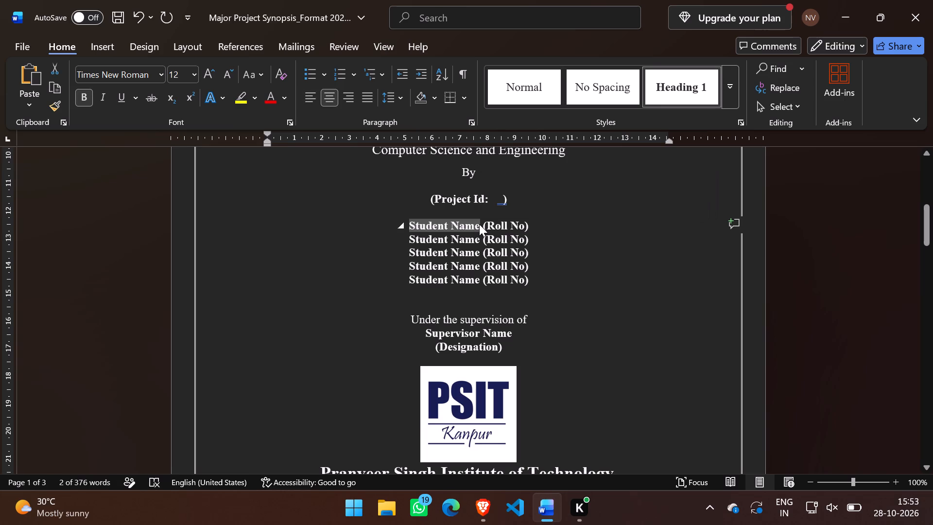
Fill the first student line on the cover page with the first team member's name and roll number.
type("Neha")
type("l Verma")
left_click_drag(522, 224, 487, 223)
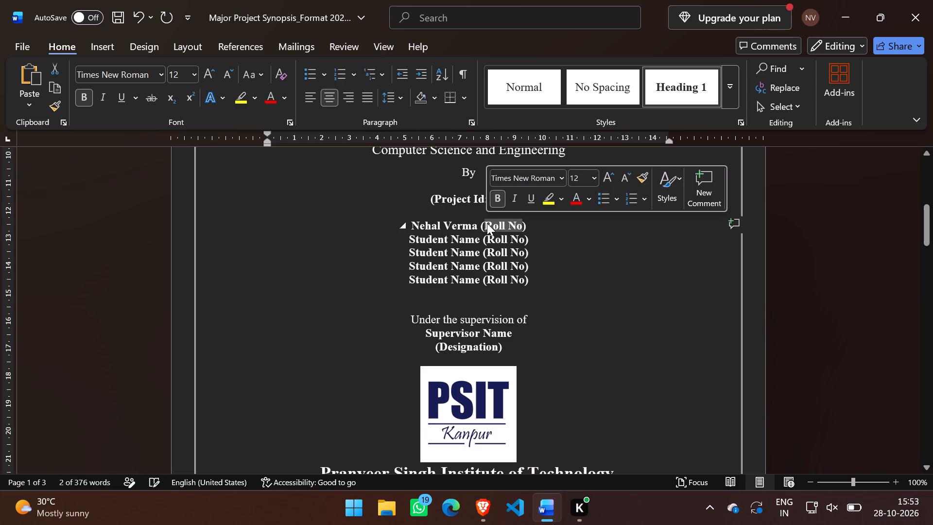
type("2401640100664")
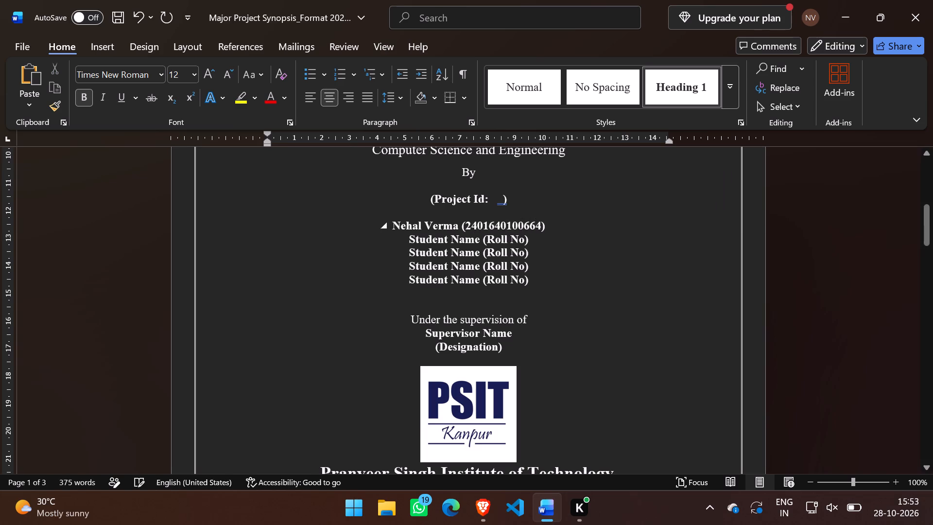
left_click_drag(409, 238, 432, 237)
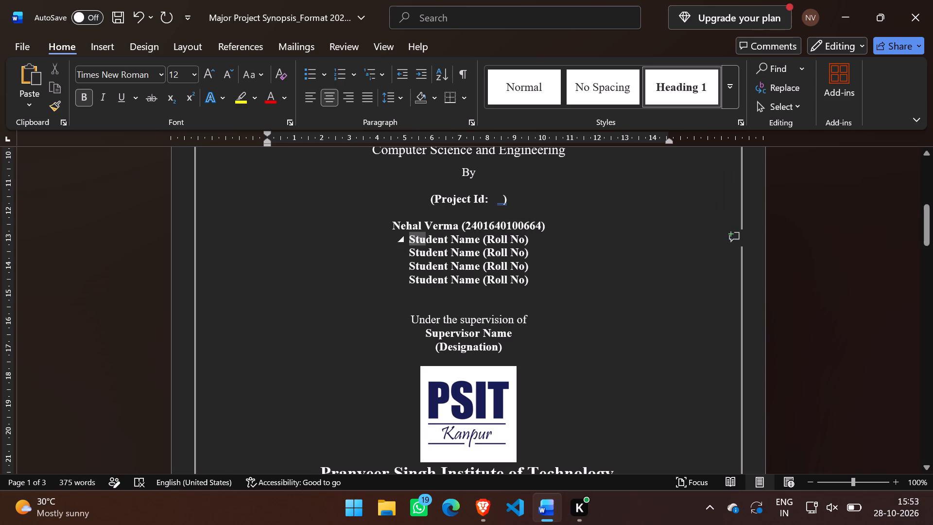
left_click_drag(432, 237, 479, 236)
key("BackSpace")
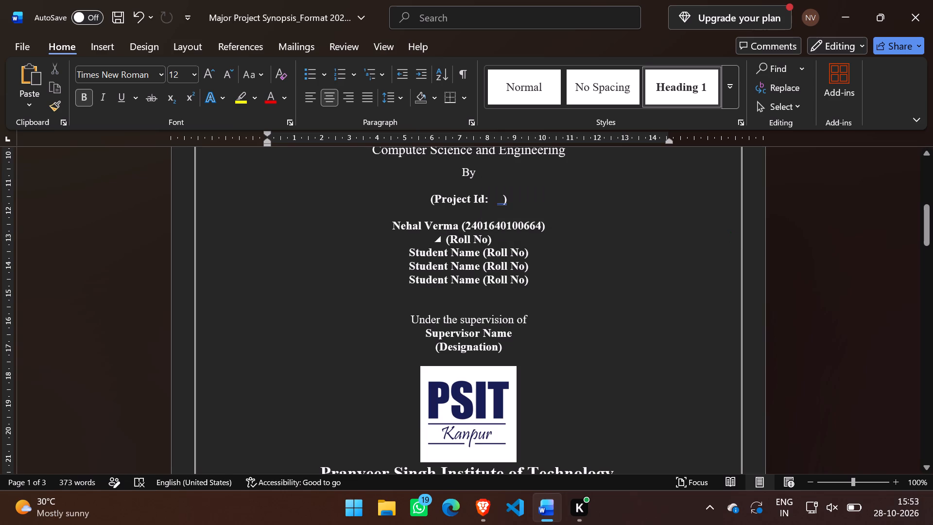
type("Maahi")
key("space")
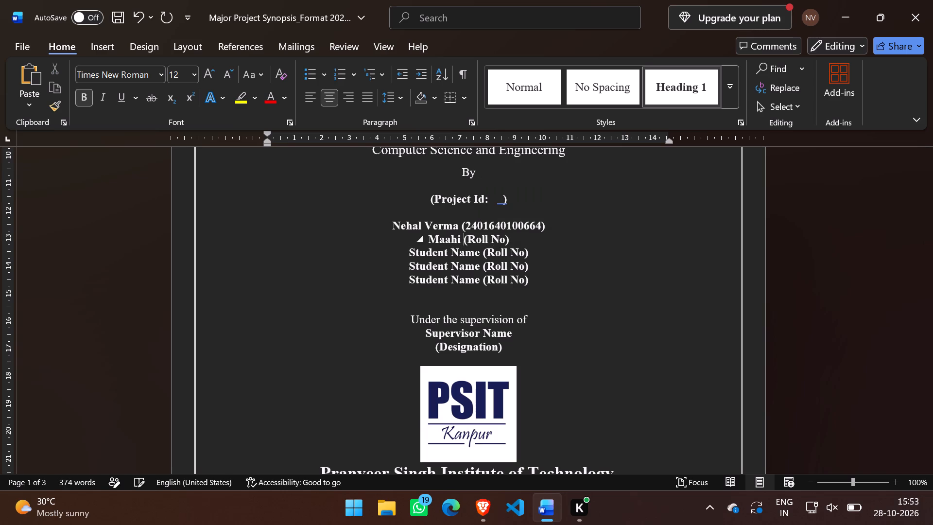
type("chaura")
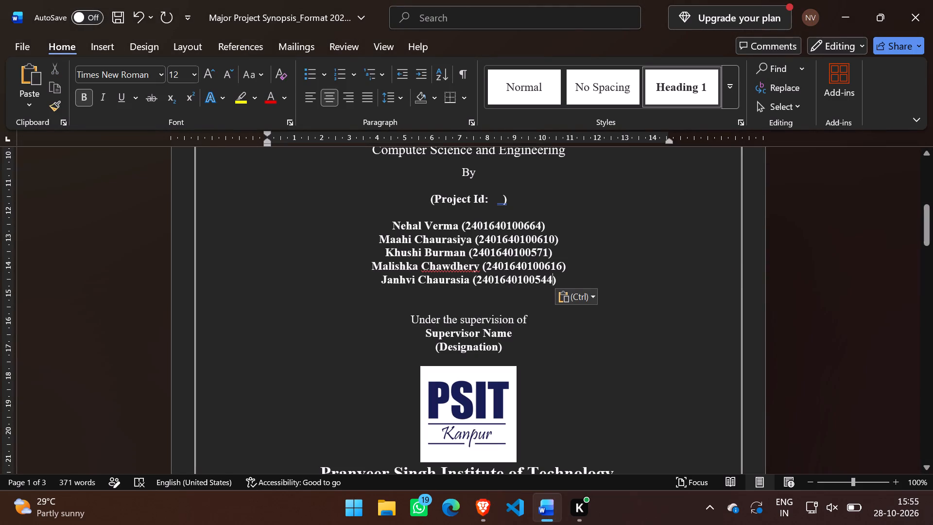
Replace the "Supervisor Name" placeholder on the cover page with the supervisor's name, preceded by the title "Dr.".
left_click_drag(426, 331, 503, 331)
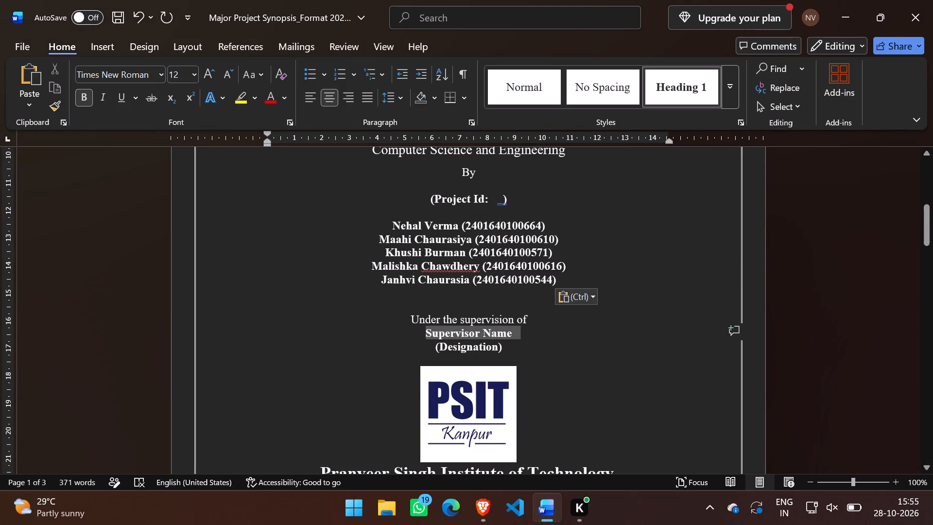
left_click_drag(503, 331, 512, 332)
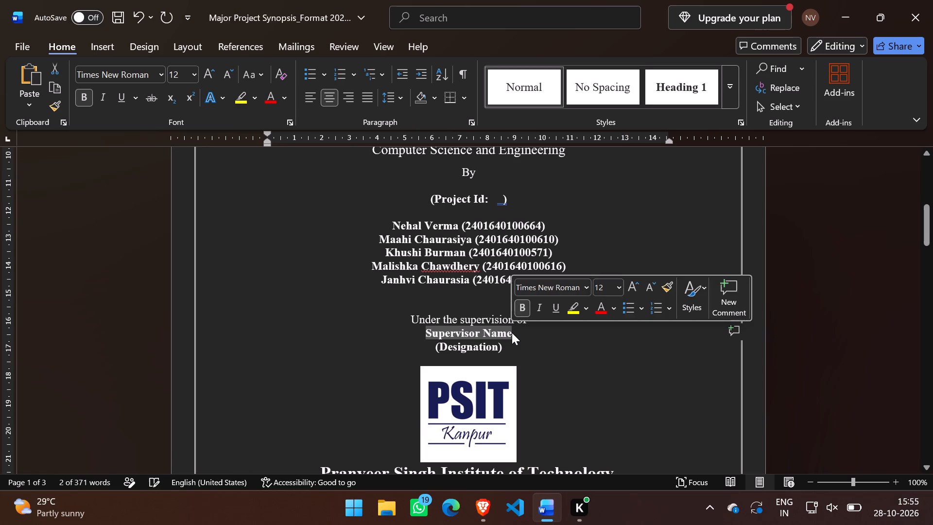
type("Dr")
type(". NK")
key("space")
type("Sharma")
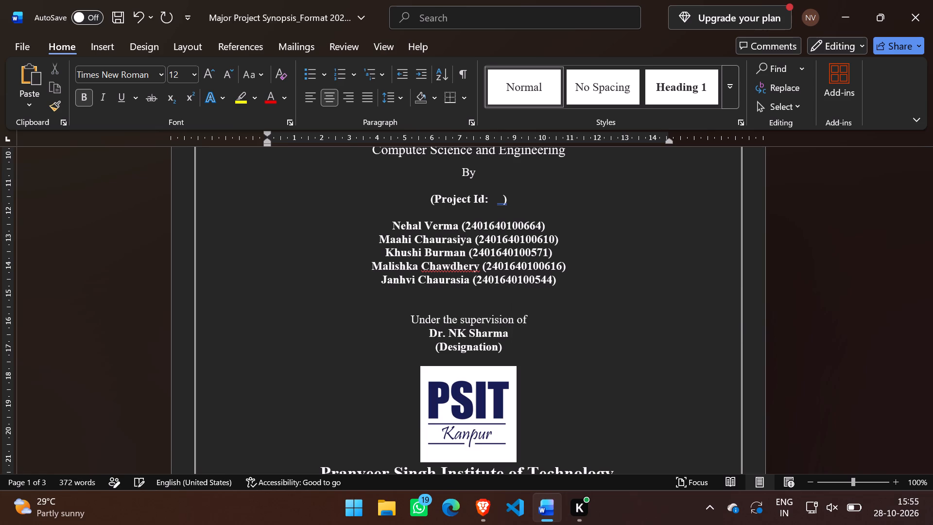
Add a full stop after each of the supervisor's two initials, keeping one space before the surname.
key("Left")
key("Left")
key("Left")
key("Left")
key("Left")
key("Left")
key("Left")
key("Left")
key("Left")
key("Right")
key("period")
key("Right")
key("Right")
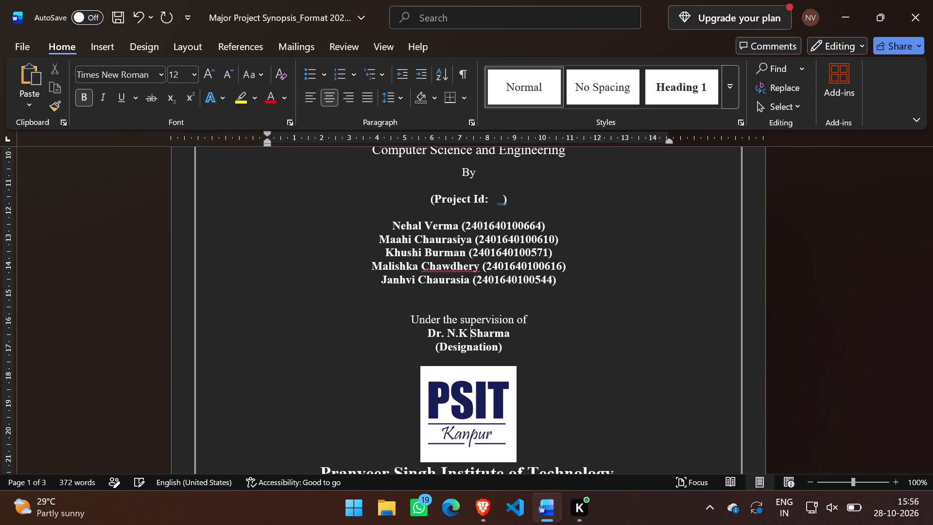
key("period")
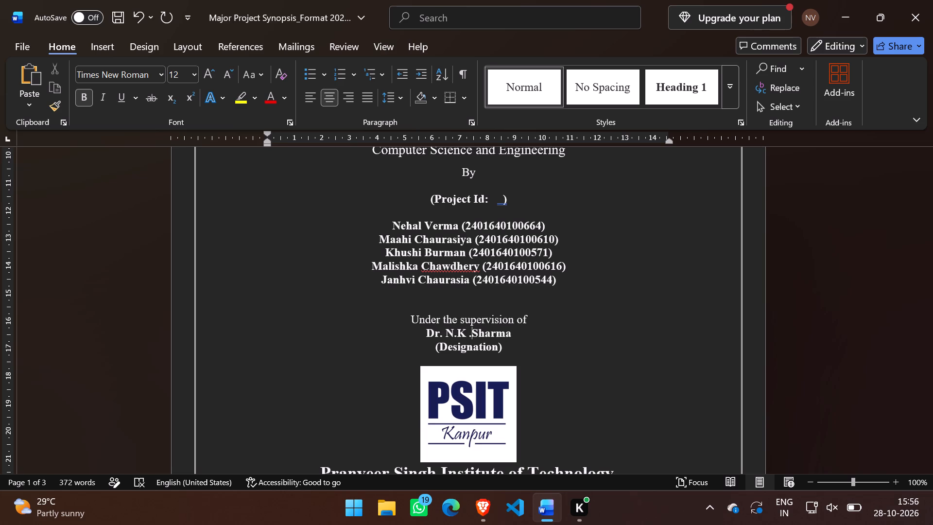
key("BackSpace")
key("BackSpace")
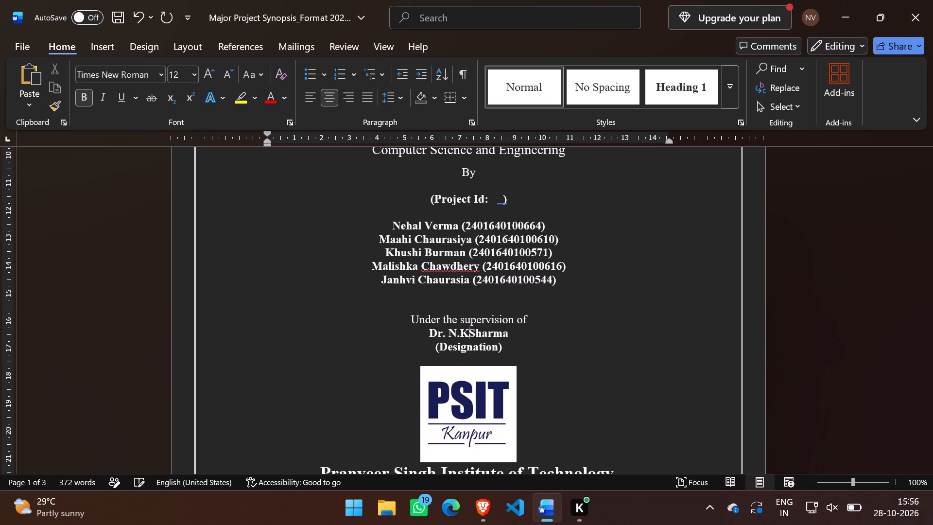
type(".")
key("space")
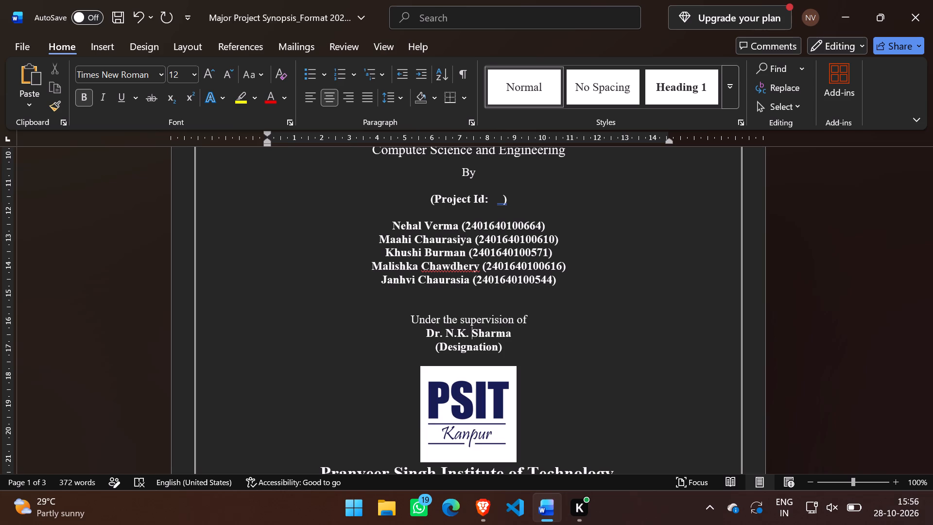
Replace the "Designation" placeholder under the supervisor's name with "Associate Professor", keeping the parentheses.
left_click_drag(440, 346, 498, 349)
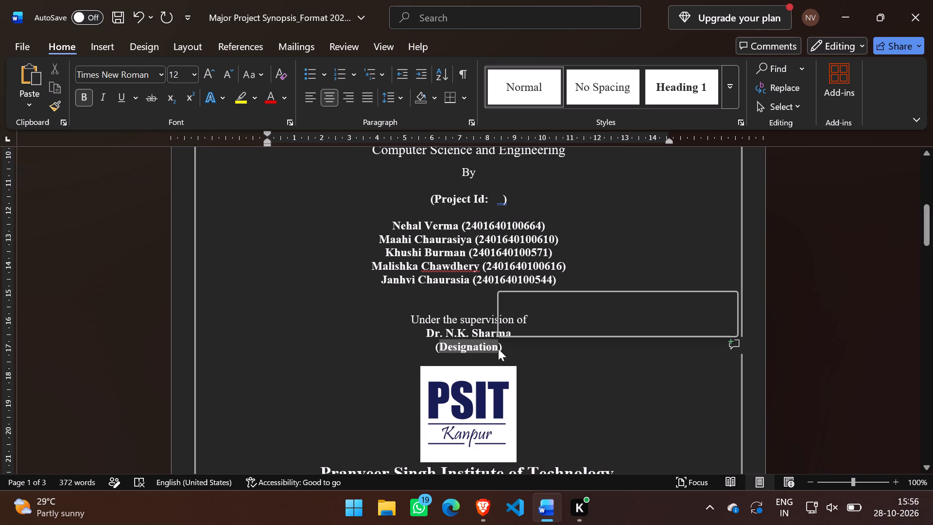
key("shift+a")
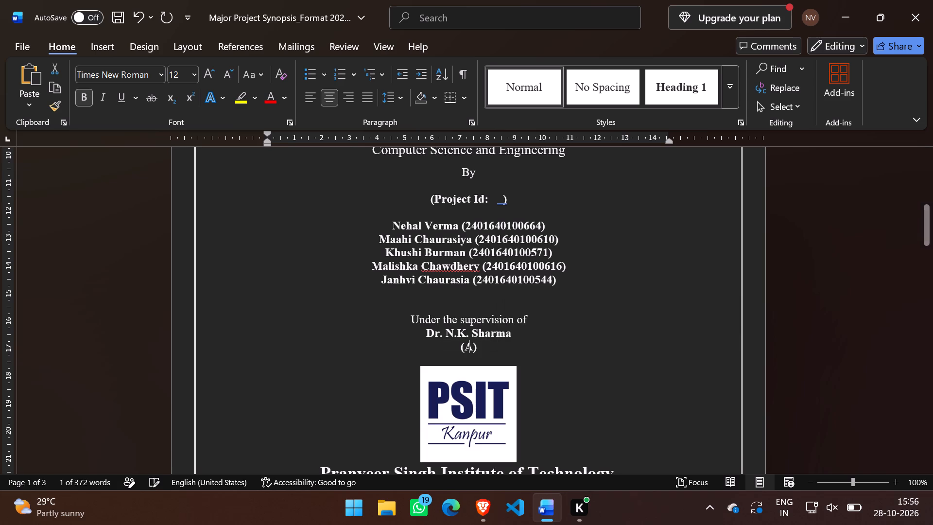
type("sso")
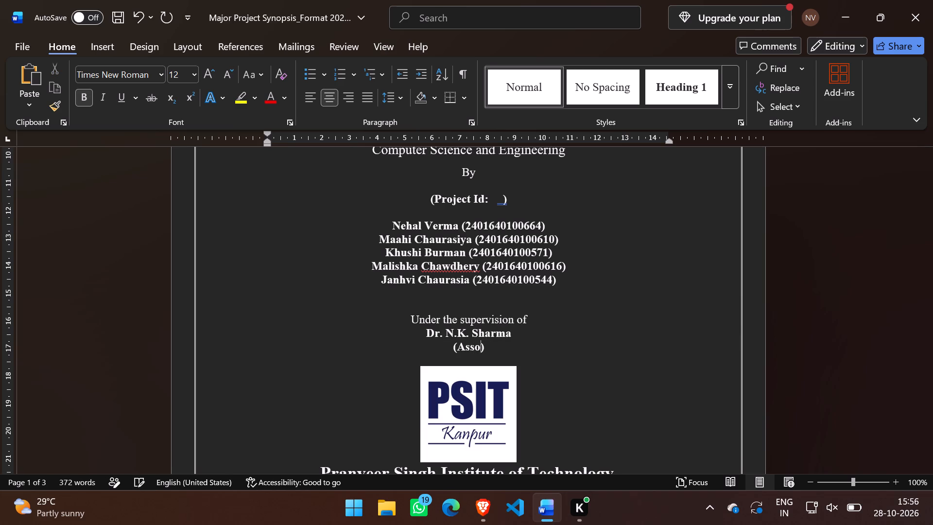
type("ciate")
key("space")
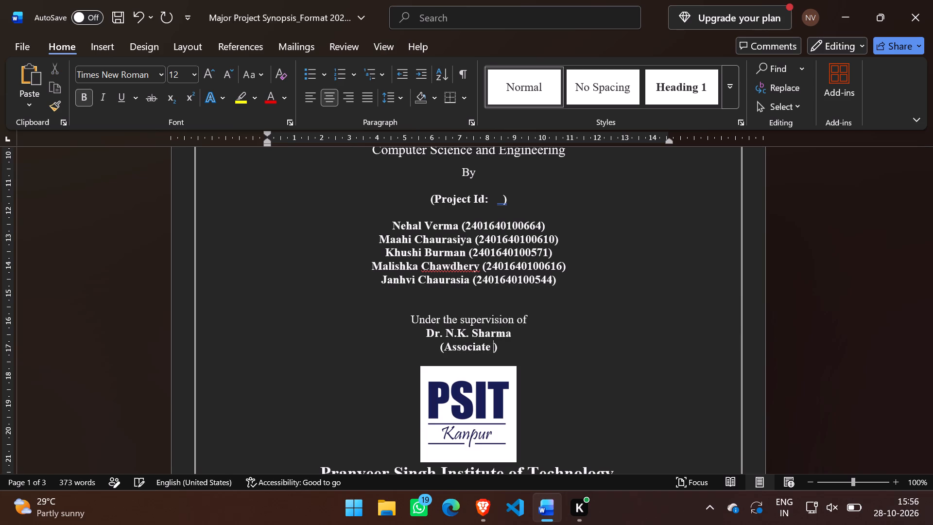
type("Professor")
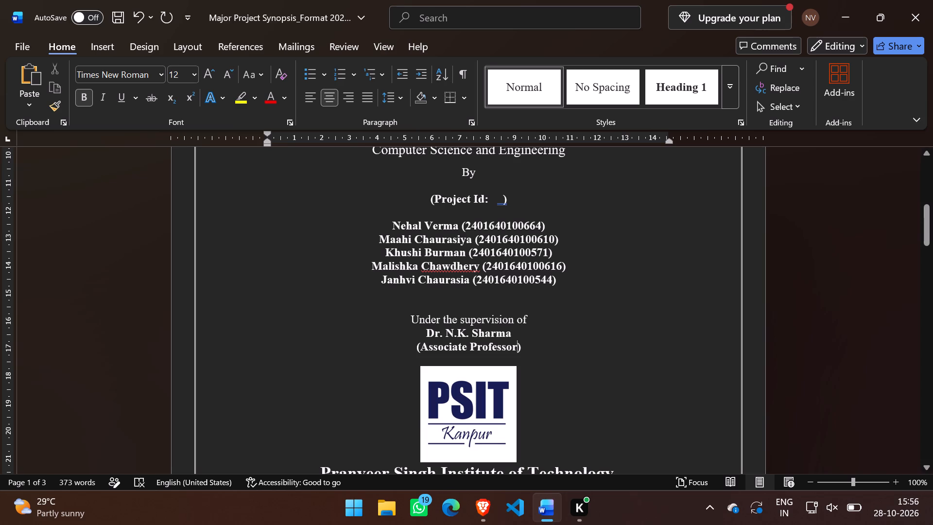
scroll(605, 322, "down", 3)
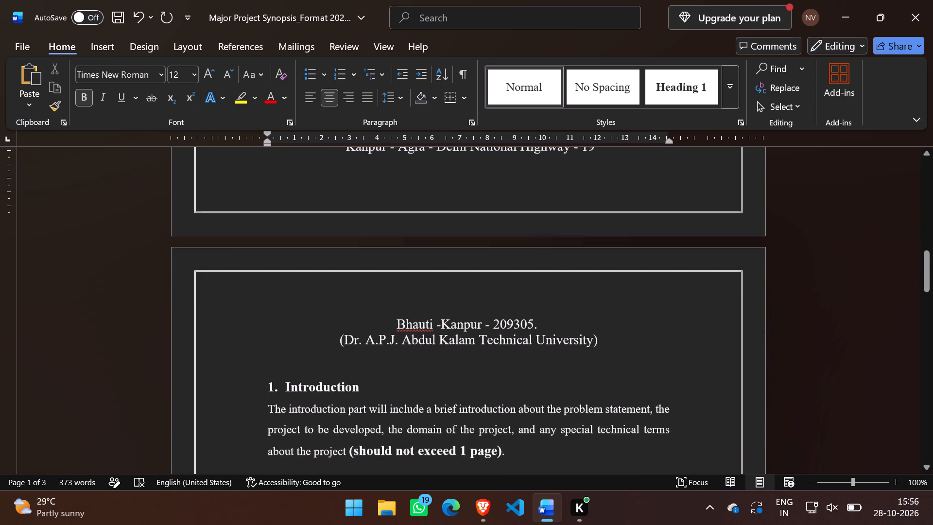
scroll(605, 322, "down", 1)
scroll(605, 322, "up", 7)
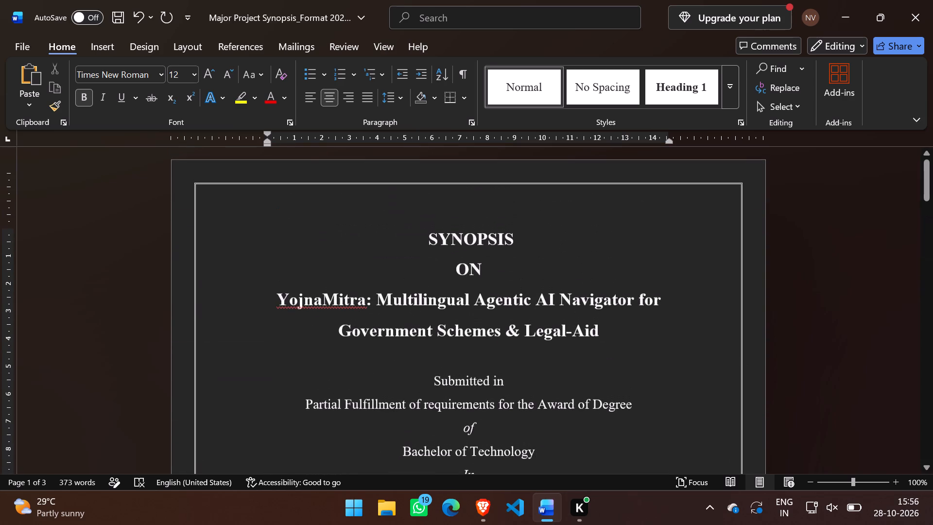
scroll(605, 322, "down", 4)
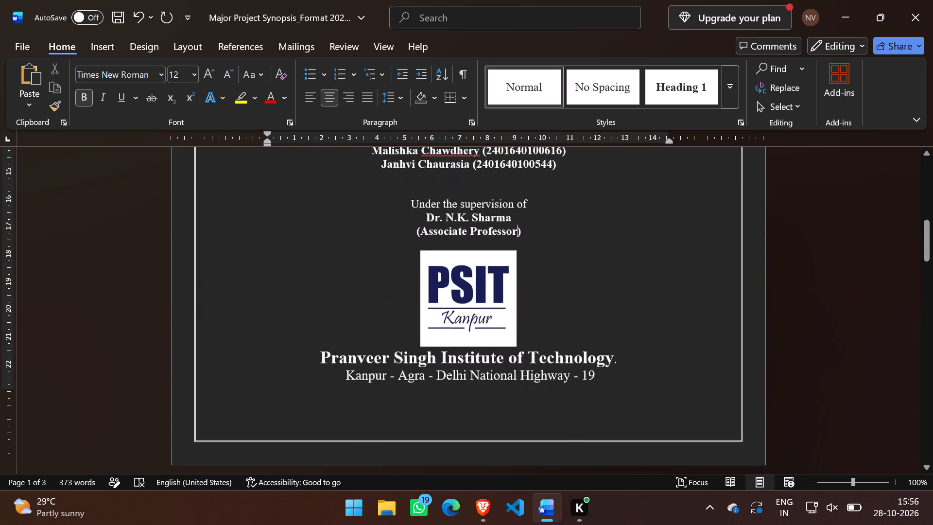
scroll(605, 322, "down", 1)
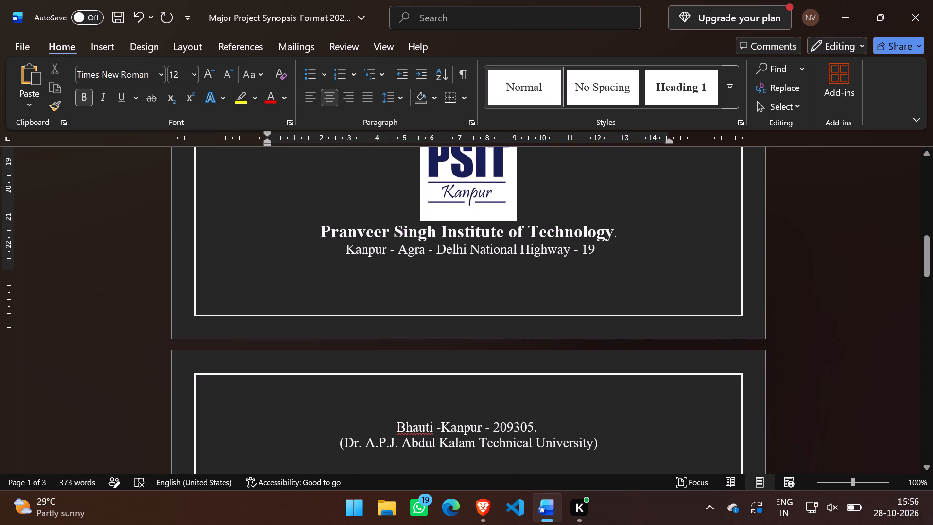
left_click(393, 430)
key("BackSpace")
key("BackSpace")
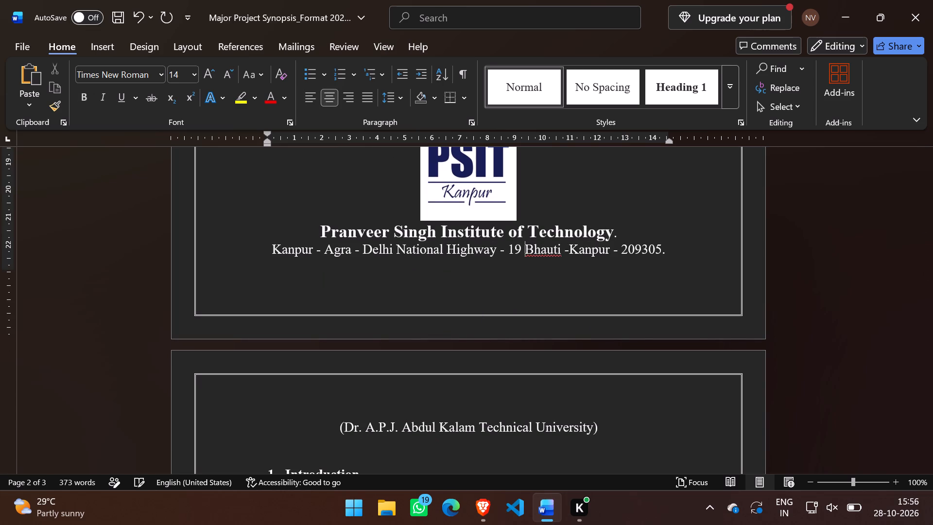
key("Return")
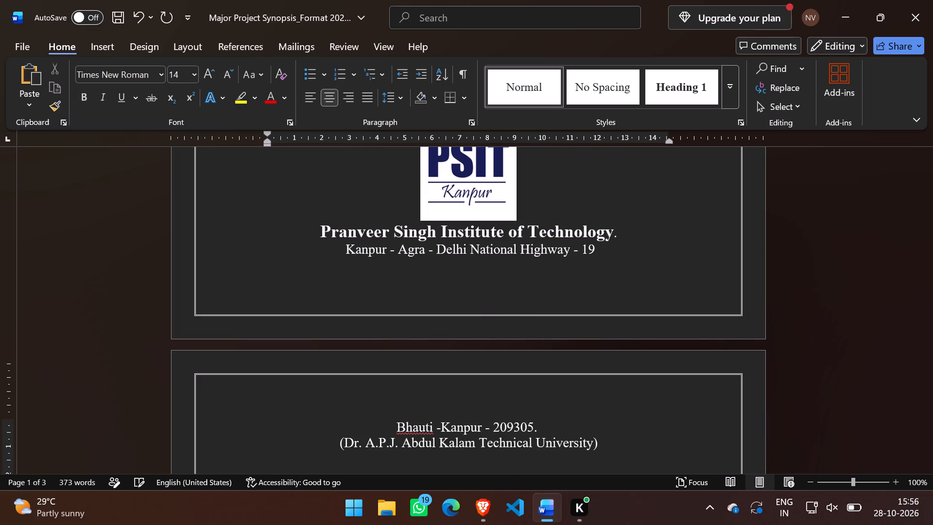
Set the font size of the empty line between the team member list and "Under the supervision of" to 8.
scroll(515, 303, "up", 11)
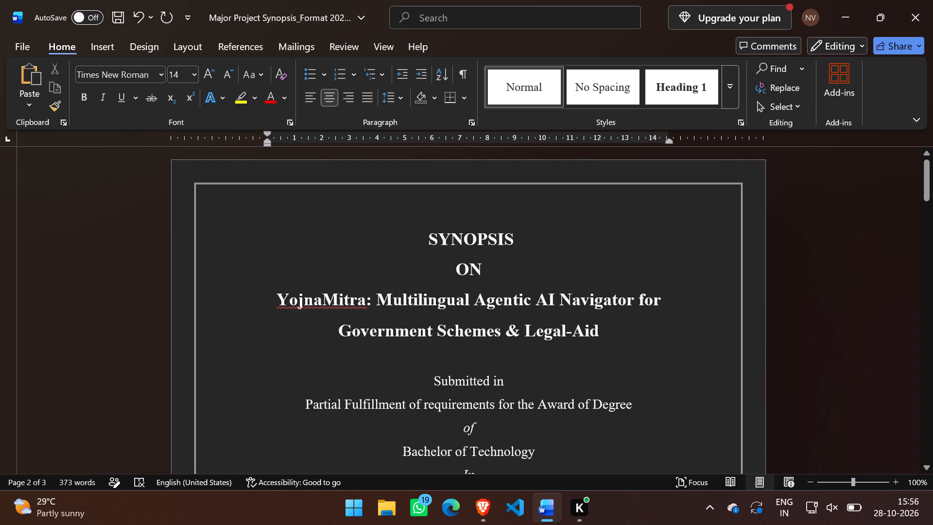
left_click(475, 209)
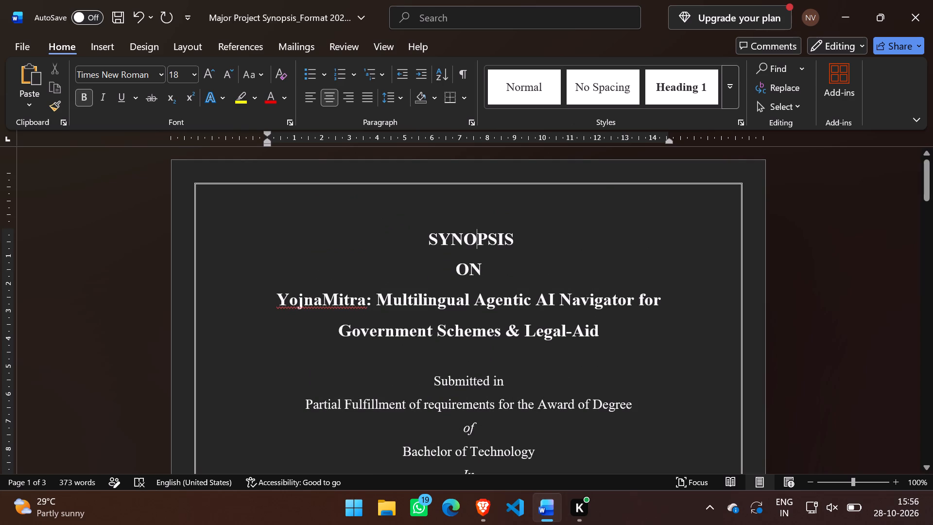
left_click(477, 285)
scroll(477, 285, "down", 2)
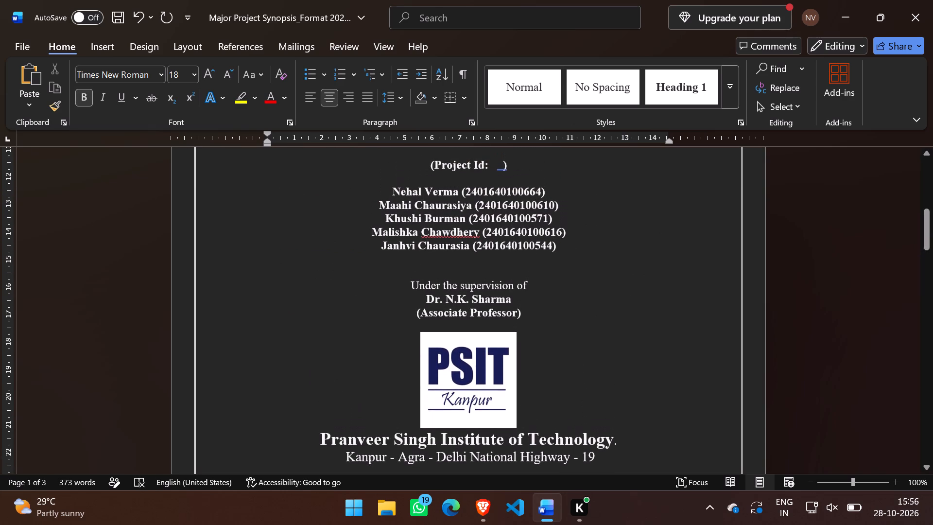
left_click(466, 266)
left_click(426, 264)
left_click(179, 77)
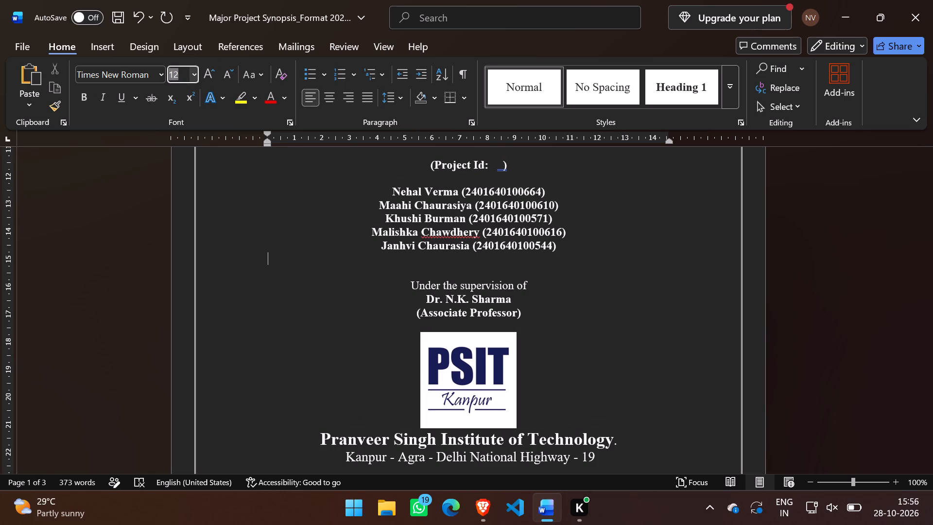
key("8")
key("Return")
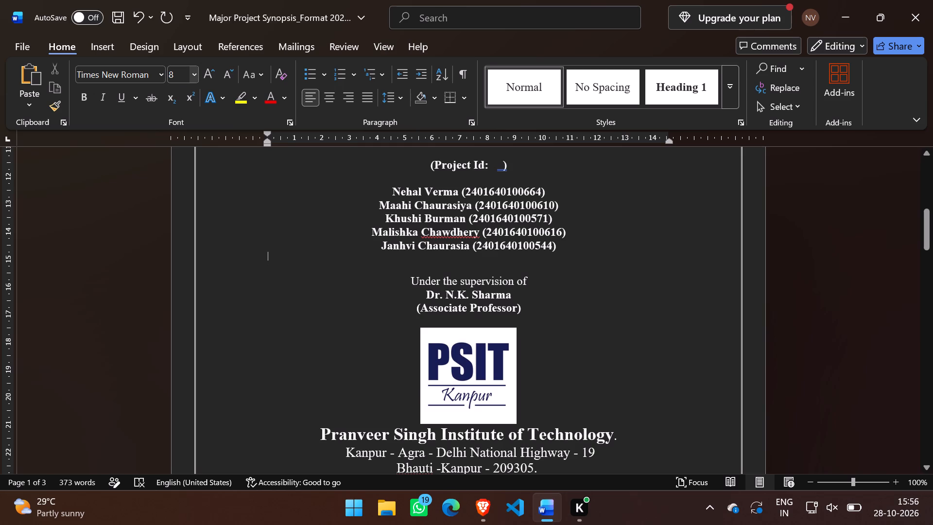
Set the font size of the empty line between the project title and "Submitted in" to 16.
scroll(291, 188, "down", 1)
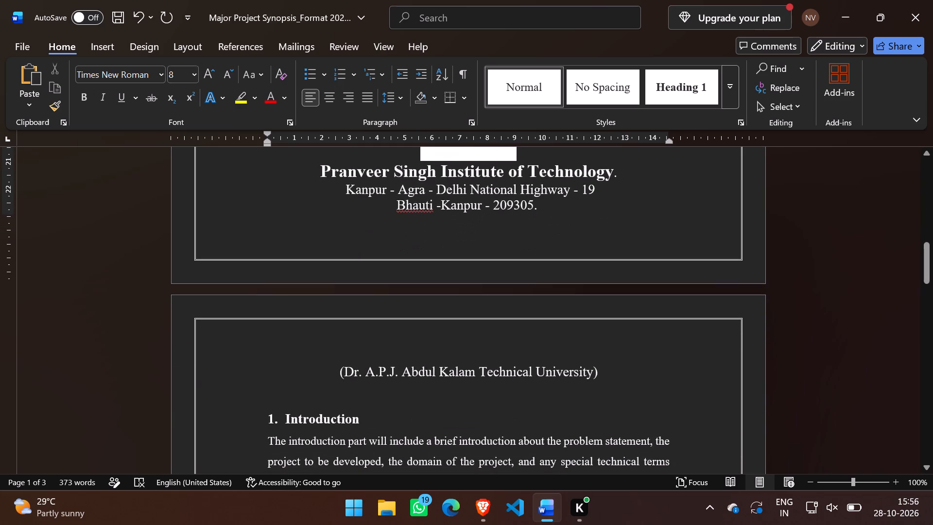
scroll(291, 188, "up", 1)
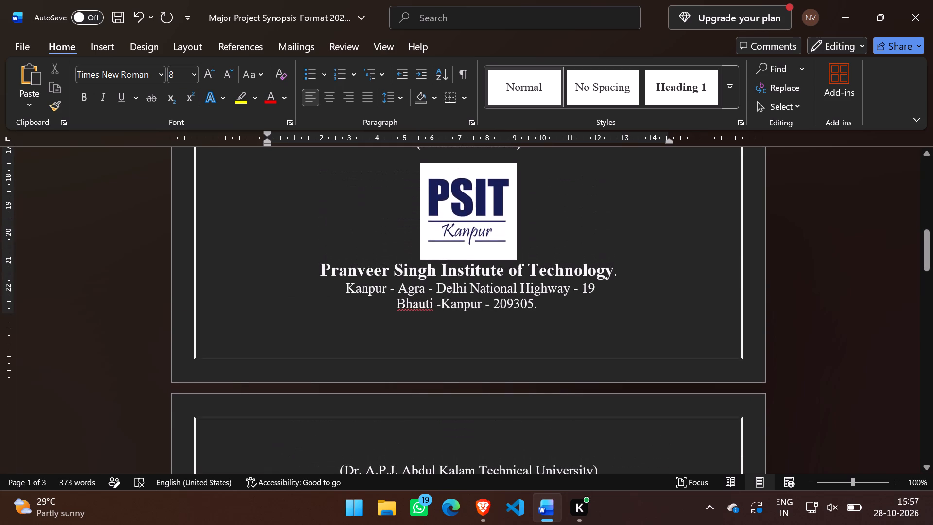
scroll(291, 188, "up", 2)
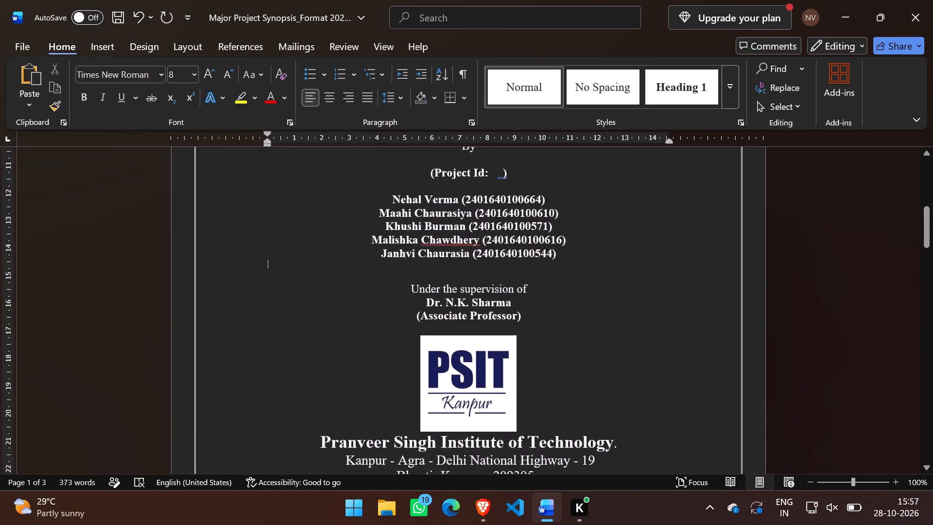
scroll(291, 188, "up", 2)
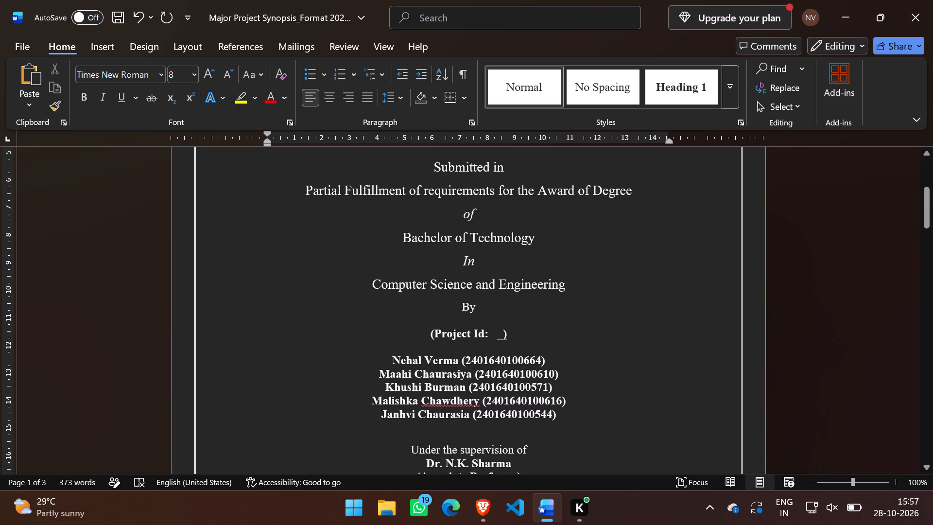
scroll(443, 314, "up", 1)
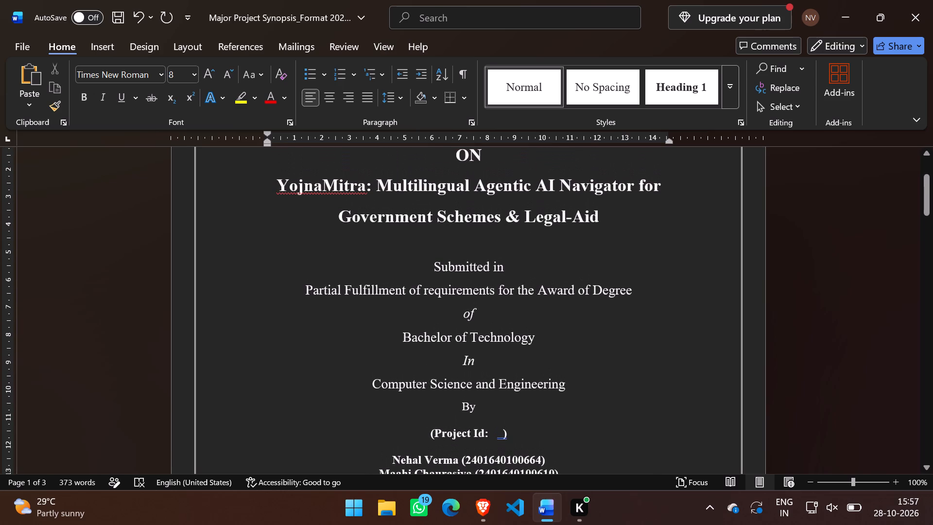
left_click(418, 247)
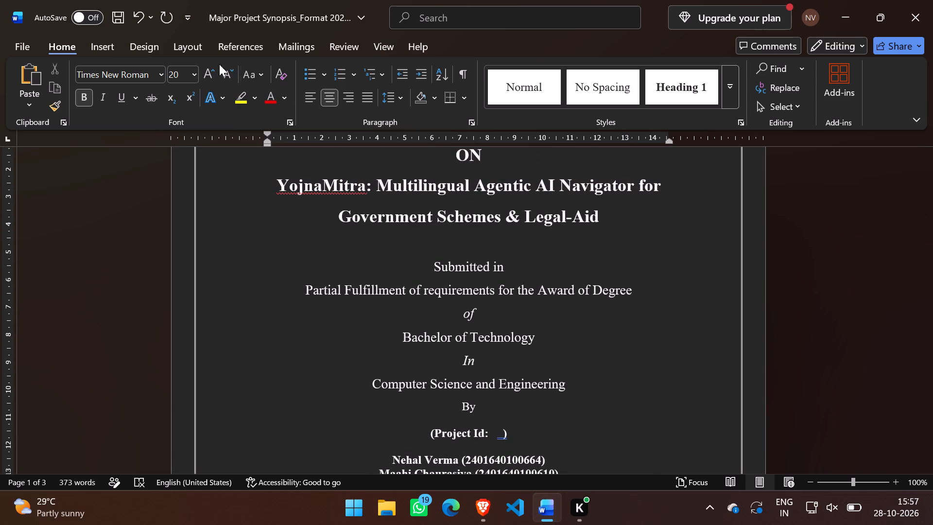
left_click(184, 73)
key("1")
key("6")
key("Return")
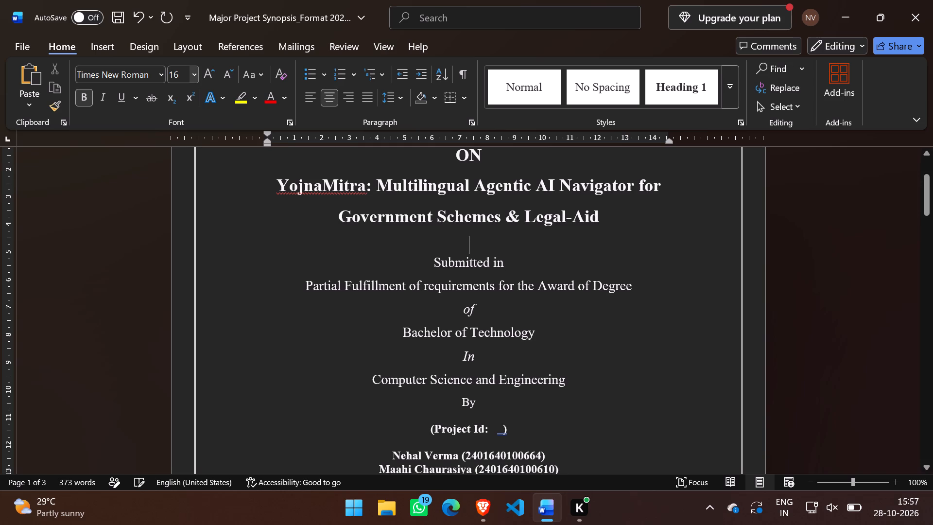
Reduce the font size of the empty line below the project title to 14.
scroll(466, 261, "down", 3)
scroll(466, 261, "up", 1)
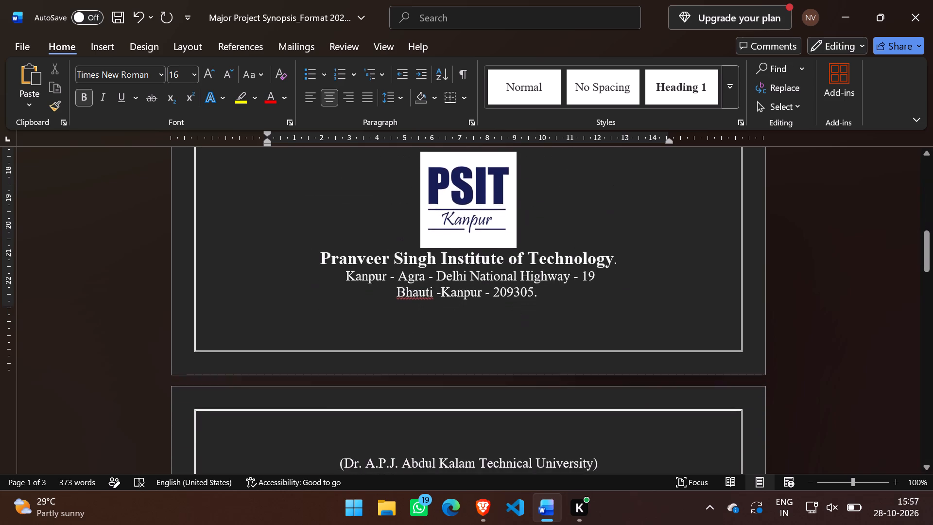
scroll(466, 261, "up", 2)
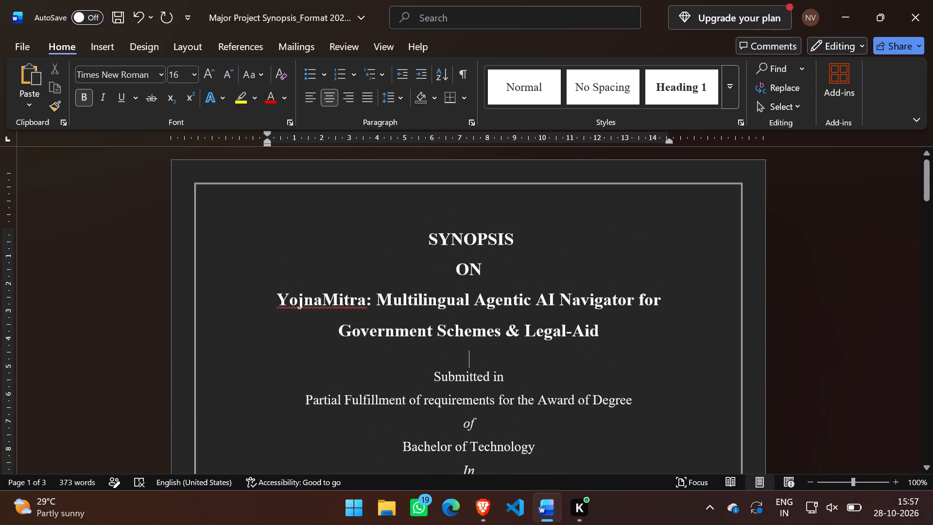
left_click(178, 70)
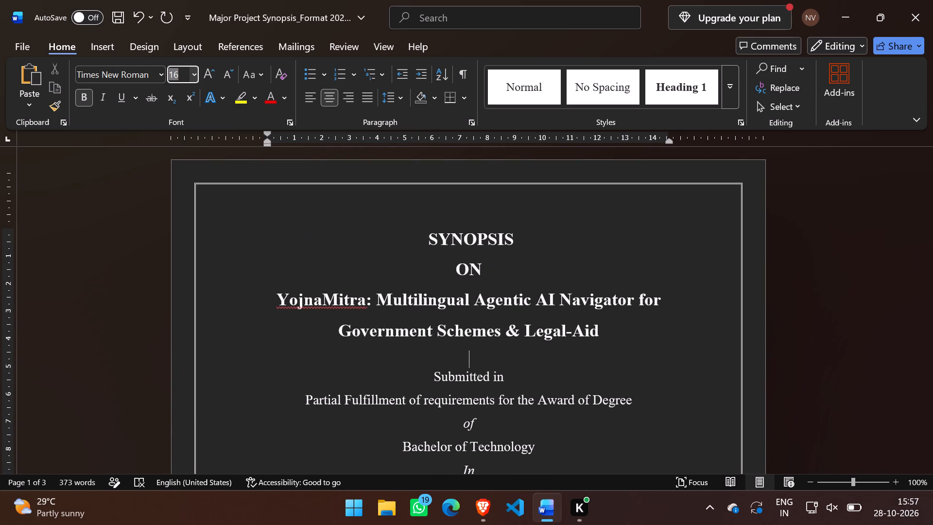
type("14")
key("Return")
Reduce the font size of the empty line below the project title to 12.
scroll(299, 247, "down", 3)
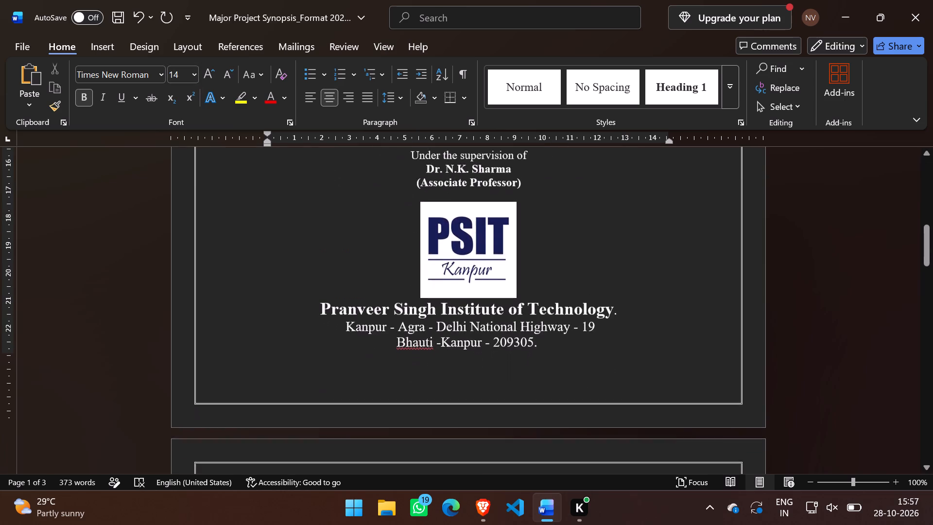
scroll(299, 247, "up", 1)
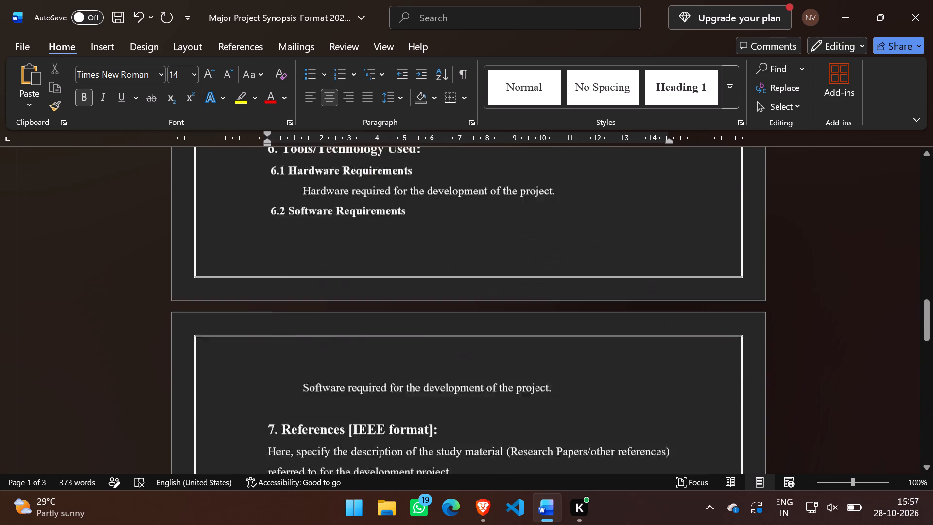
scroll(299, 247, "up", 10)
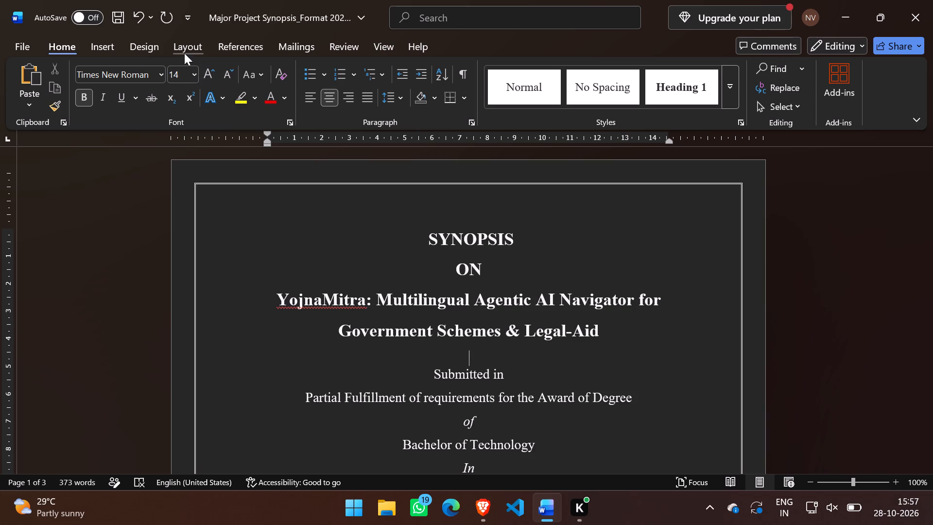
left_click(179, 74)
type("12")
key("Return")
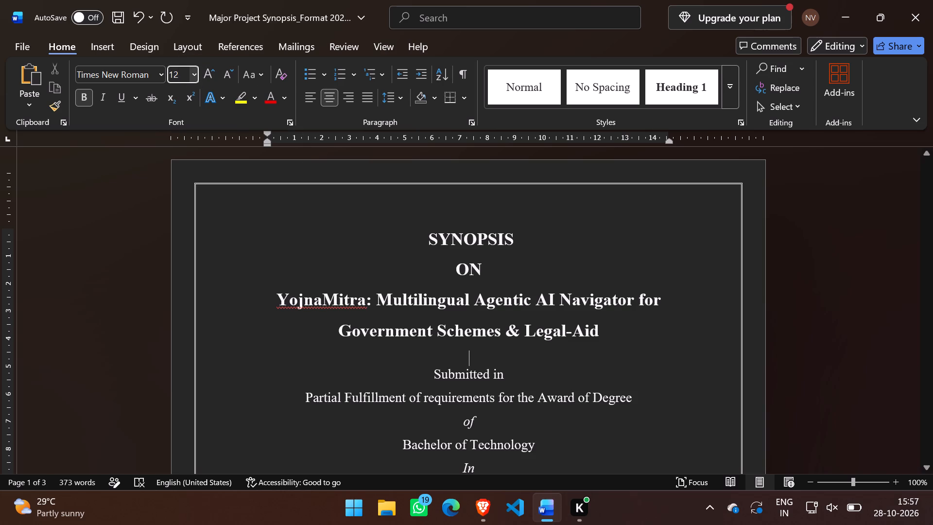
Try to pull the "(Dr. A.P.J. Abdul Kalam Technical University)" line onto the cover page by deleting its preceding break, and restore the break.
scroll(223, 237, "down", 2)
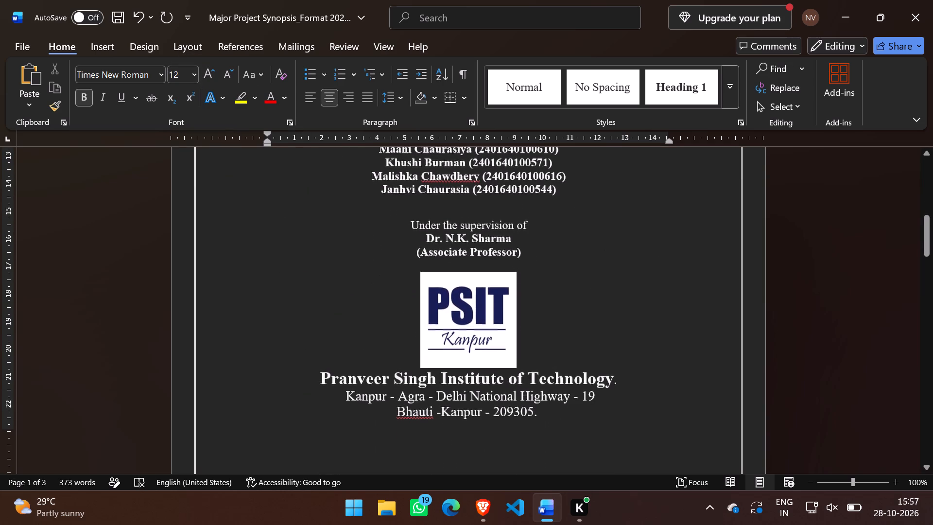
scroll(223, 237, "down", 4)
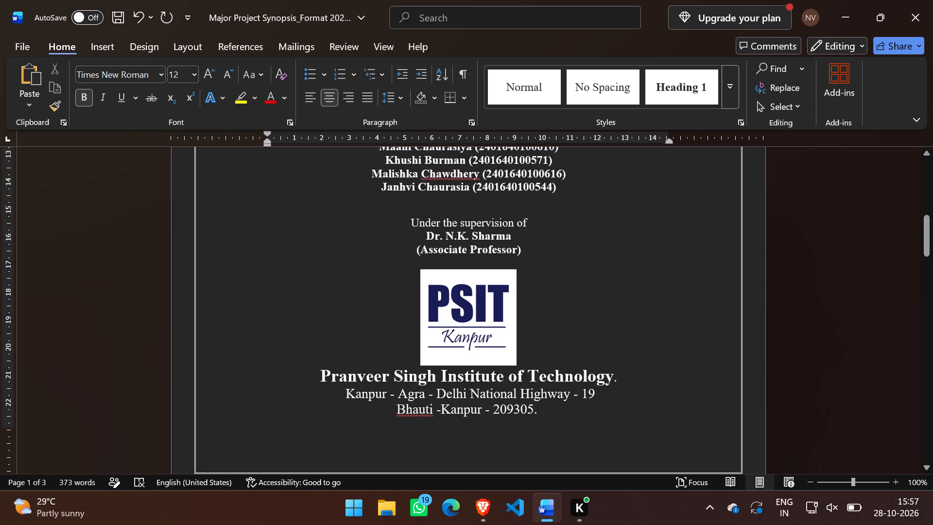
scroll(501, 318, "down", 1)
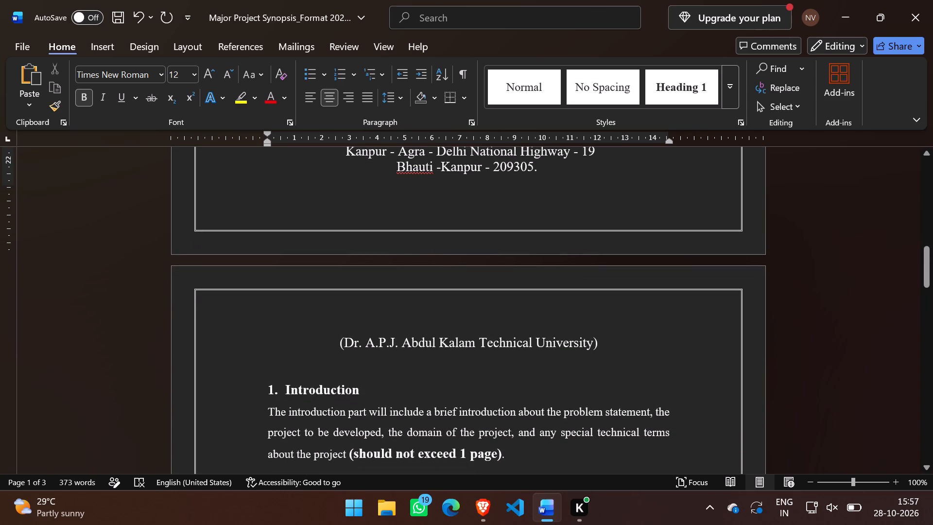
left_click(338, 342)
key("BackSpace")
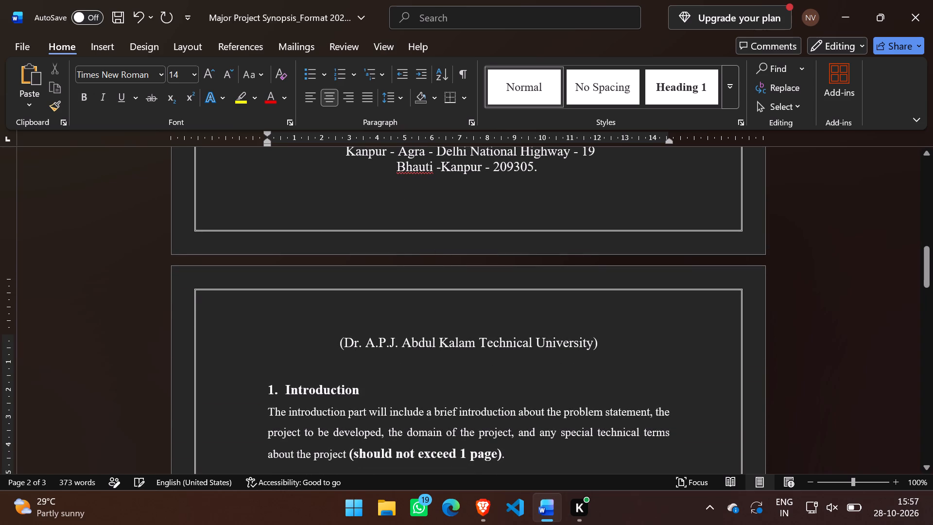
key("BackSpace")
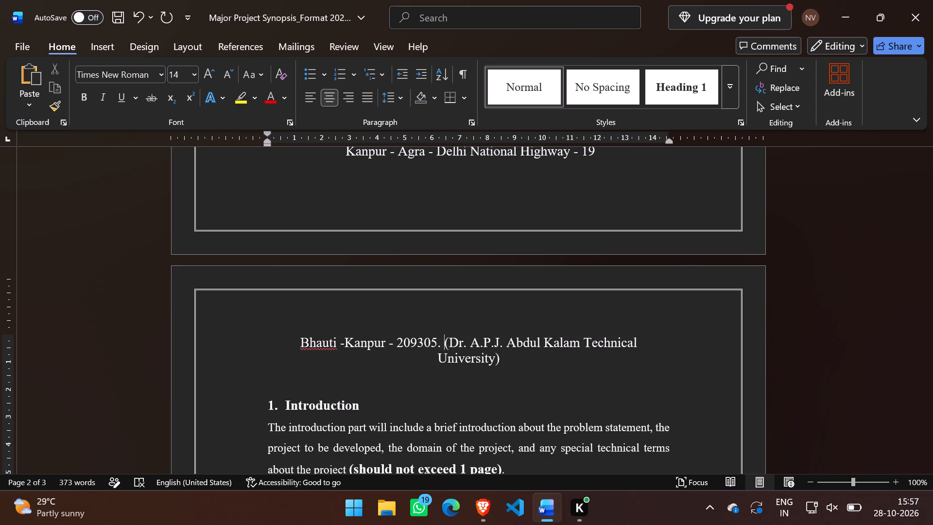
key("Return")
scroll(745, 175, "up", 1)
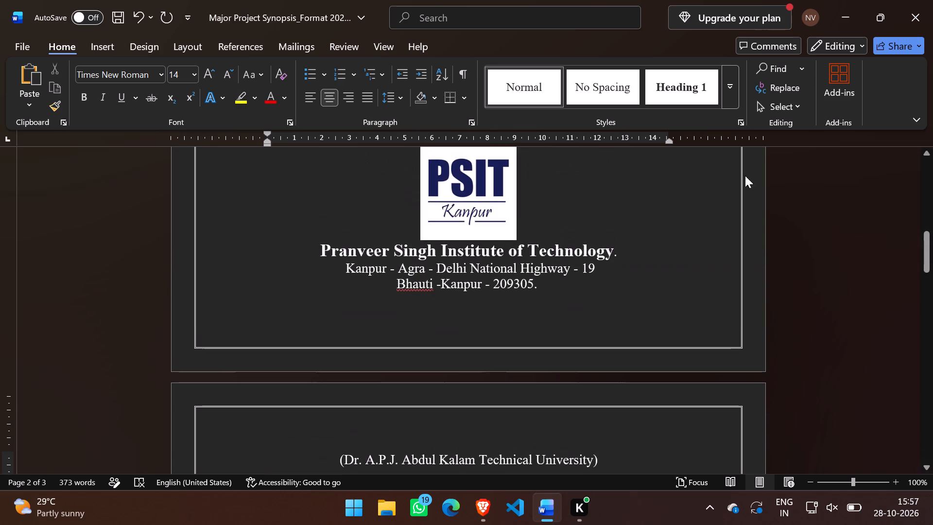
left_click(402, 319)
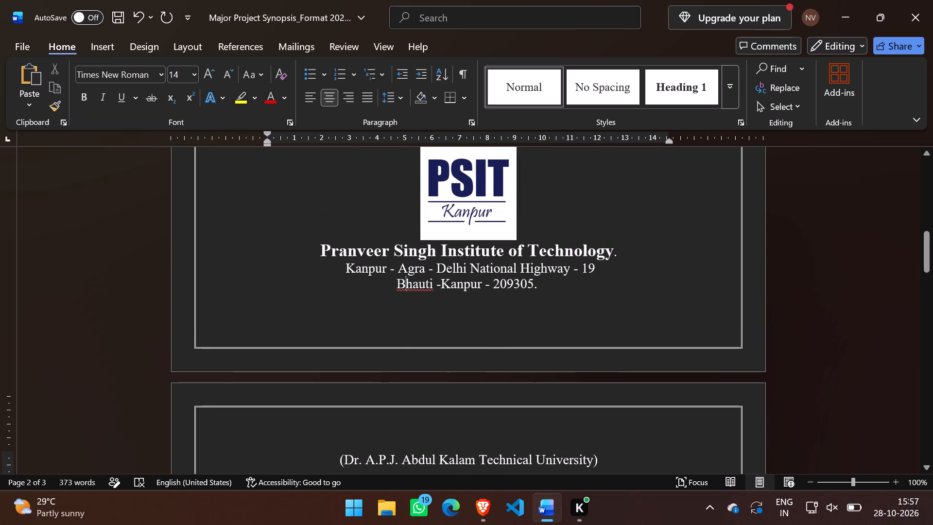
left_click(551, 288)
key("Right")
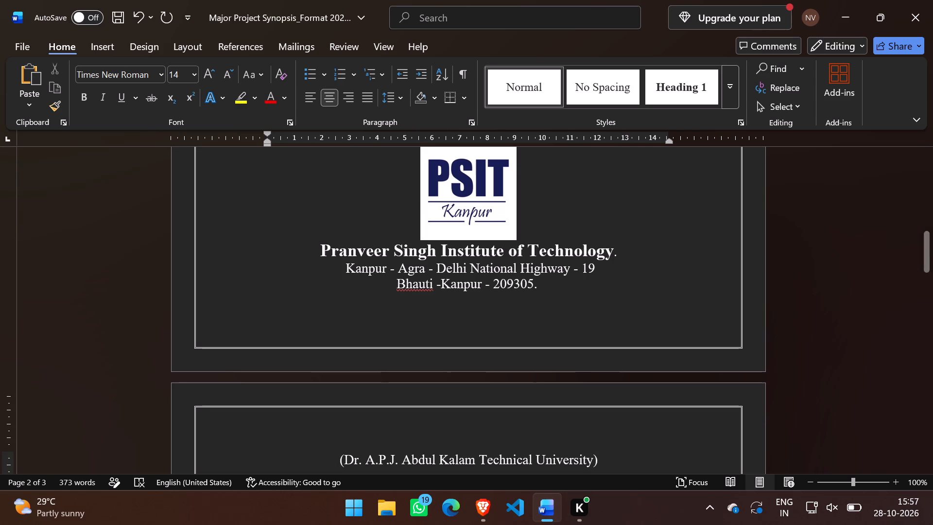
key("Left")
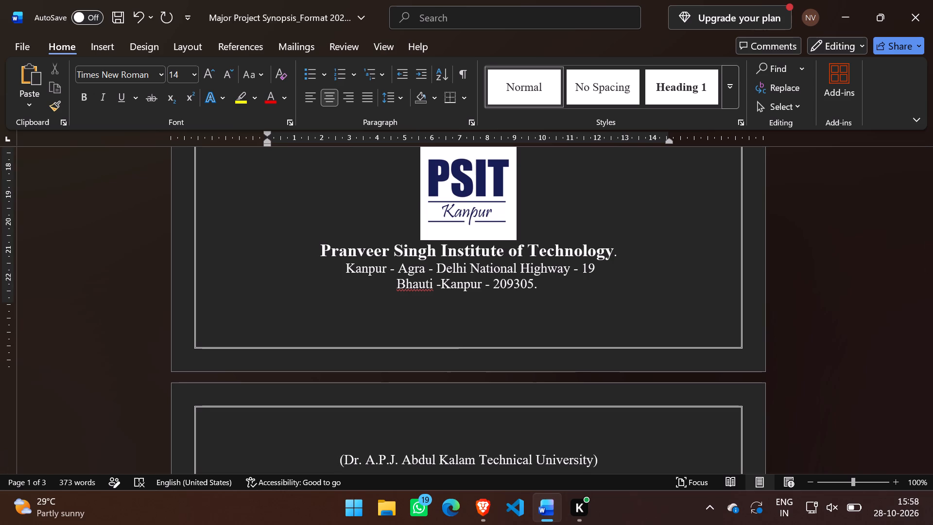
Set the font size of the two-line project title "YojnaMitra: Multilingual Agentic AI Navigator for Government Schemes & Legal-Aid" to 16.
scroll(551, 288, "up", 3)
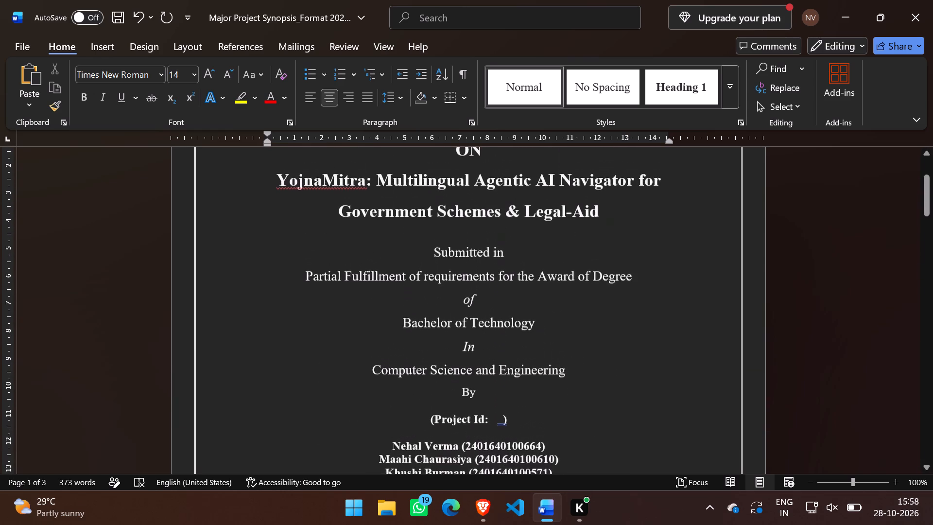
scroll(551, 288, "up", 2)
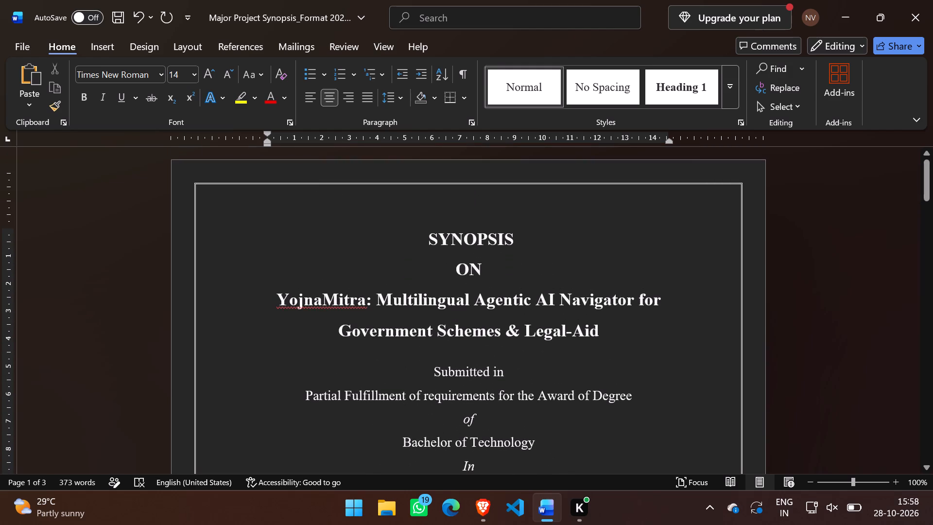
left_click(466, 251)
left_click(367, 299)
left_click_drag(275, 298, 518, 298)
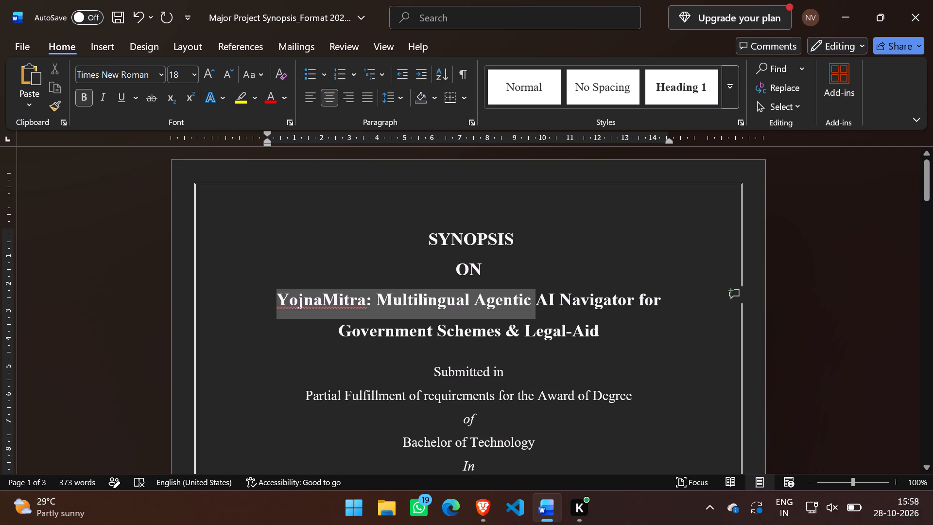
left_click_drag(518, 298, 601, 330)
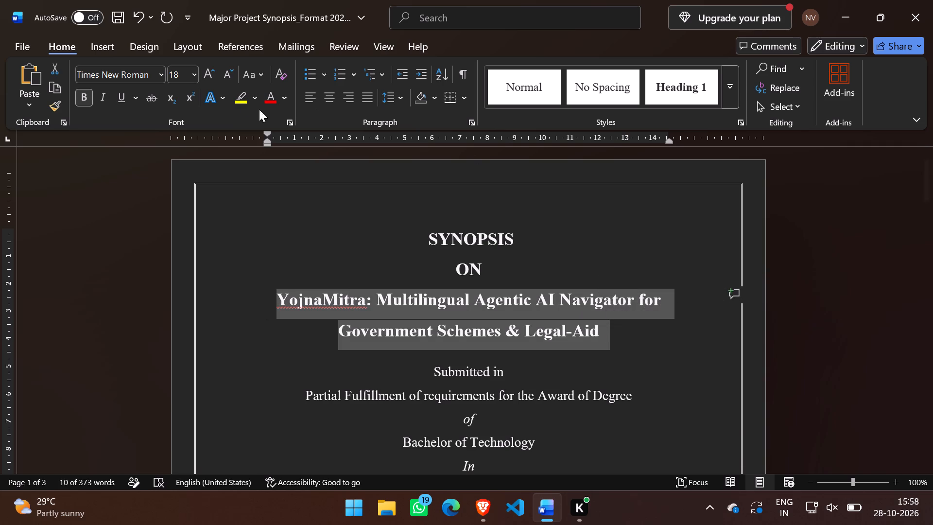
left_click(192, 76)
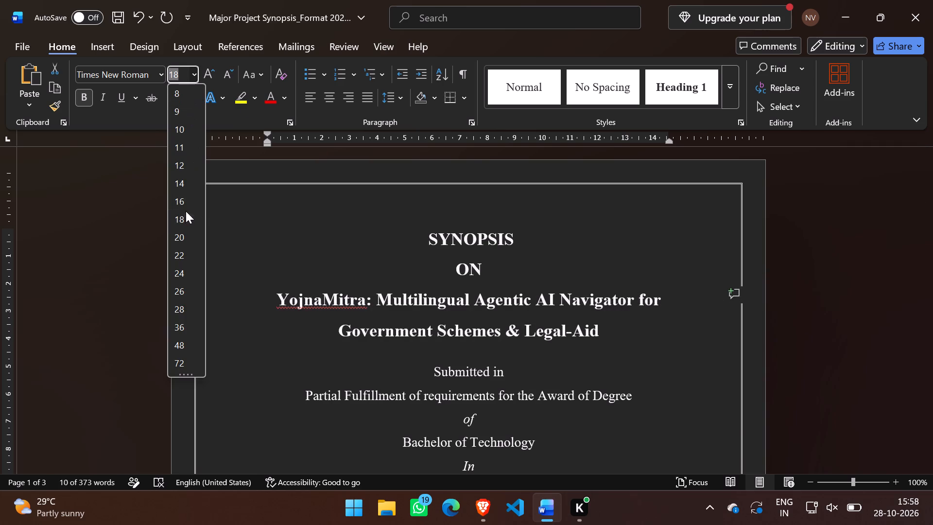
left_click(181, 205)
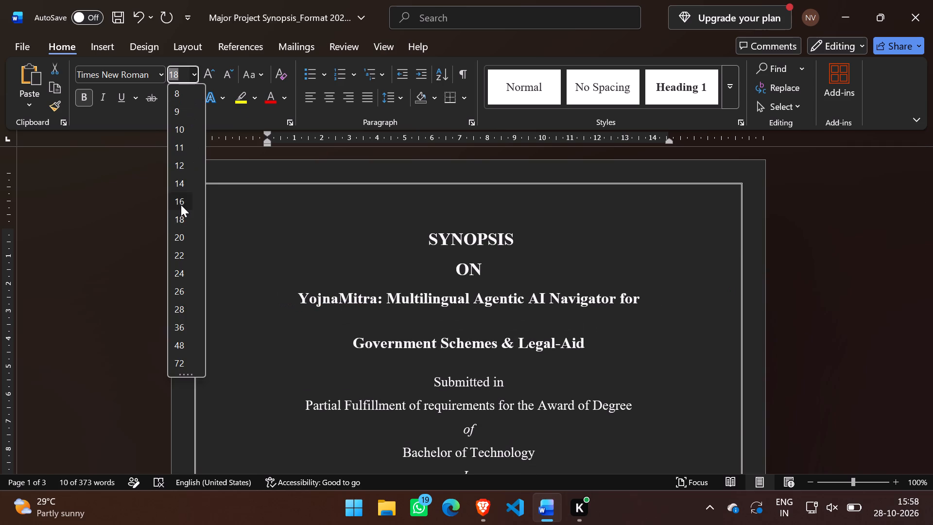
Set the font size of the empty line between the two lines of the project title to 1.
left_click(394, 321)
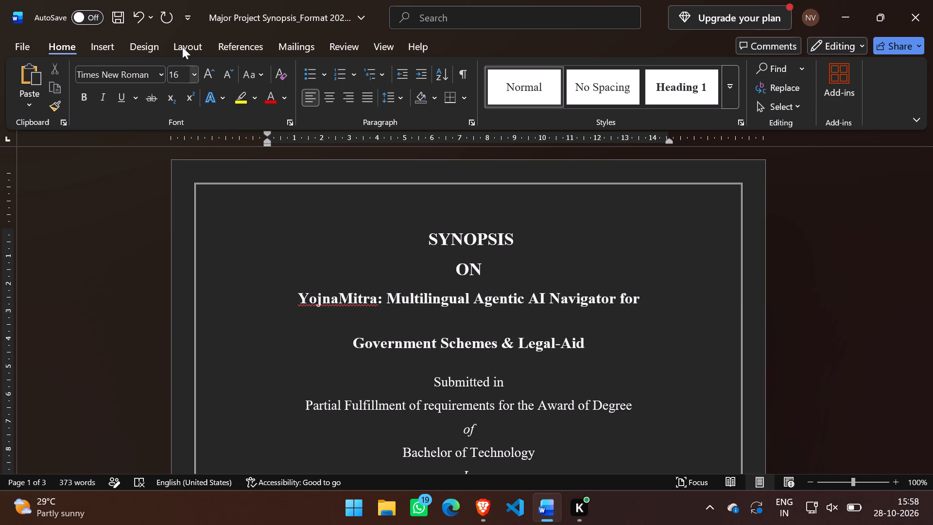
left_click(177, 75)
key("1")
key("Return")
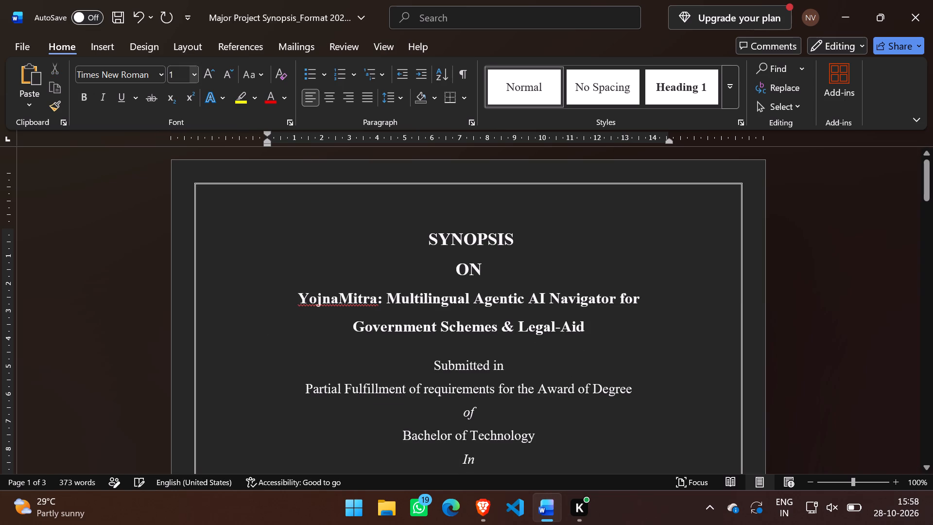
Check the layout at the bottom of the cover page and review the template's section instructions and submission guidelines.
scroll(337, 165, "down", 4)
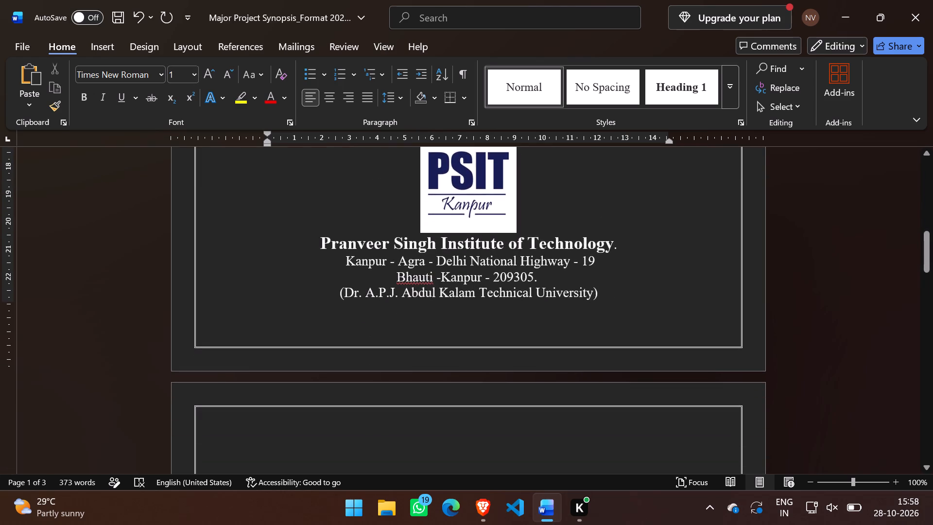
scroll(337, 165, "up", 9)
scroll(337, 165, "down", 3)
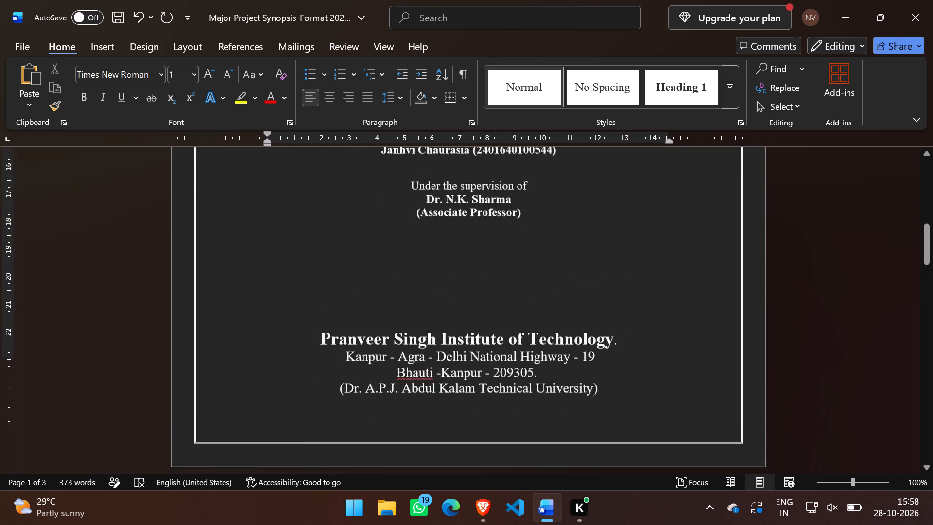
scroll(337, 165, "down", 3)
scroll(337, 165, "up", 2)
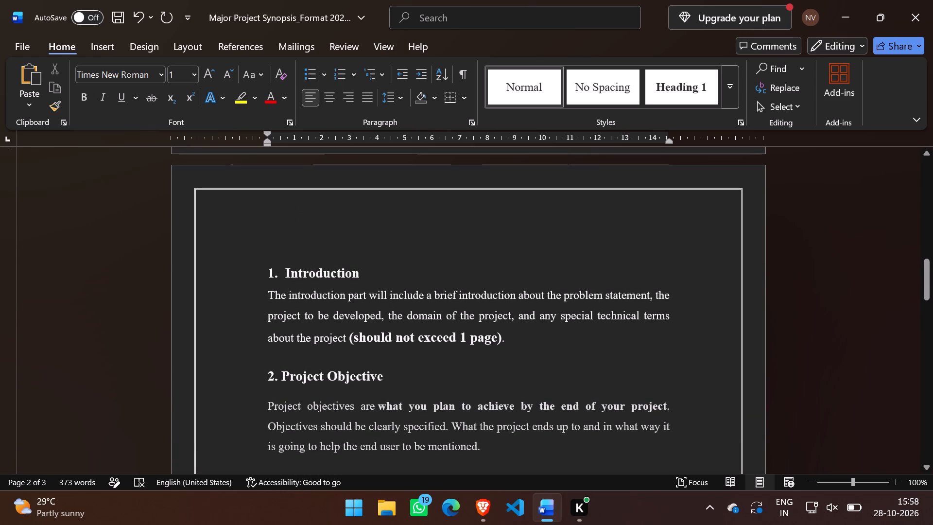
scroll(319, 349, "down", 4)
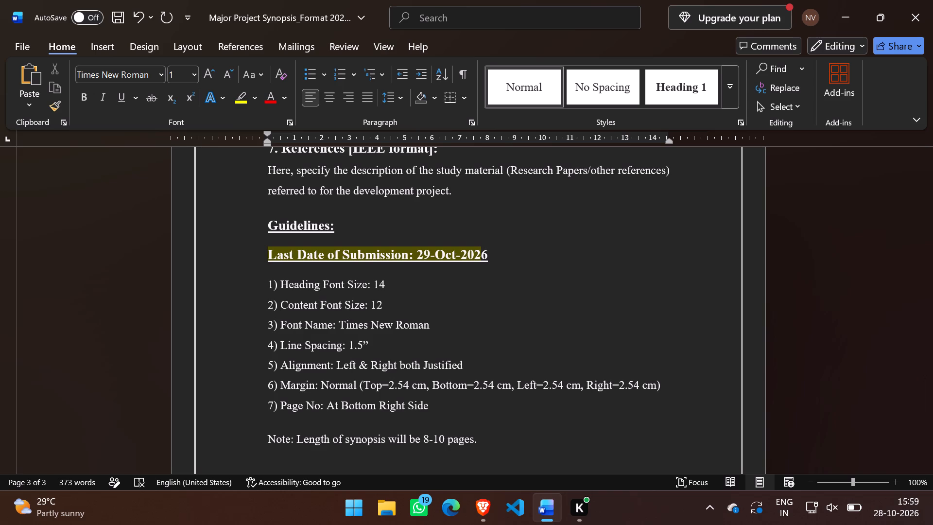
scroll(319, 349, "down", 6)
scroll(319, 349, "up", 6)
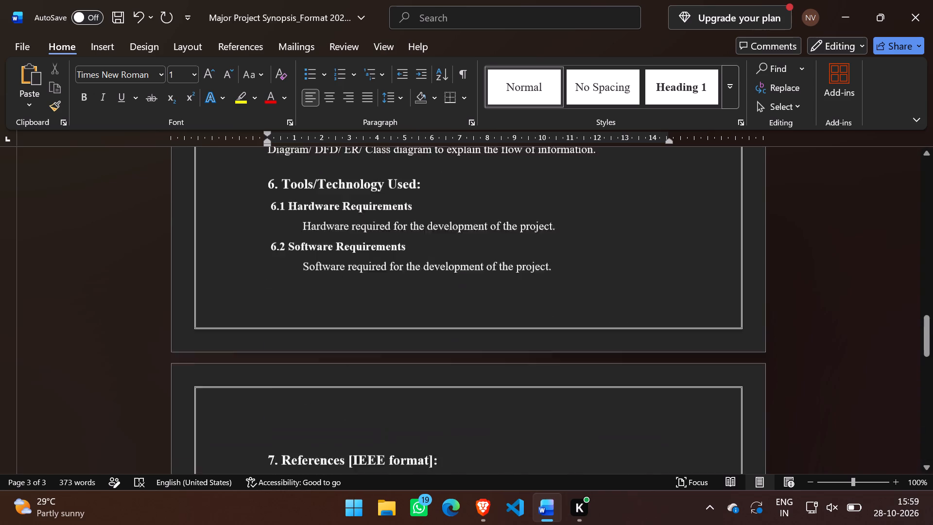
scroll(319, 349, "up", 5)
scroll(319, 349, "down", 5)
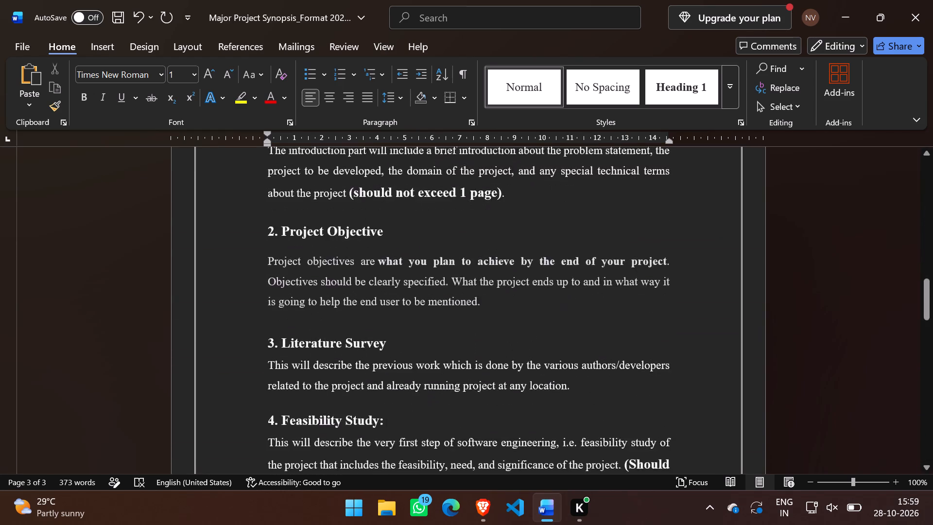
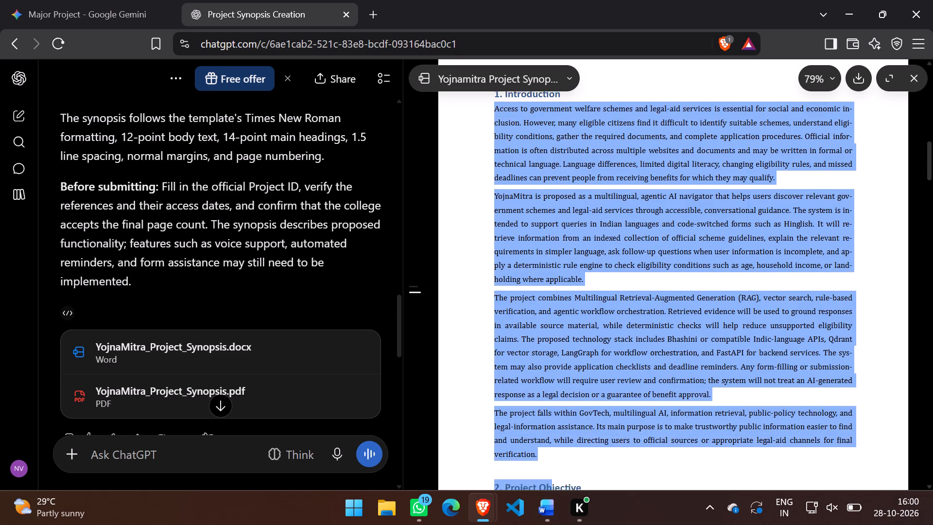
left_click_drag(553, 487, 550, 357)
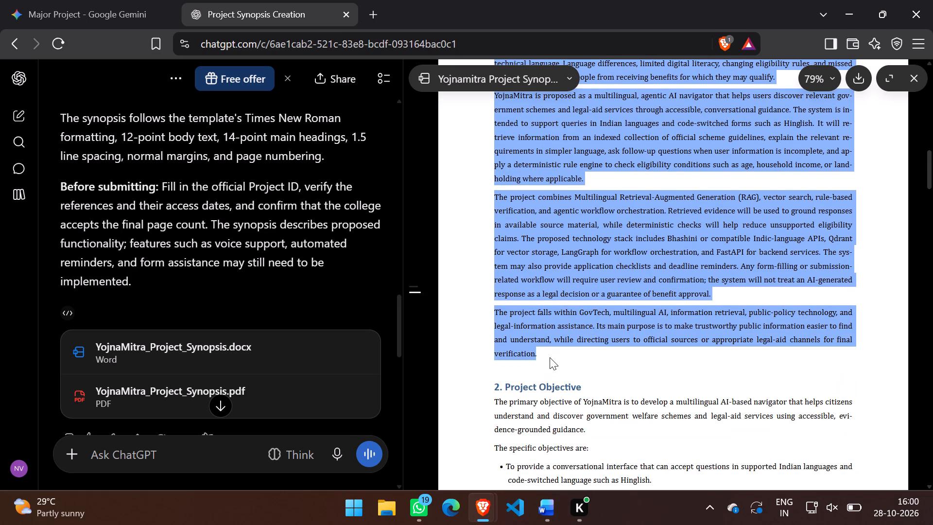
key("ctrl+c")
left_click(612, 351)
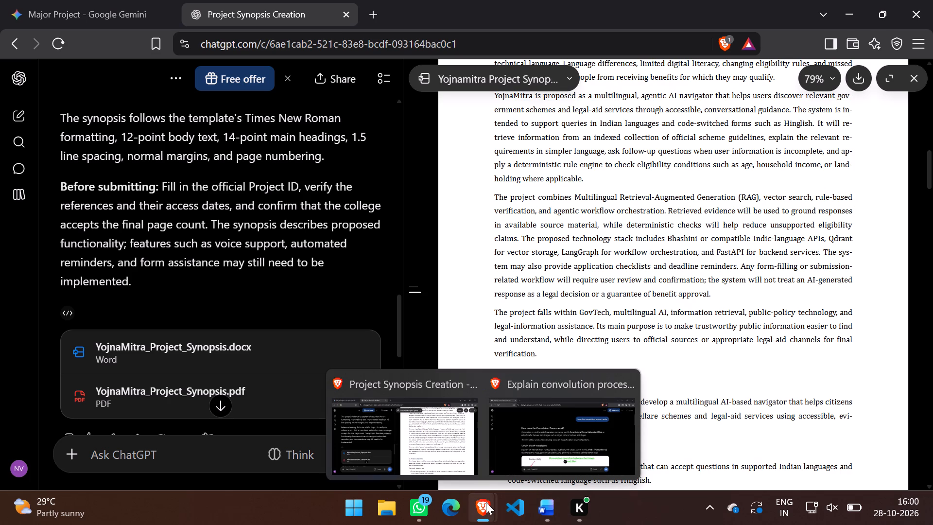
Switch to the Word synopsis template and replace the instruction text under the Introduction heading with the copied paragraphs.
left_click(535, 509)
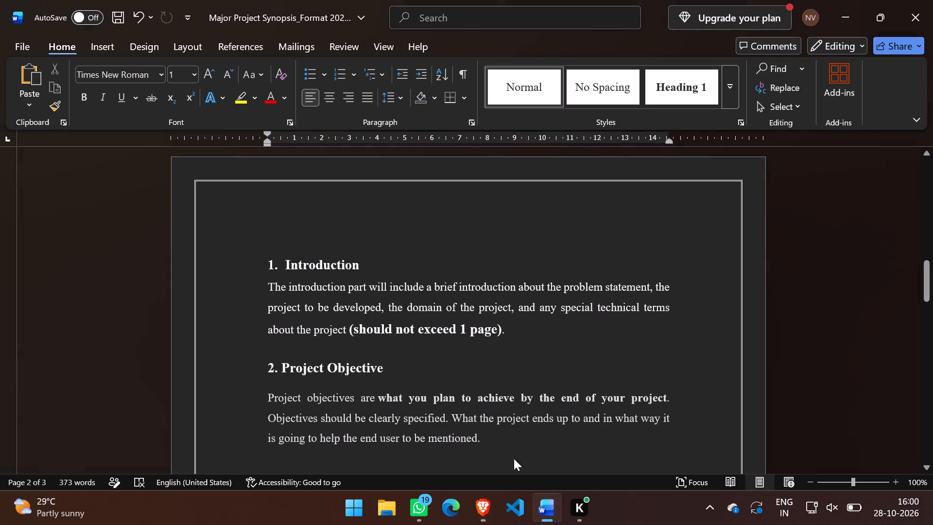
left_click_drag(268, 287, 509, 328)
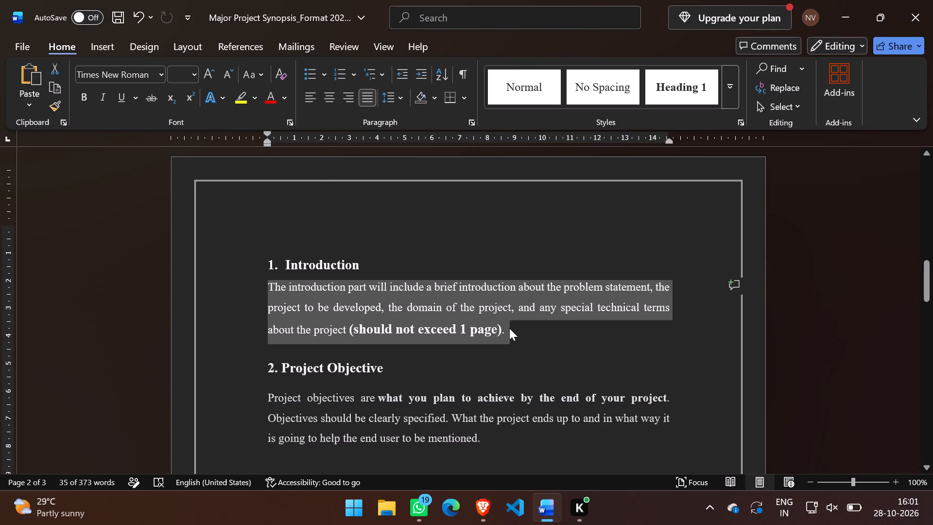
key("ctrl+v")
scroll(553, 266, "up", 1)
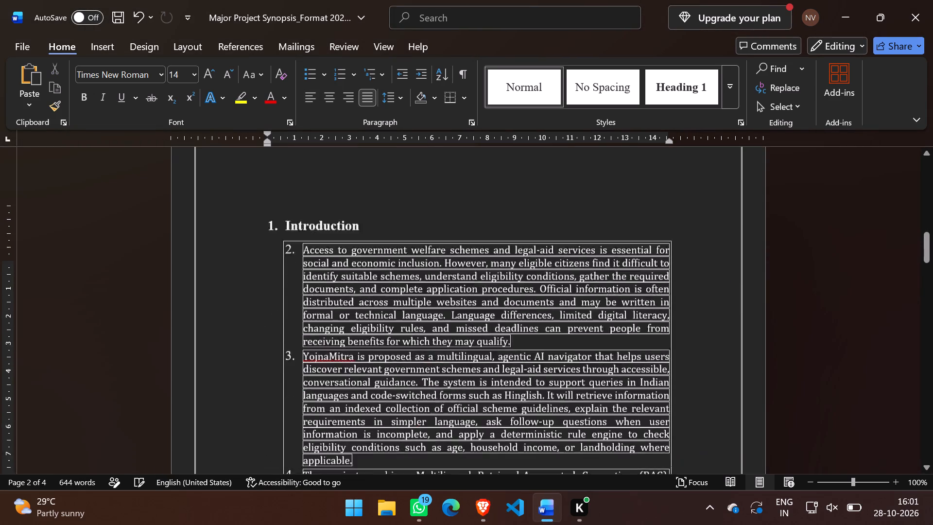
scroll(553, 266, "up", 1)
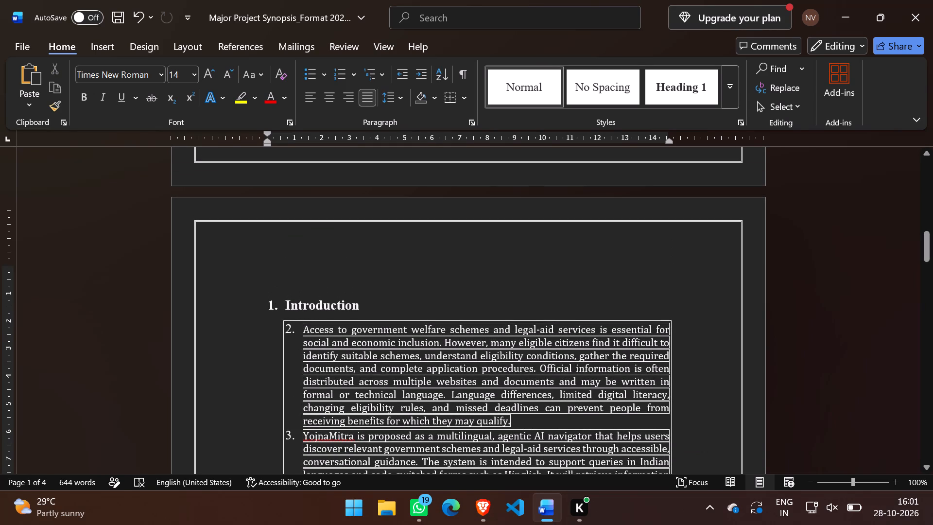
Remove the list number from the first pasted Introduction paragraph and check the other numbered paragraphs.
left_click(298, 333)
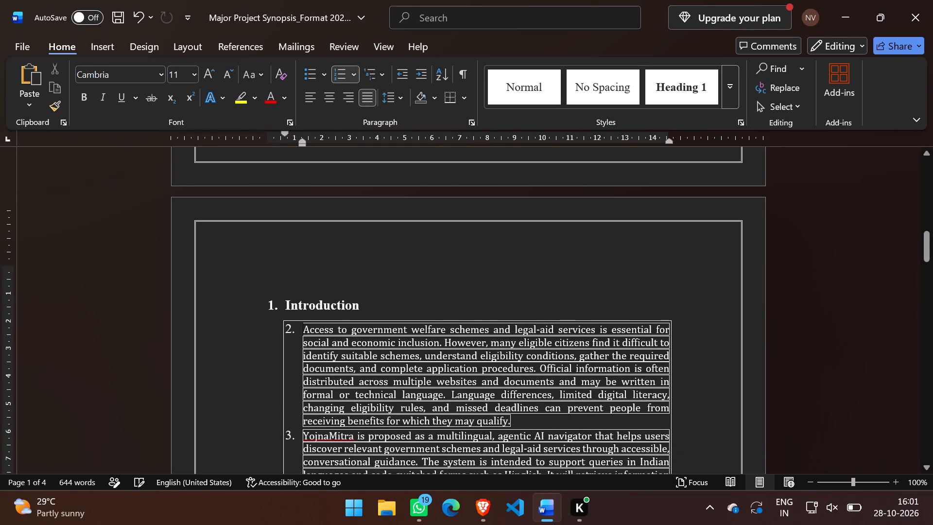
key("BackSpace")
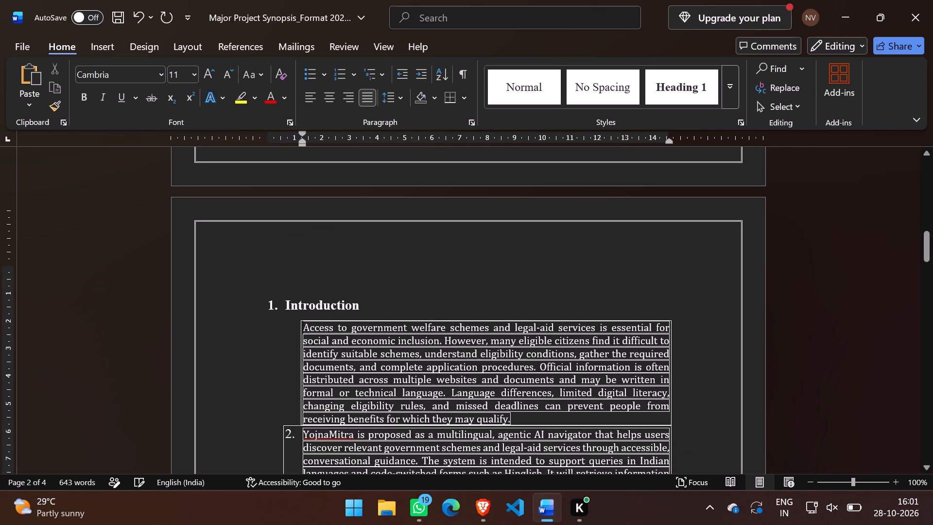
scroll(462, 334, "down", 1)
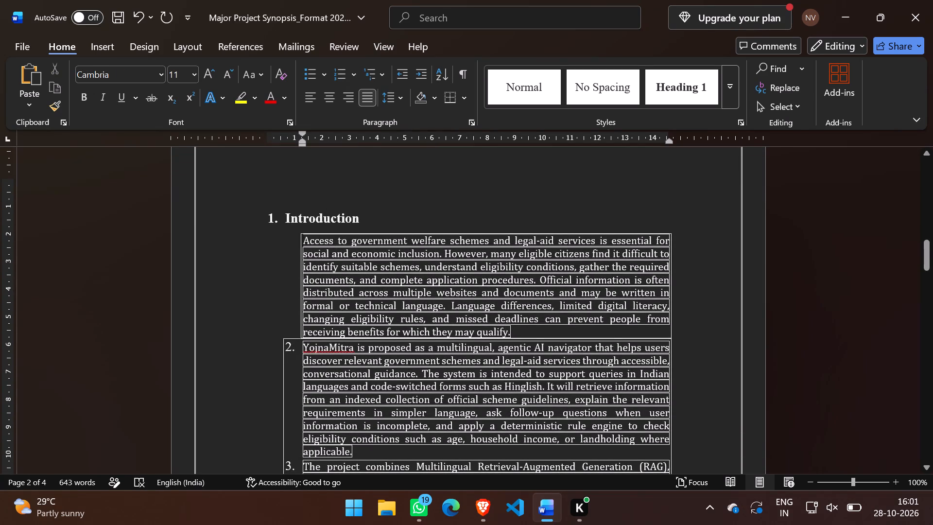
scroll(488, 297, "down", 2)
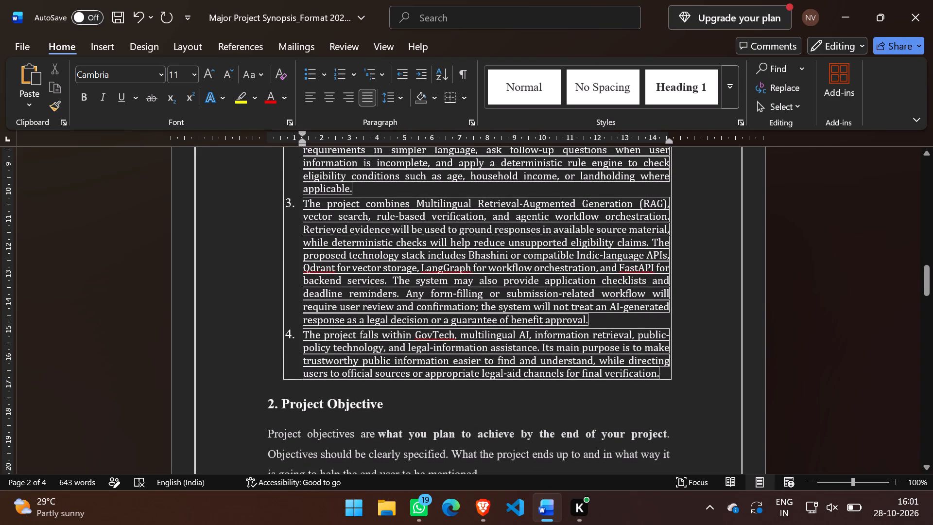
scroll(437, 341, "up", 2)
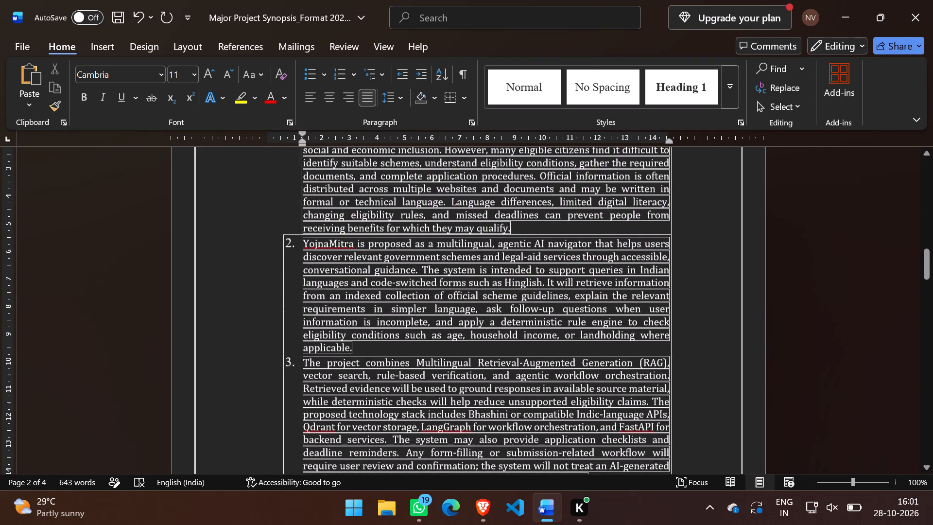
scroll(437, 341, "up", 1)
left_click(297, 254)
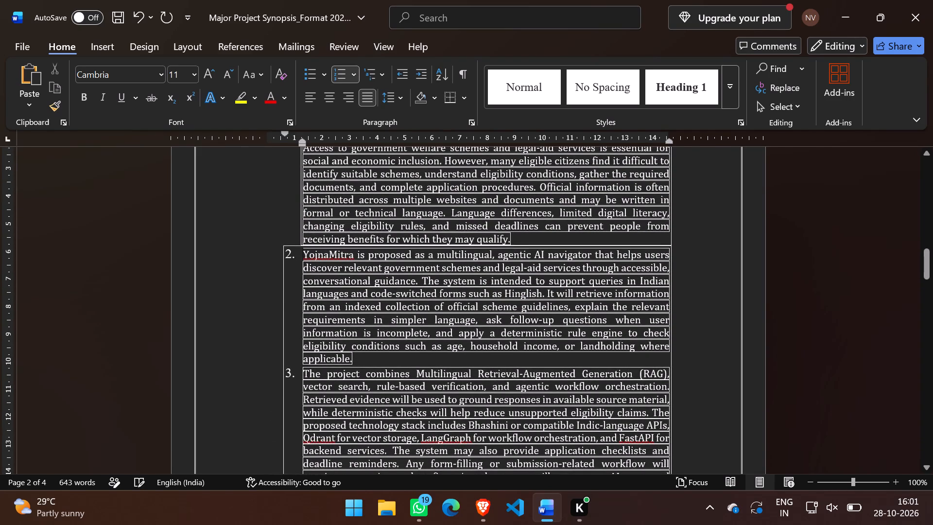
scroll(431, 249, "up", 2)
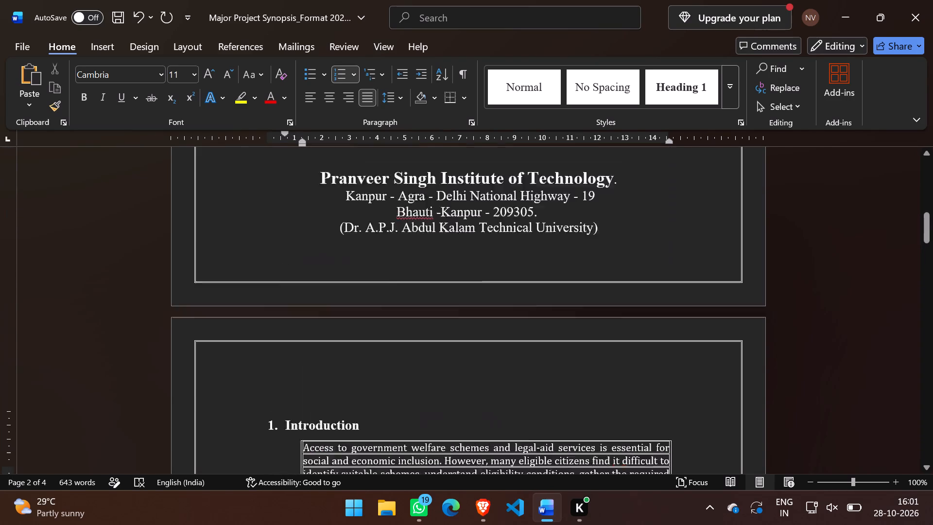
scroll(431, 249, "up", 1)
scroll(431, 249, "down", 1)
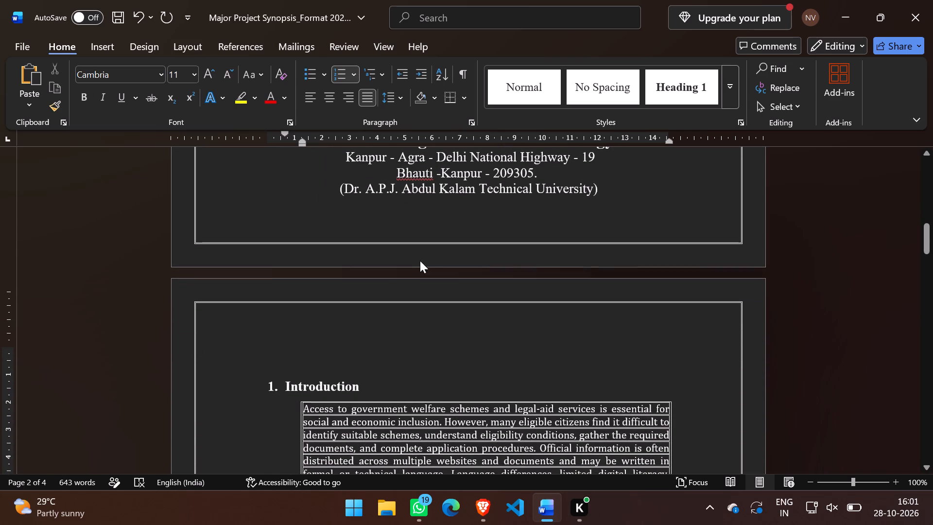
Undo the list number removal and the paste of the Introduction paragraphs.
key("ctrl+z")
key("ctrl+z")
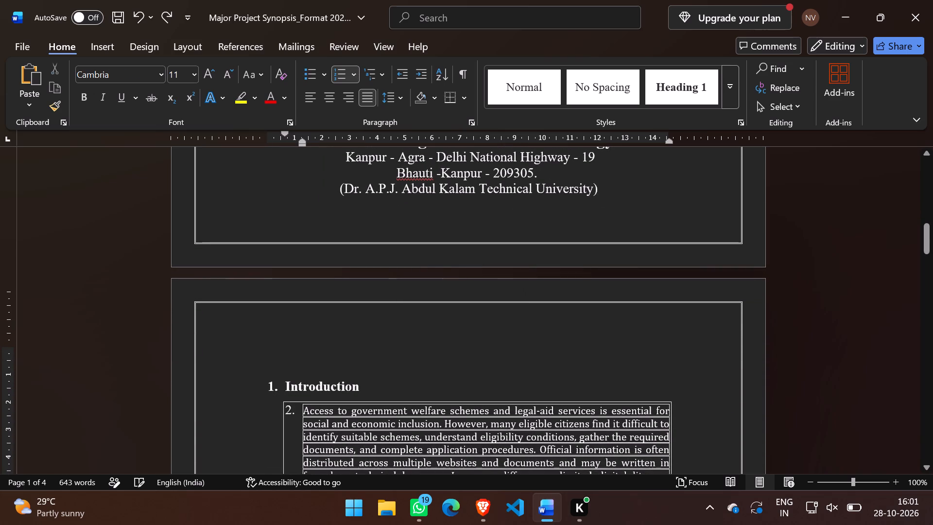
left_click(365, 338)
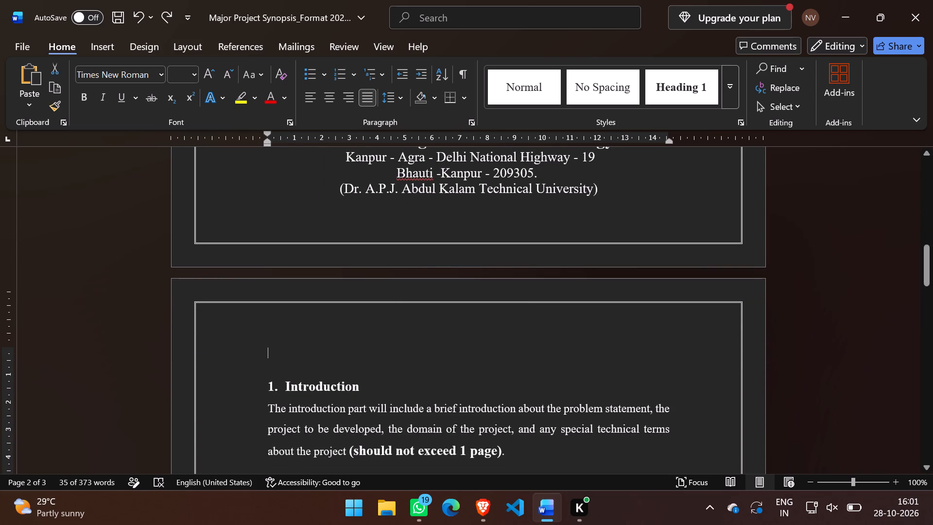
Delete the template text from the blank line above the Introduction heading through the 6.2 Software Requirements description.
scroll(365, 338, "down", 7)
scroll(365, 338, "up", 4)
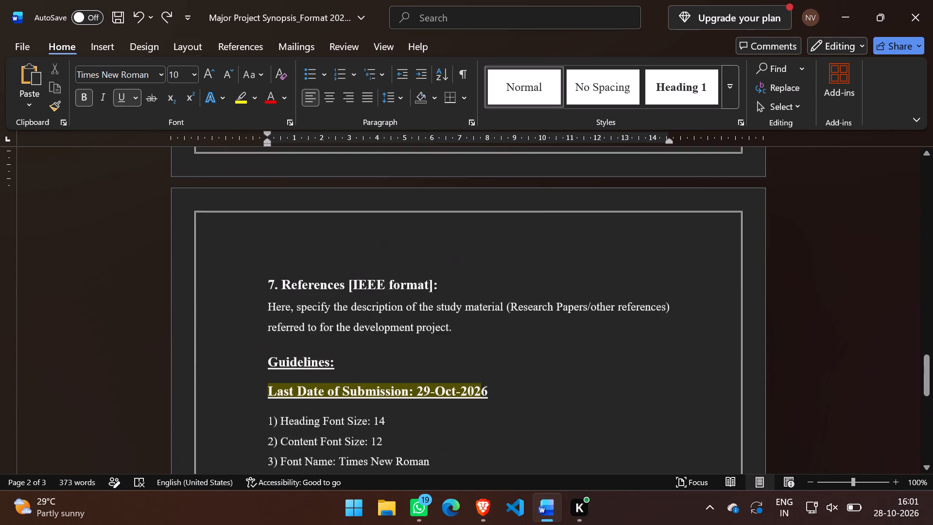
scroll(365, 338, "up", 3)
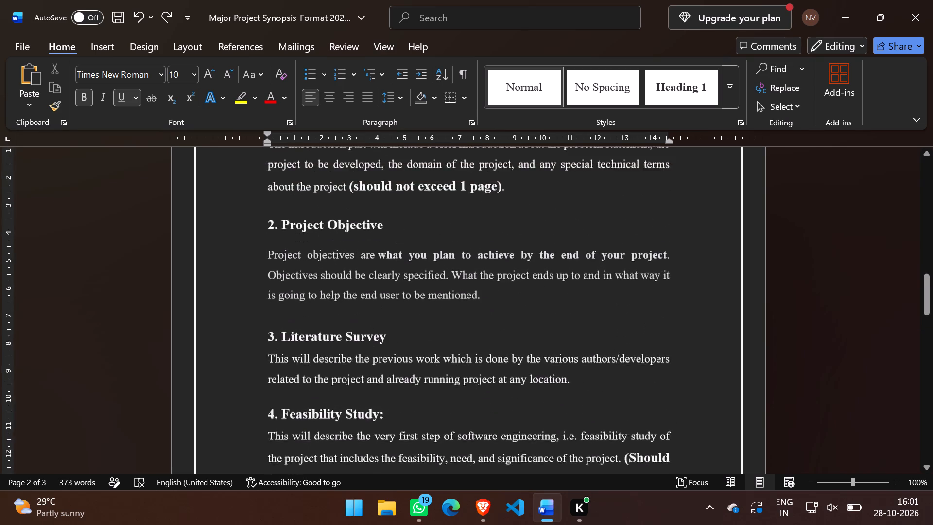
scroll(365, 338, "up", 2)
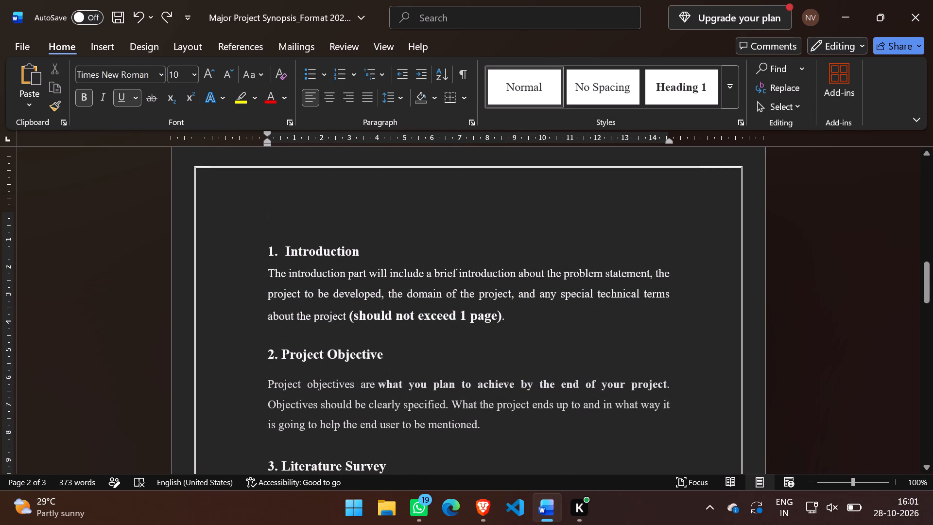
left_click_drag(266, 237, 276, 249)
left_click_drag(272, 217, 317, 399)
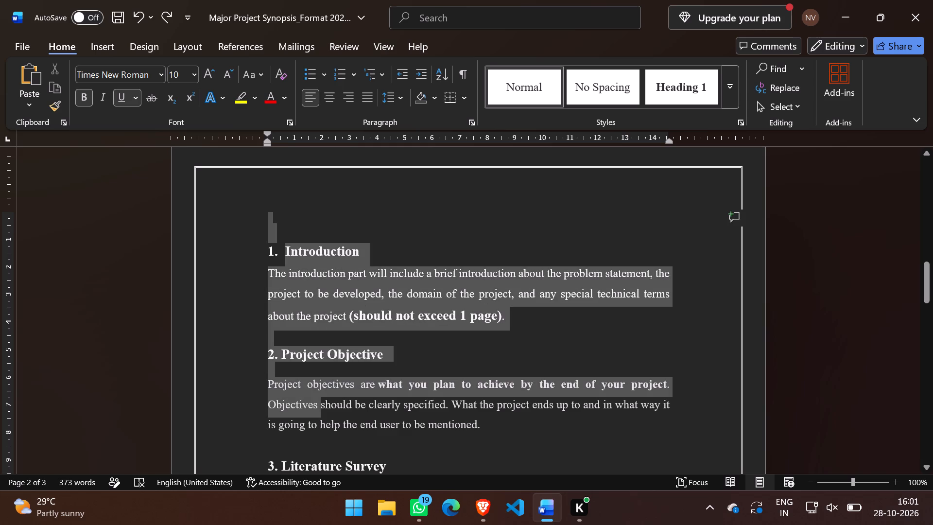
left_click_drag(317, 399, 319, 495)
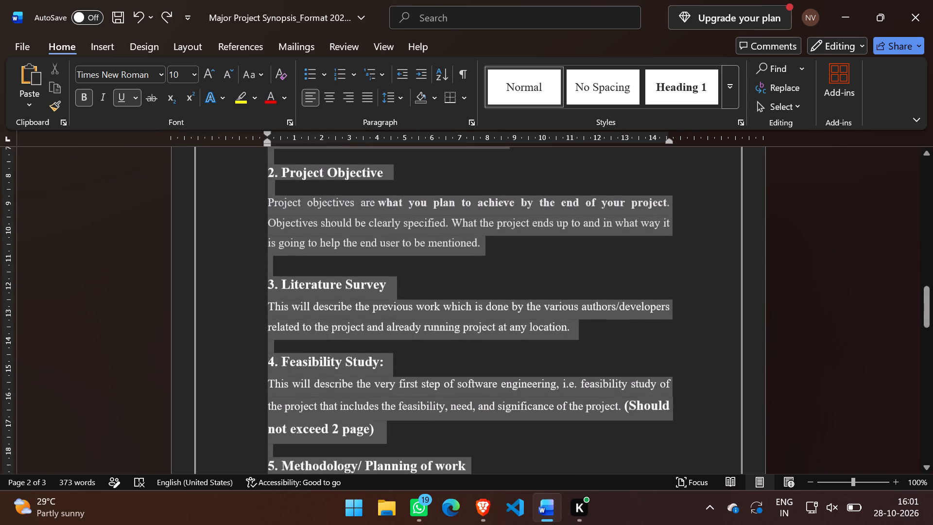
left_click_drag(319, 495, 400, 392)
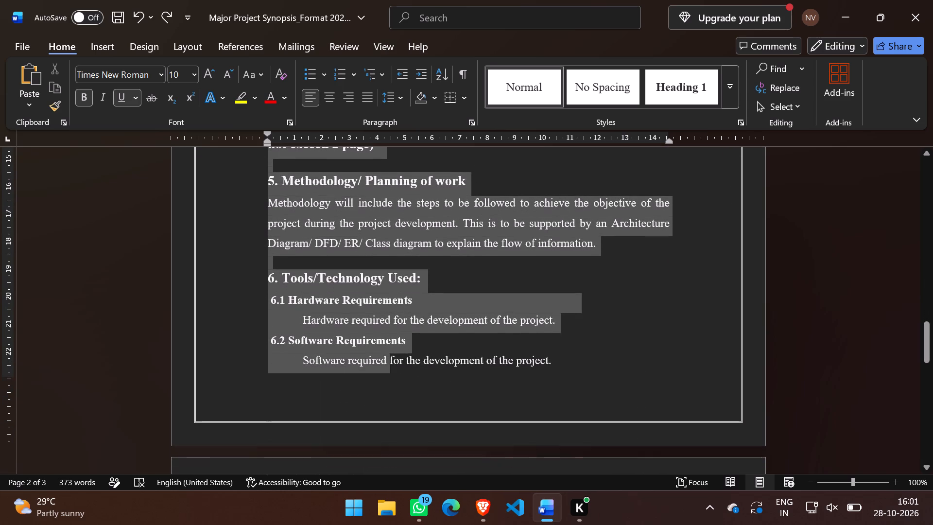
left_click_drag(400, 392, 559, 367)
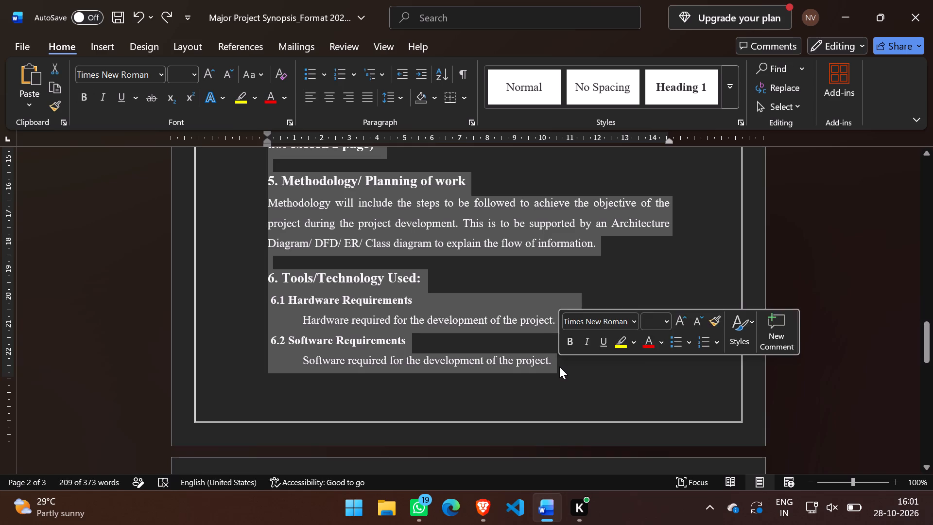
key("BackSpace")
Remove the number "7." from the "References [IEEE format]" heading and return to the blank line above it.
scroll(559, 367, "up", 2)
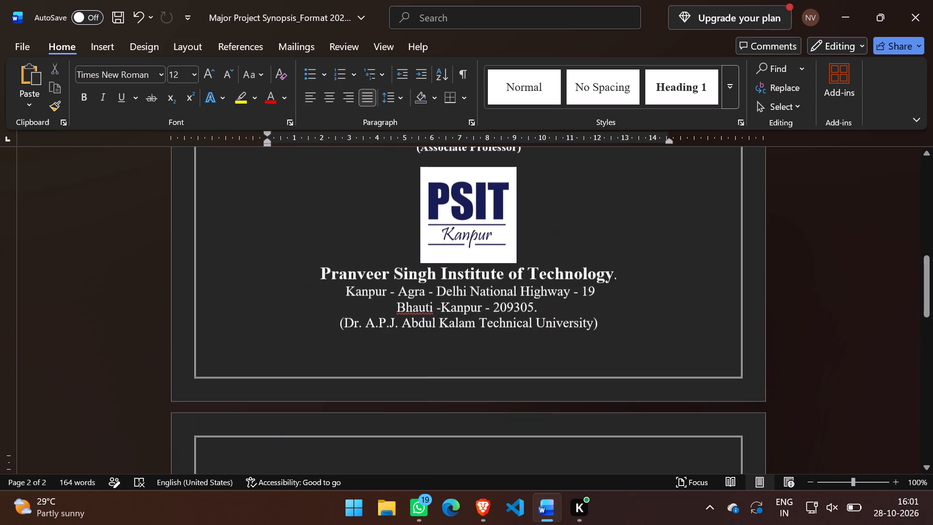
scroll(559, 367, "down", 1)
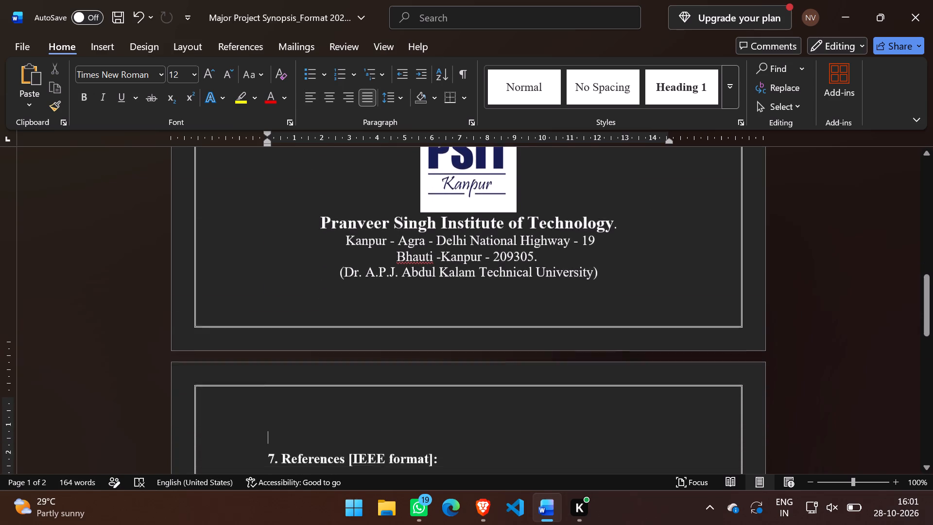
scroll(559, 367, "down", 1)
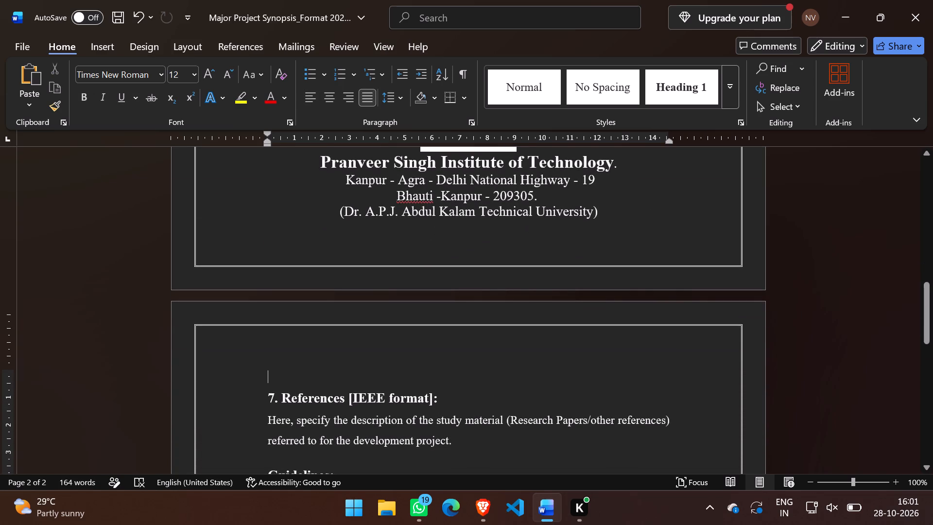
left_click(278, 396)
key("BackSpace")
key("BackSpace")
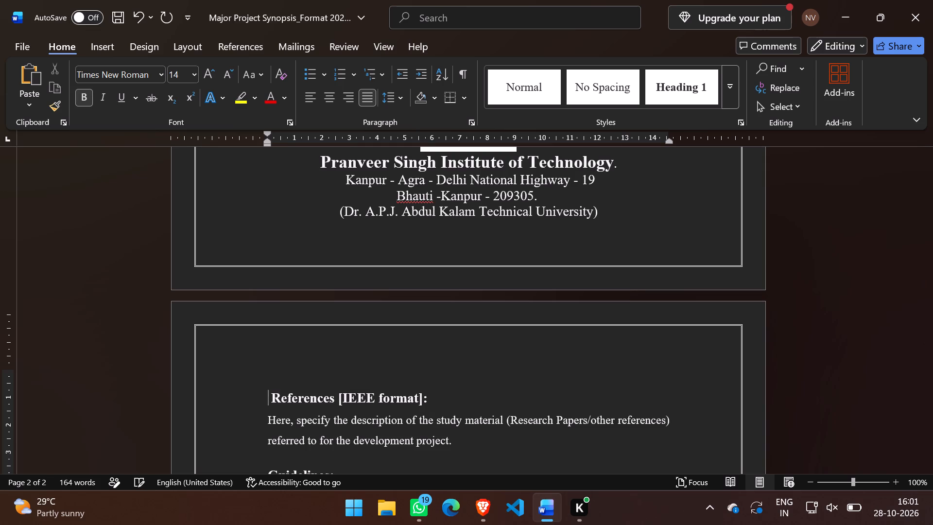
key("Up")
Delete the template's References [IEEE format] section and the Guidelines below it, through the note on synopsis length.
scroll(301, 329, "down", 1)
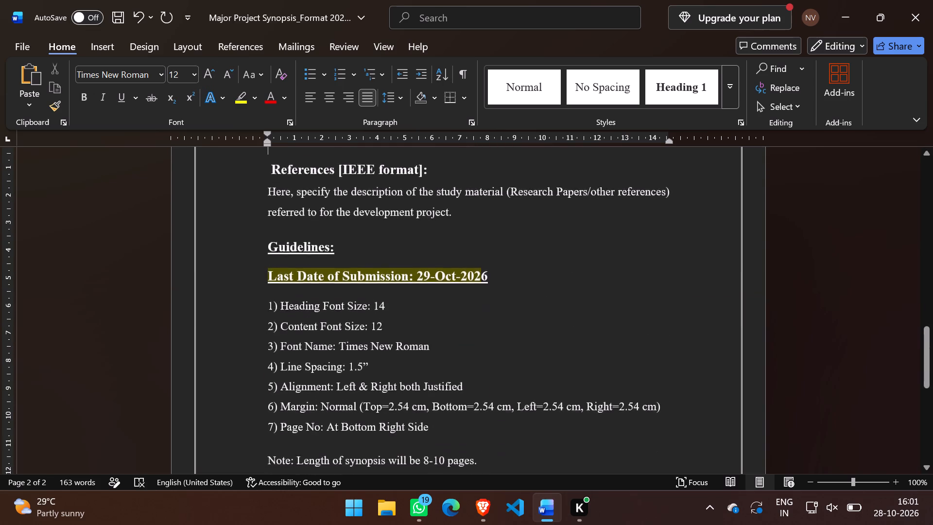
scroll(301, 329, "down", 1)
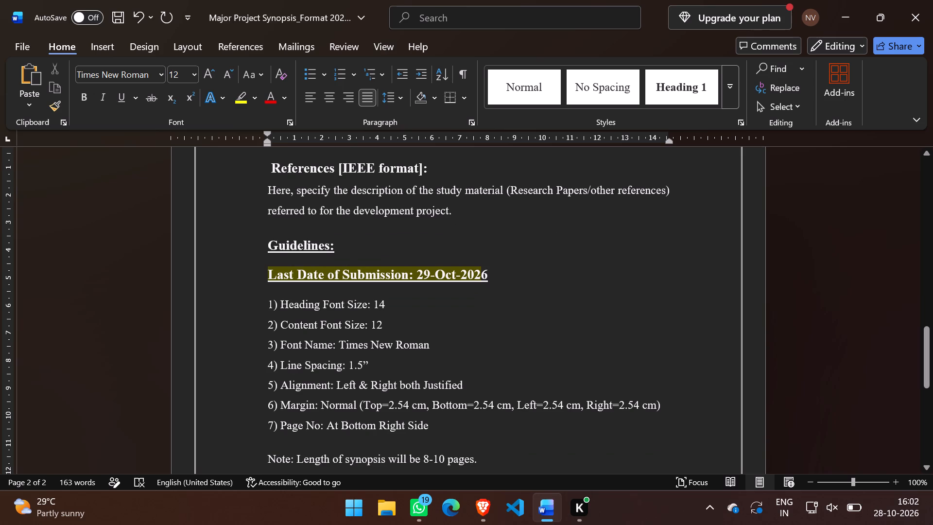
scroll(399, 366, "down", 3)
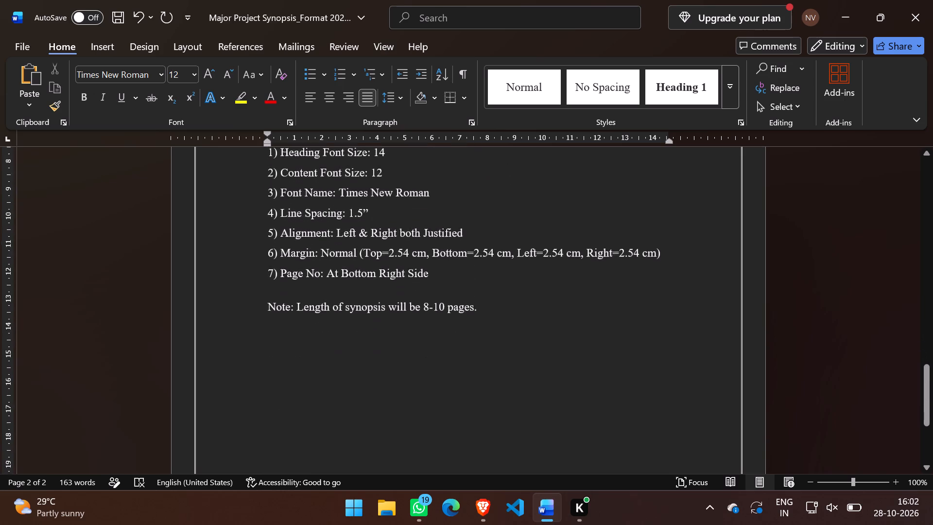
scroll(399, 366, "down", 2)
scroll(399, 366, "up", 2)
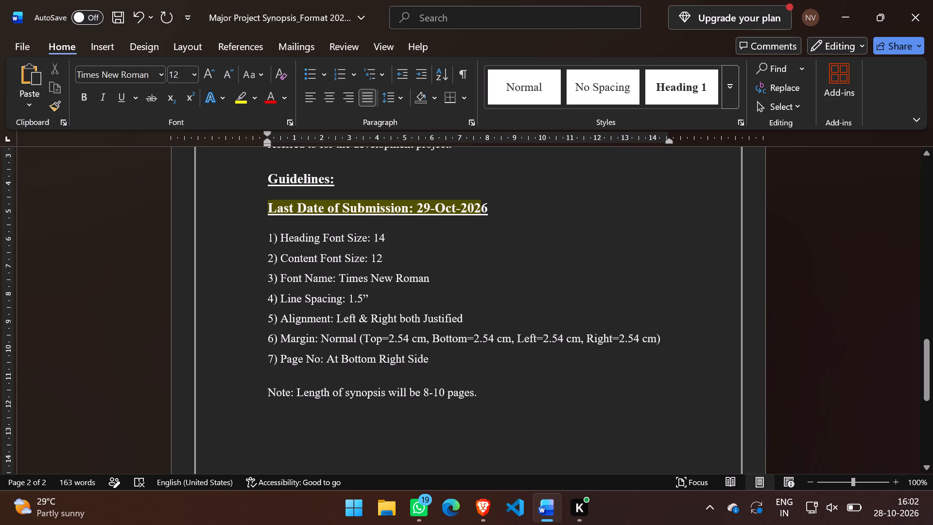
scroll(399, 366, "up", 1)
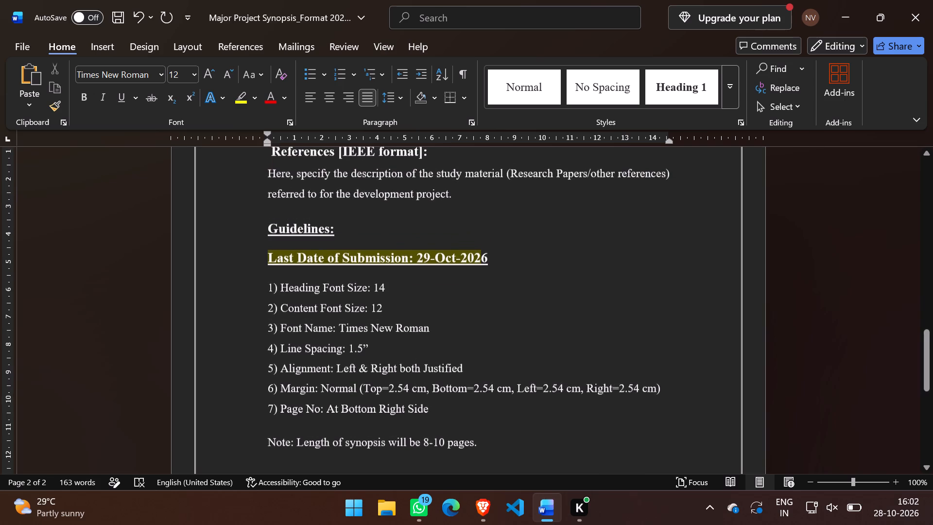
scroll(399, 366, "up", 2)
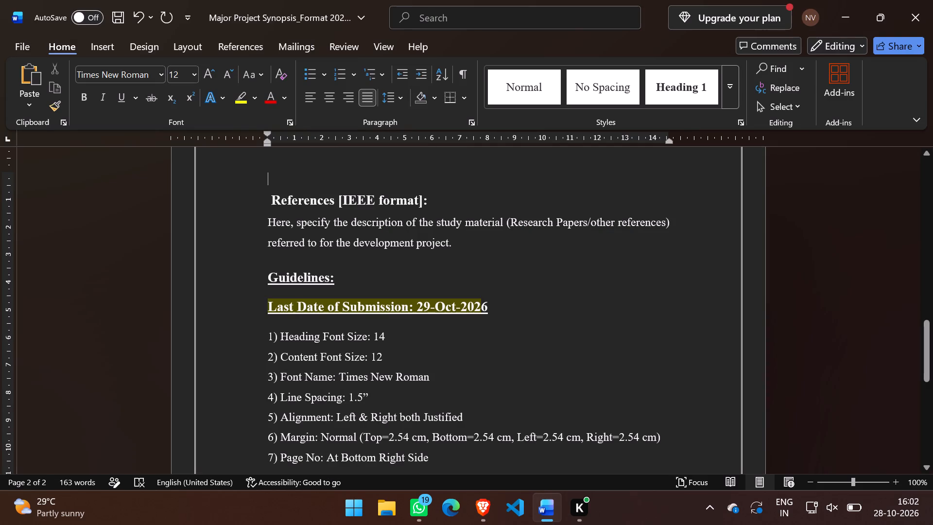
left_click_drag(268, 201, 448, 277)
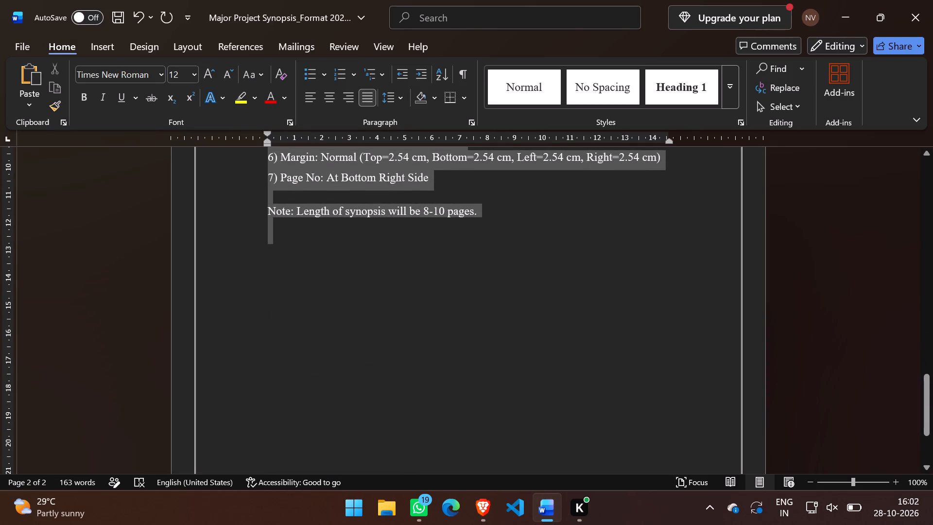
left_click_drag(448, 277, 487, 217)
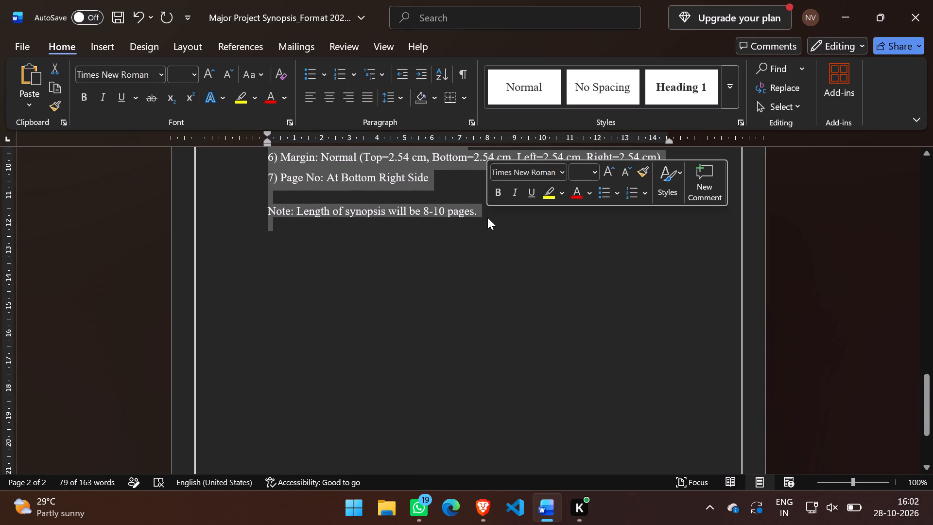
key("BackSpace")
scroll(487, 217, "up", 2)
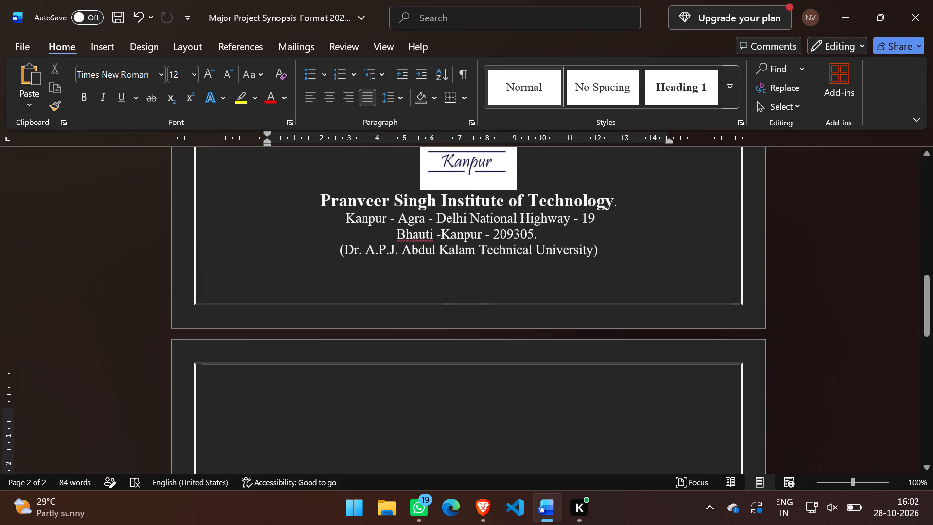
key("Up")
key("Up")
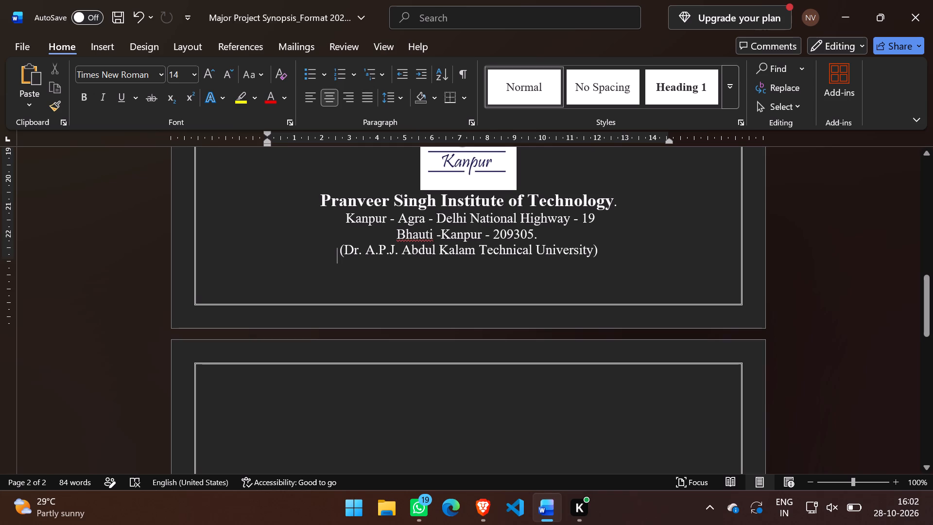
key("Down")
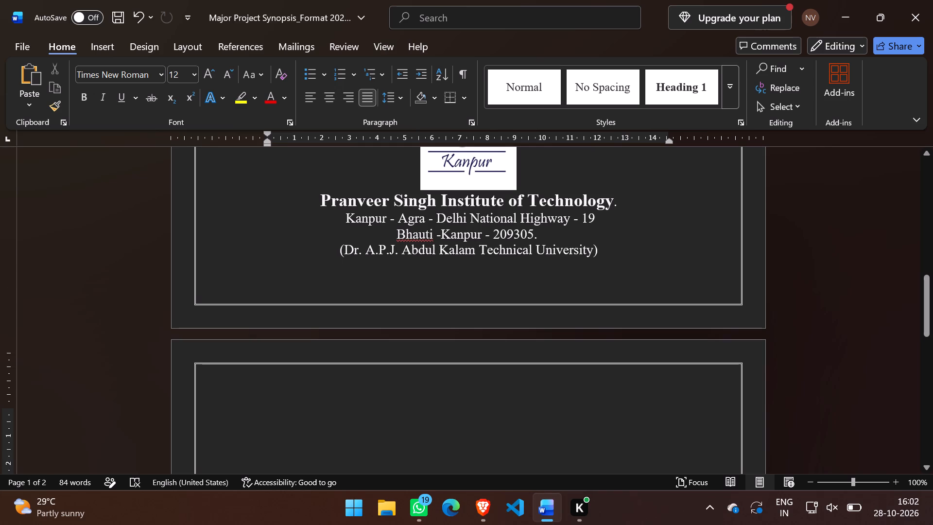
left_click(197, 75)
left_click(176, 187)
scroll(303, 436, "down", 1)
type("1,")
key("BackSpace")
type(".")
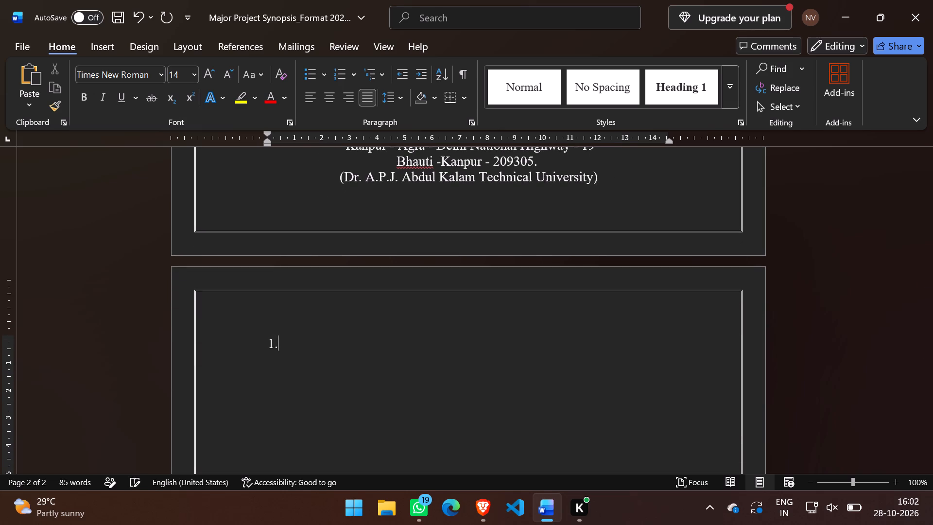
key("space")
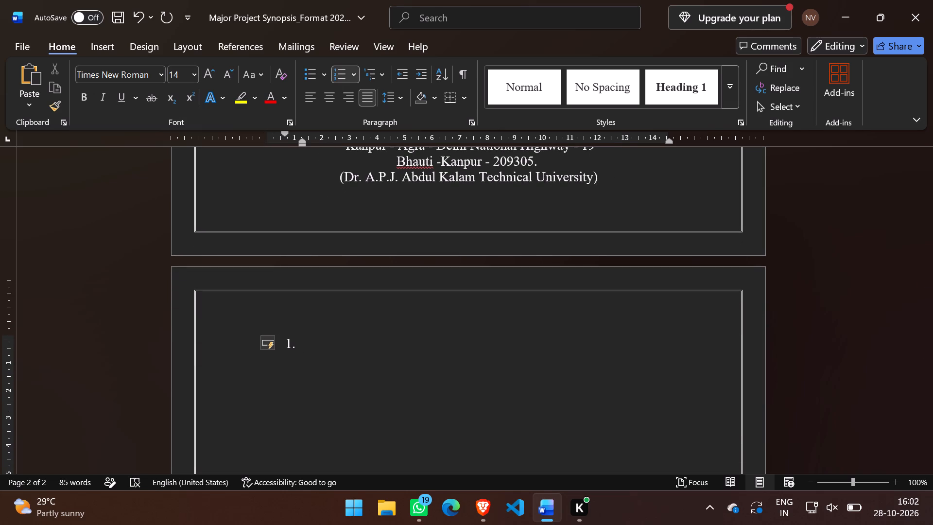
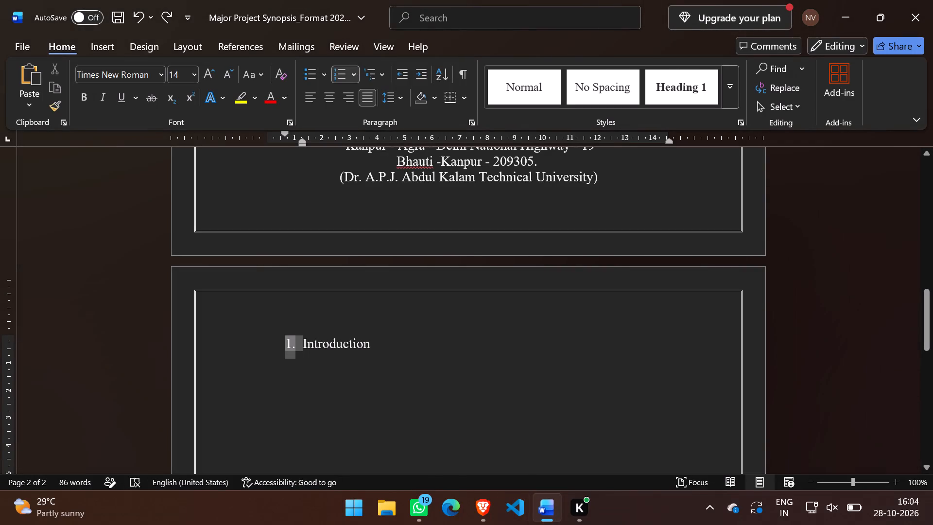
Add a new blank paragraph directly below the numbered Introduction heading on page 2.
left_click(381, 348)
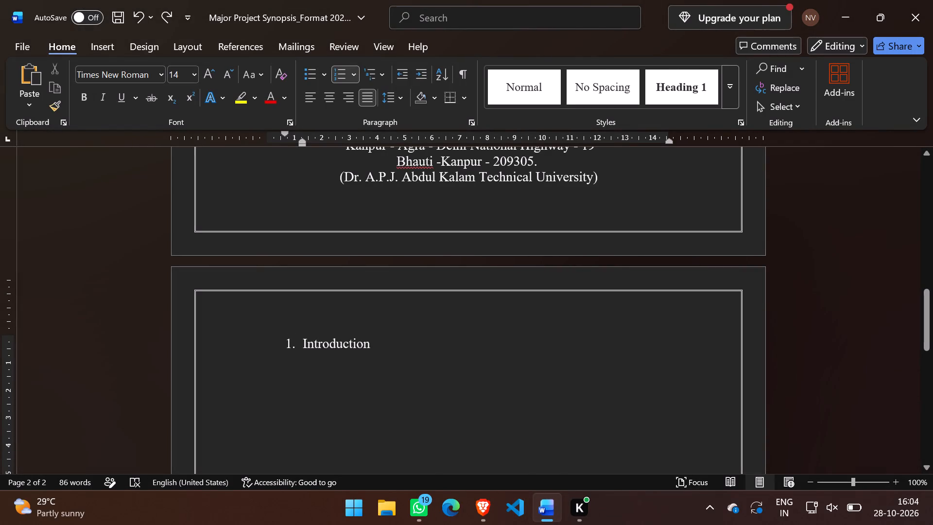
key("Return")
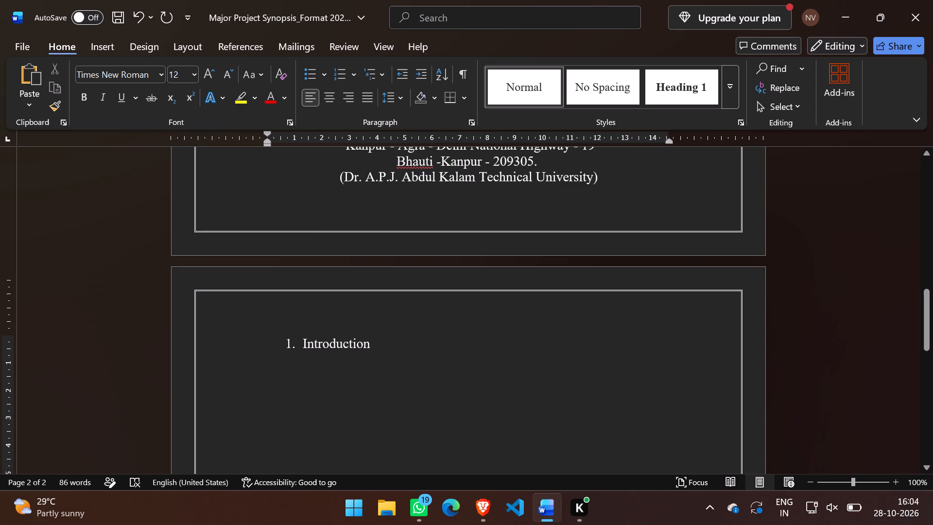
Select the full text of the numbered Introduction heading on page 2.
left_click(385, 348)
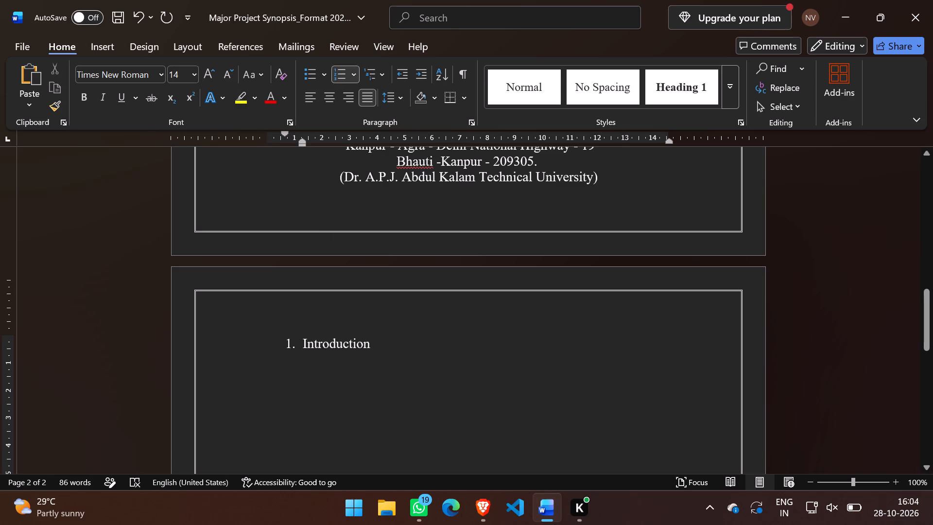
left_click_drag(285, 344, 355, 344)
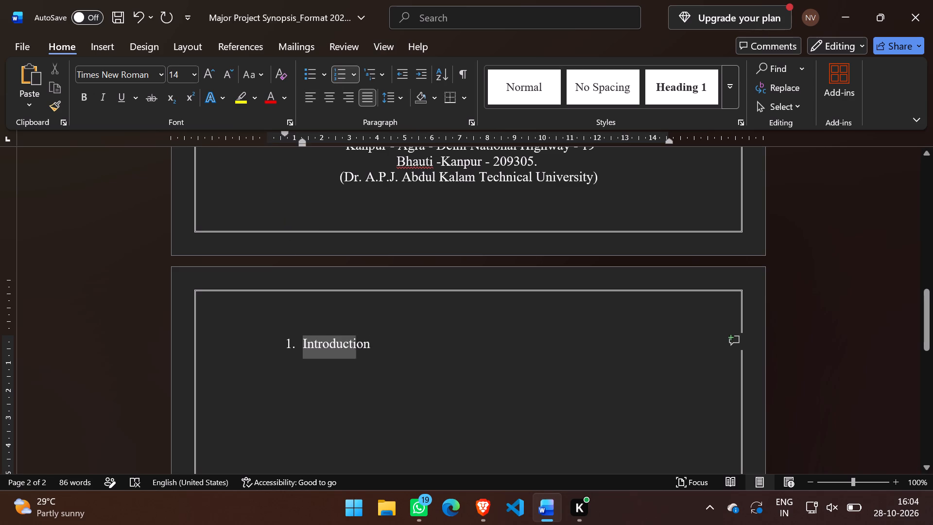
left_click_drag(355, 344, 379, 343)
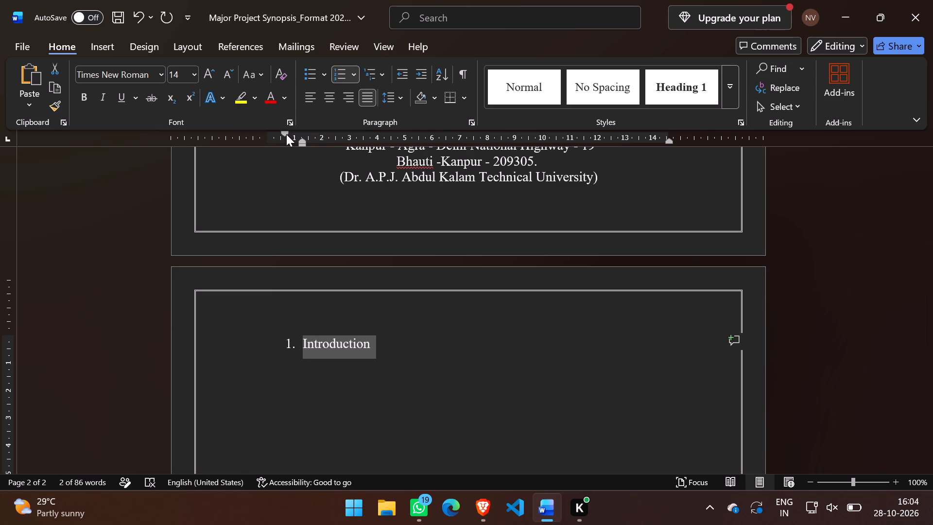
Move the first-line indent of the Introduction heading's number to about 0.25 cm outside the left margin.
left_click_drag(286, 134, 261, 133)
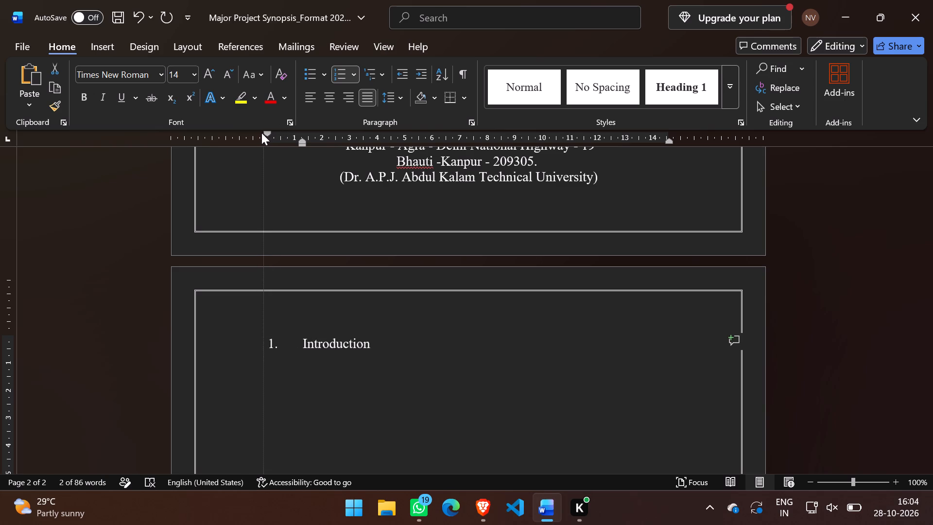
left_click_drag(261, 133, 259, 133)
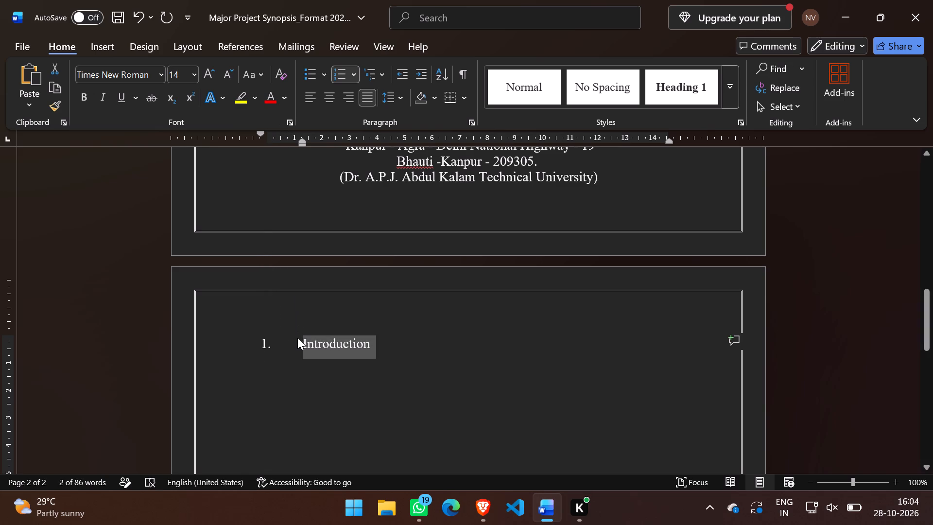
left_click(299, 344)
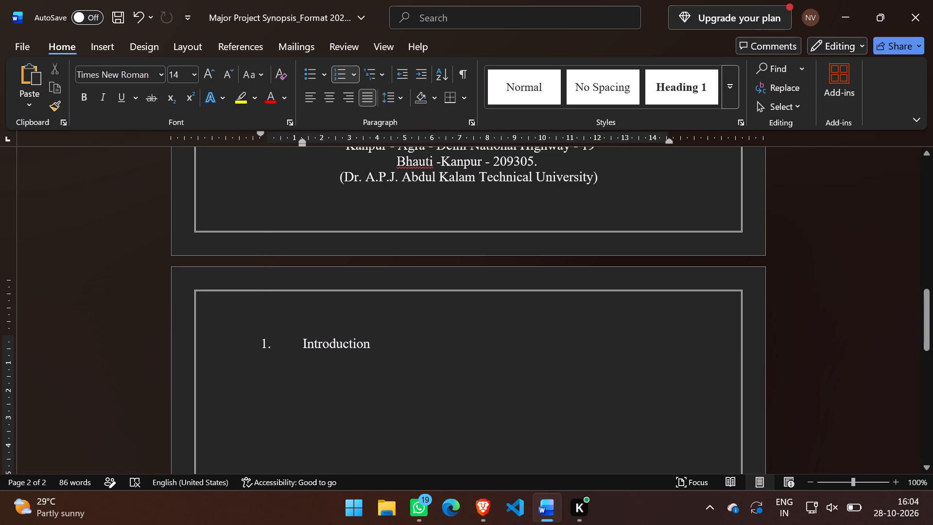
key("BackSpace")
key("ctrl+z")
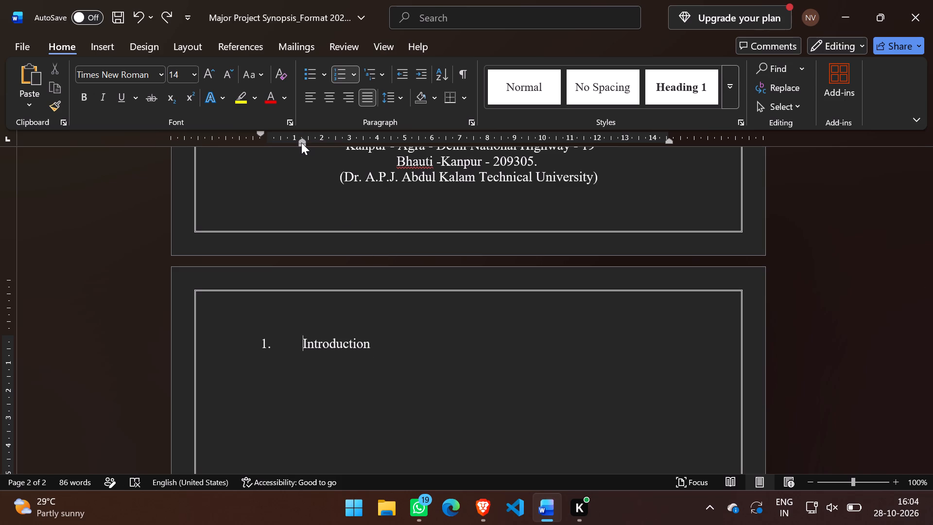
Align the Introduction heading's text with the left margin, with its list number hanging about 0.75 cm outside it.
left_click_drag(300, 142, 285, 139)
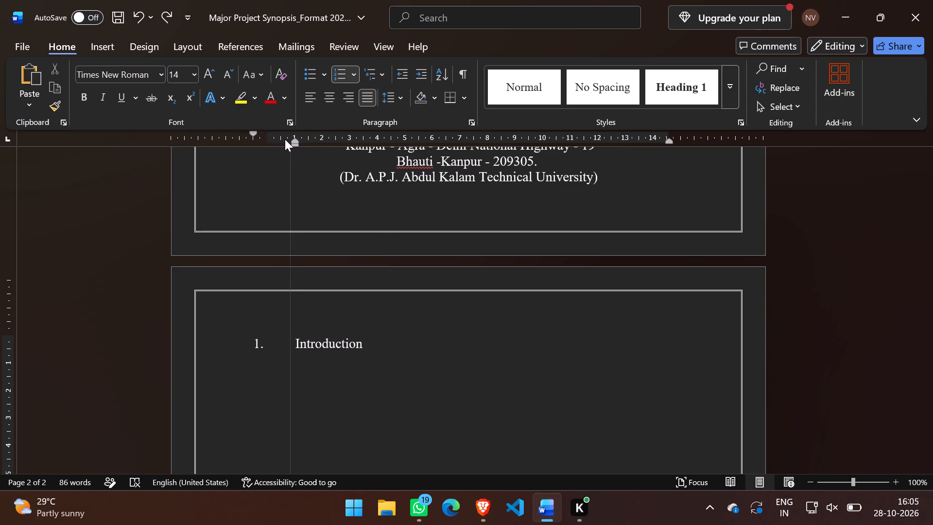
left_click_drag(285, 139, 289, 140)
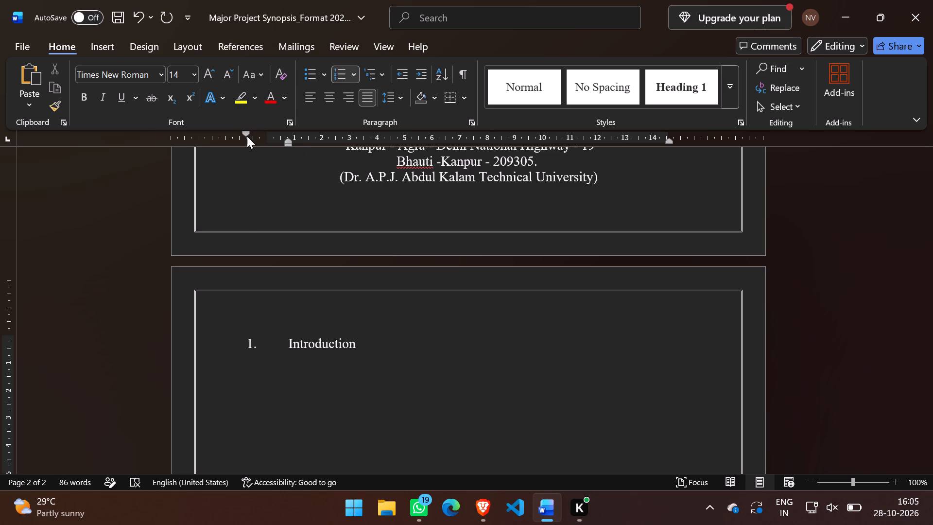
left_click_drag(244, 135, 265, 137)
left_click_drag(265, 137, 271, 139)
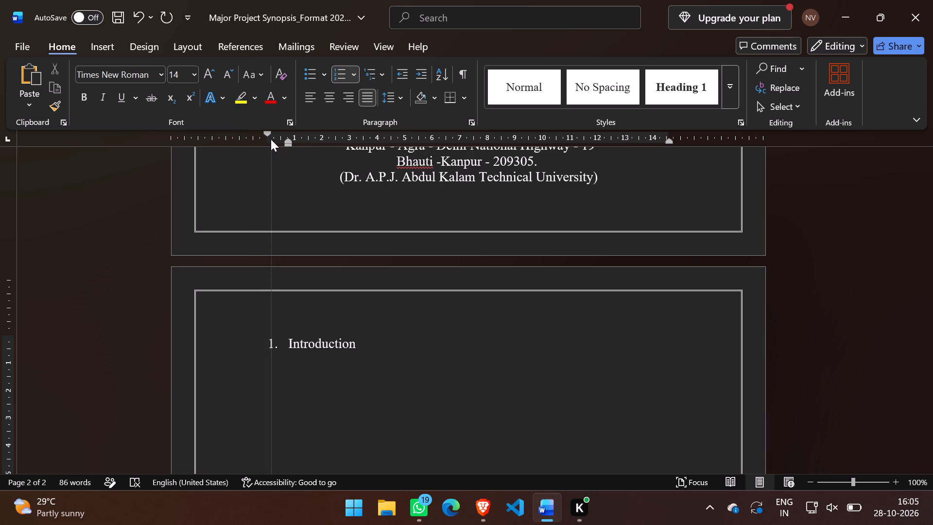
left_click_drag(271, 139, 265, 138)
left_click_drag(287, 140, 268, 140)
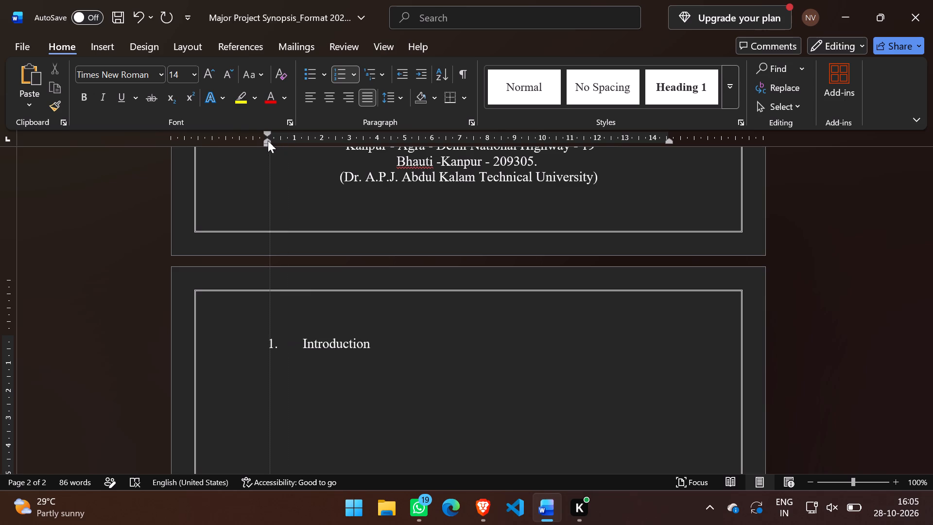
left_click_drag(268, 140, 282, 141)
left_click(265, 135)
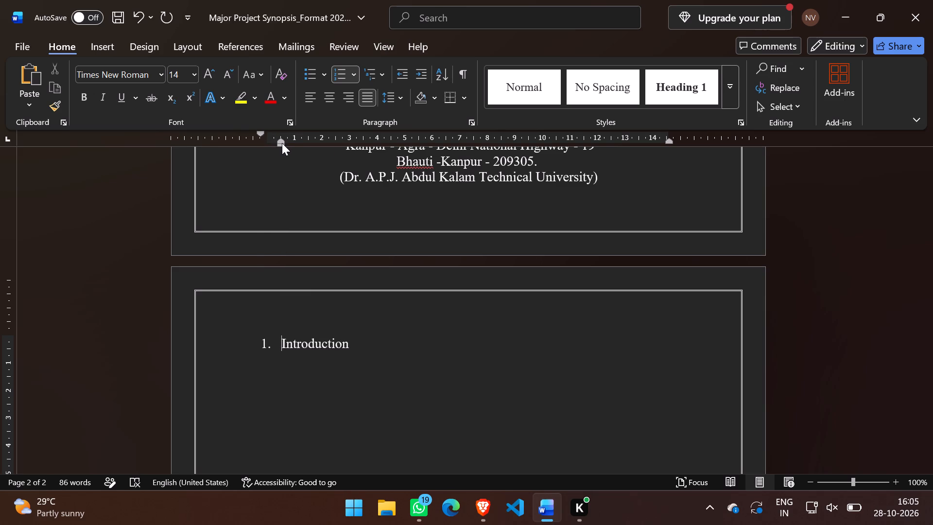
left_click_drag(282, 143, 267, 144)
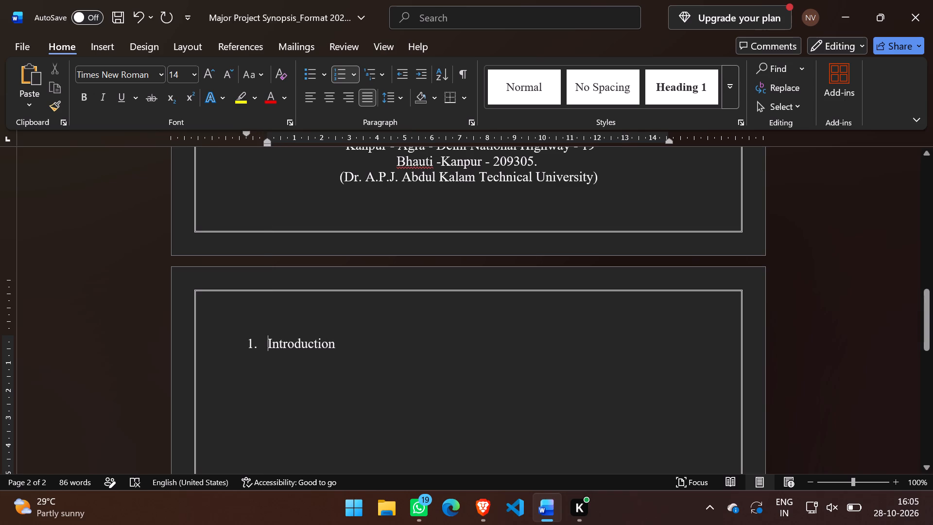
Make the numbered Introduction heading bold.
scroll(344, 343, "down", 1)
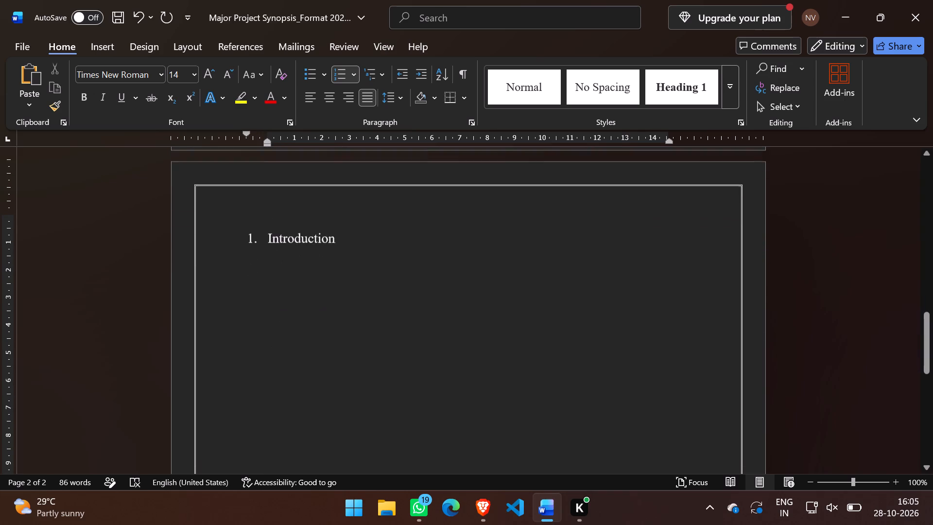
left_click(78, 96)
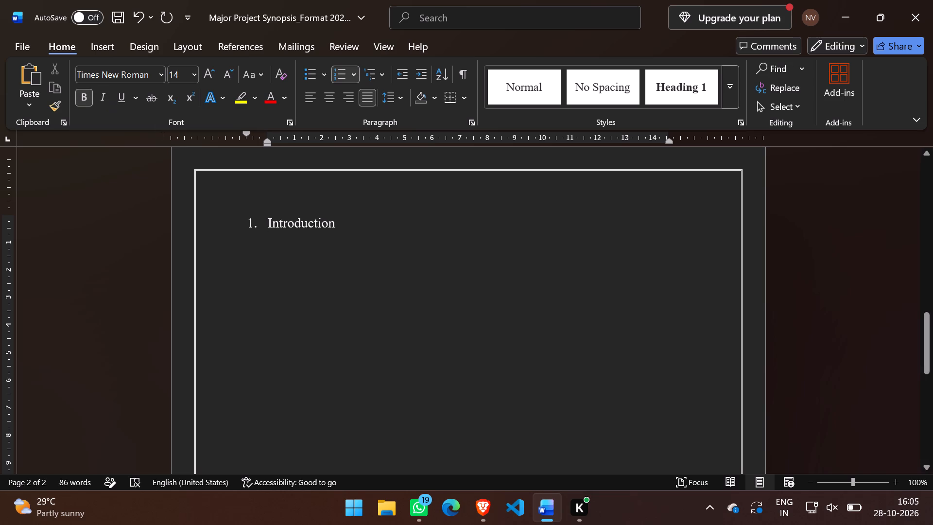
left_click_drag(263, 219, 343, 225)
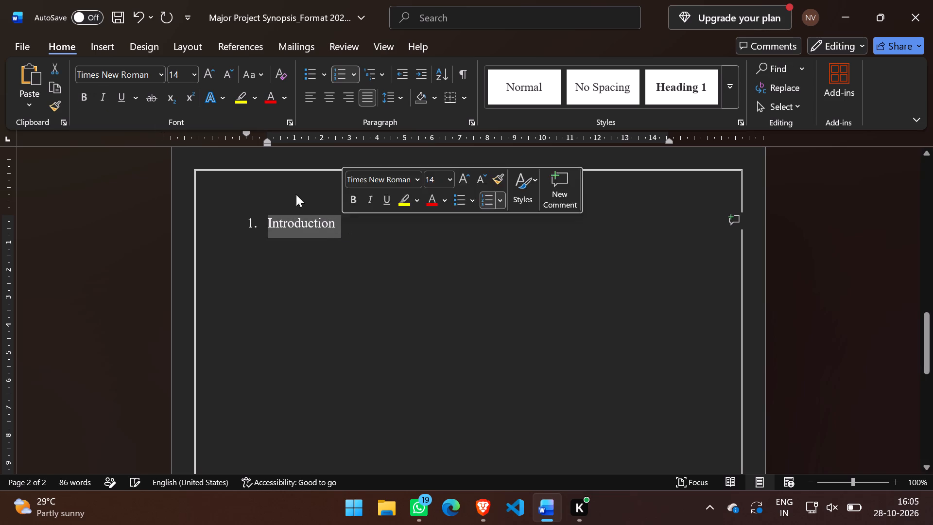
left_click(88, 93)
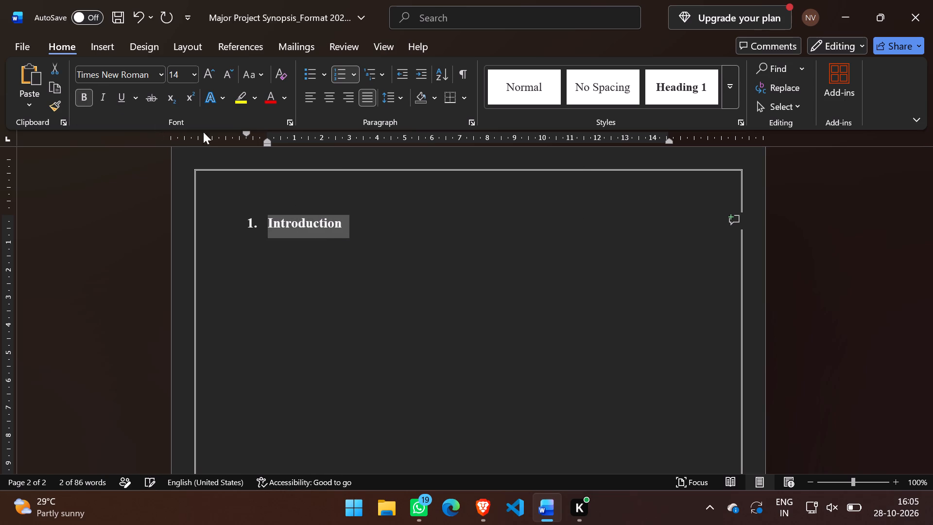
Start a new paragraph directly below the Introduction heading.
left_click(373, 223)
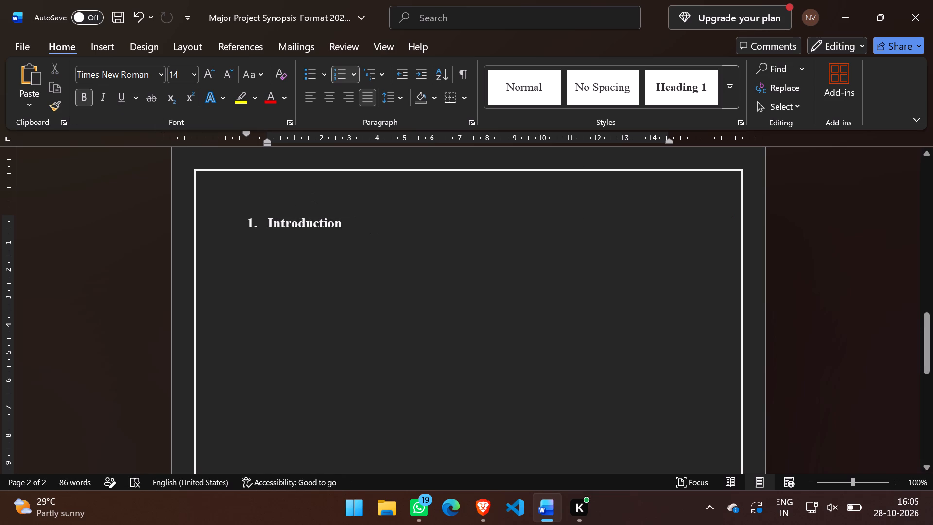
key("Return")
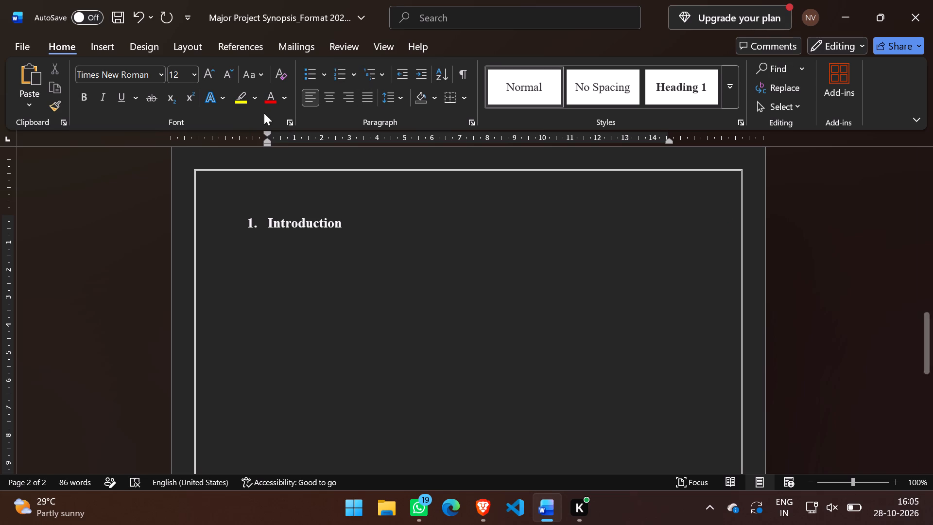
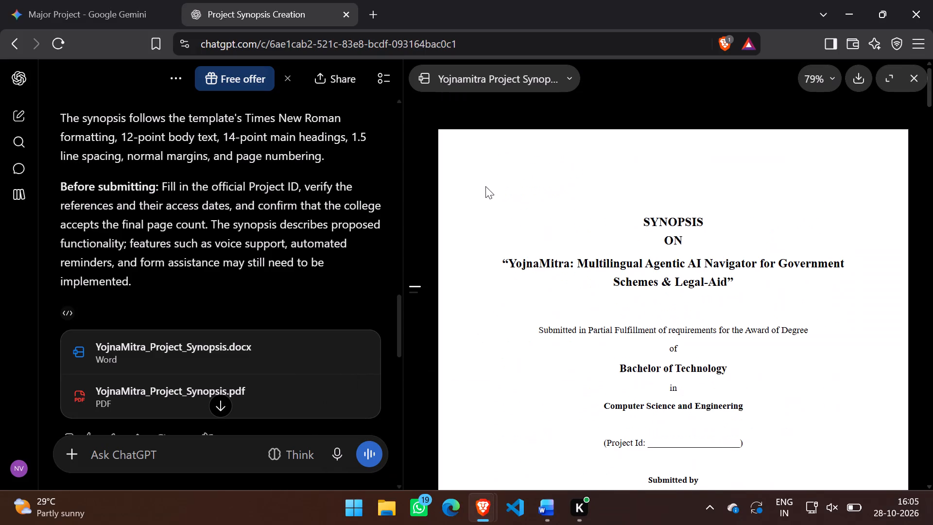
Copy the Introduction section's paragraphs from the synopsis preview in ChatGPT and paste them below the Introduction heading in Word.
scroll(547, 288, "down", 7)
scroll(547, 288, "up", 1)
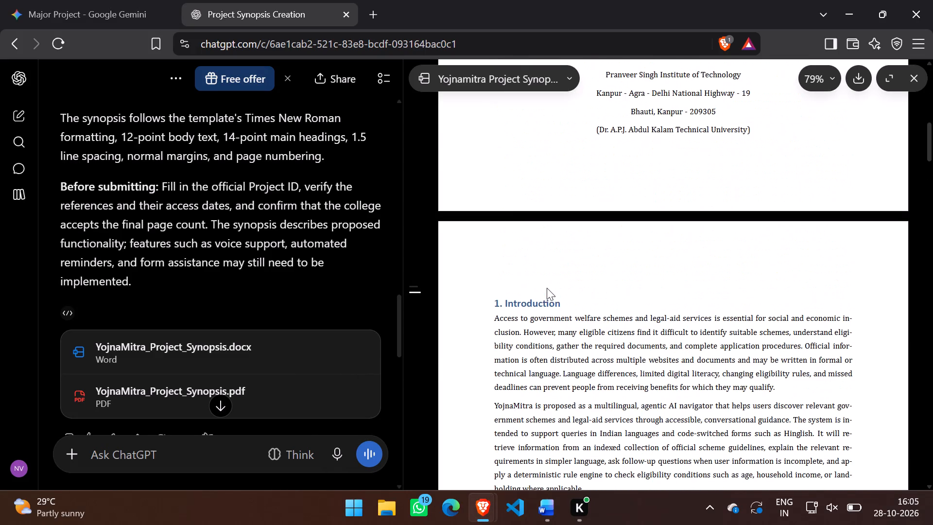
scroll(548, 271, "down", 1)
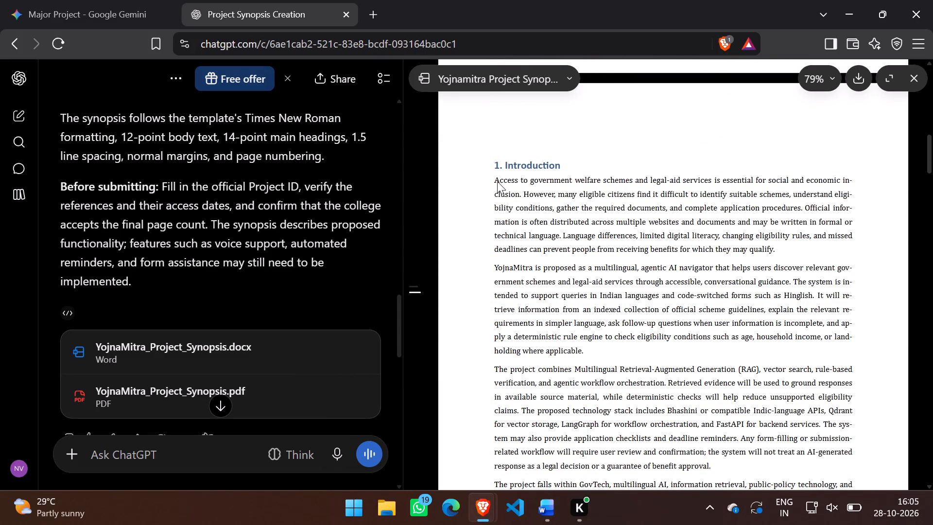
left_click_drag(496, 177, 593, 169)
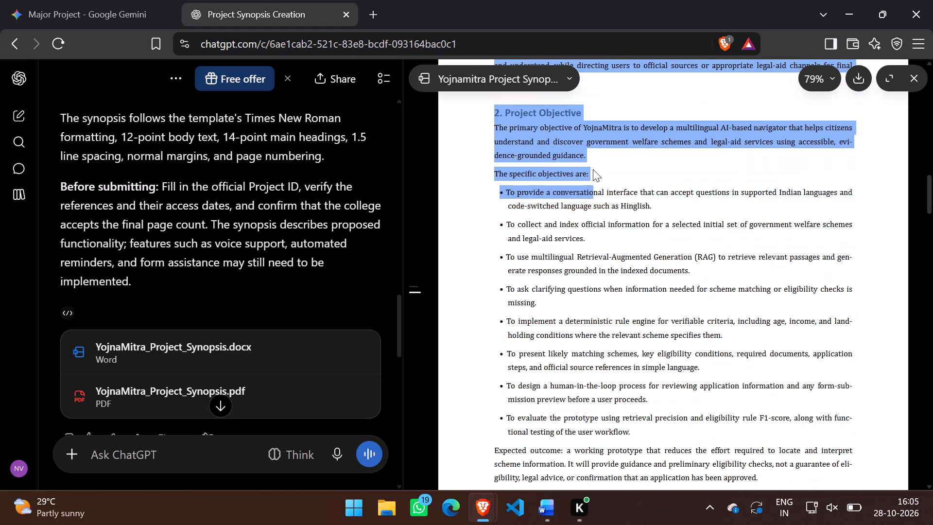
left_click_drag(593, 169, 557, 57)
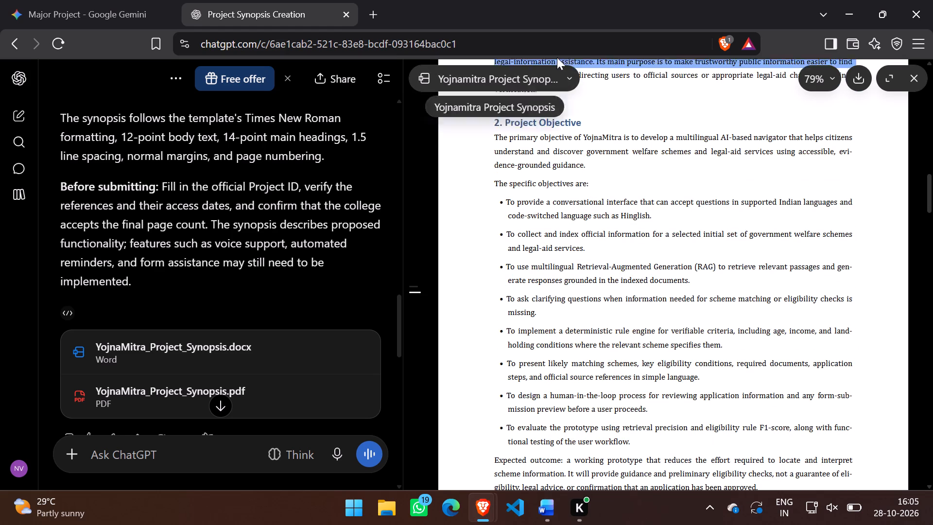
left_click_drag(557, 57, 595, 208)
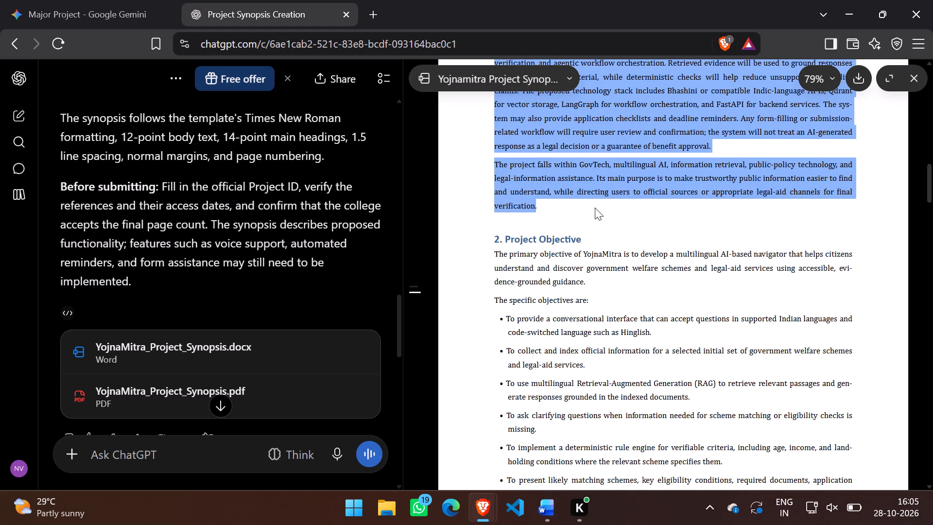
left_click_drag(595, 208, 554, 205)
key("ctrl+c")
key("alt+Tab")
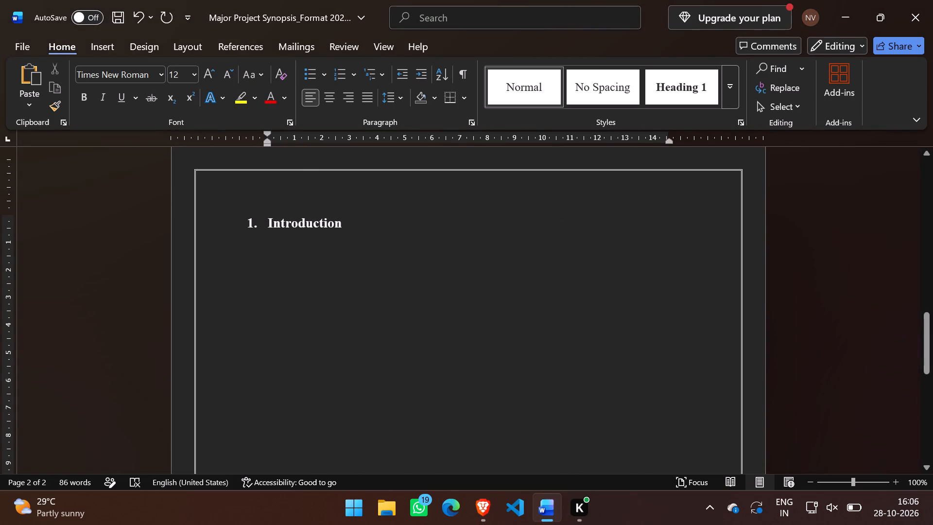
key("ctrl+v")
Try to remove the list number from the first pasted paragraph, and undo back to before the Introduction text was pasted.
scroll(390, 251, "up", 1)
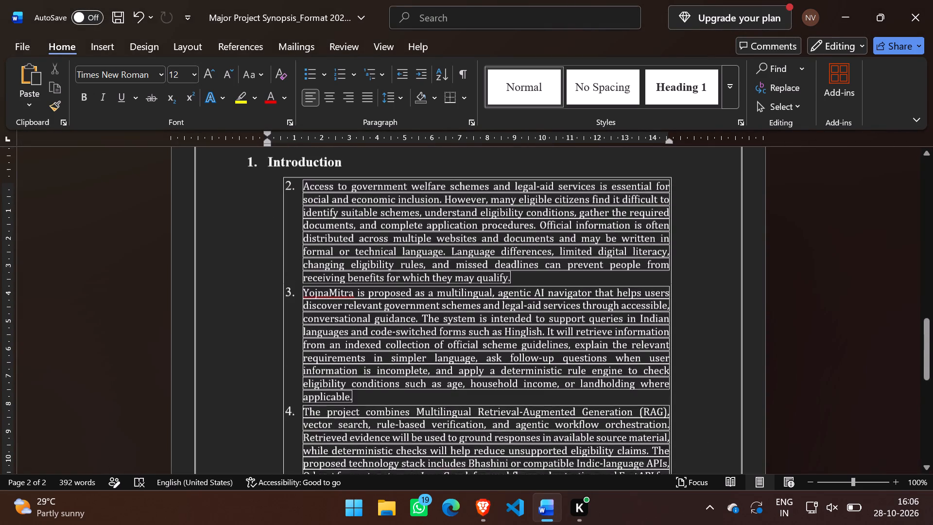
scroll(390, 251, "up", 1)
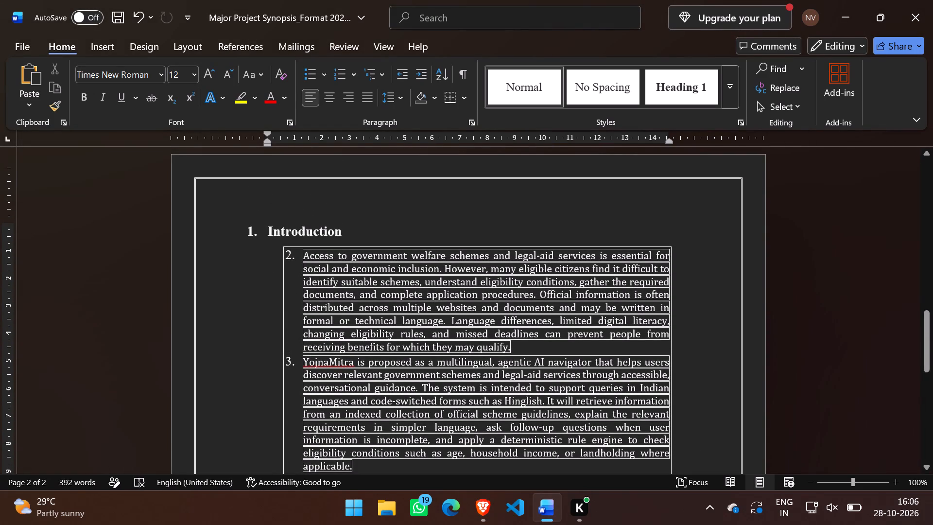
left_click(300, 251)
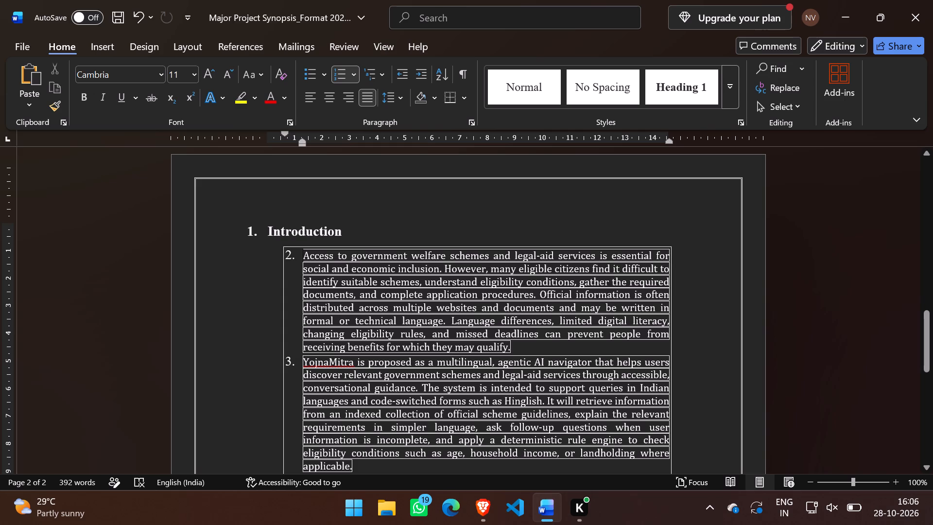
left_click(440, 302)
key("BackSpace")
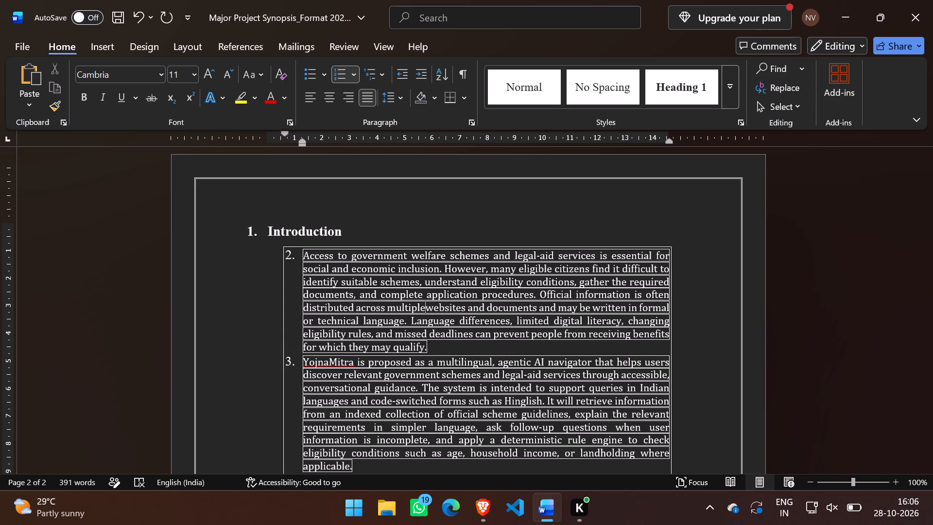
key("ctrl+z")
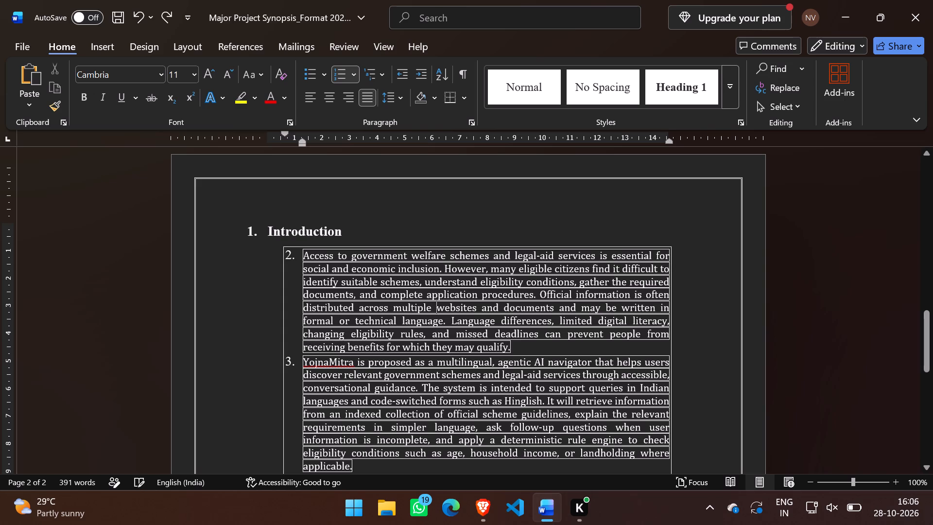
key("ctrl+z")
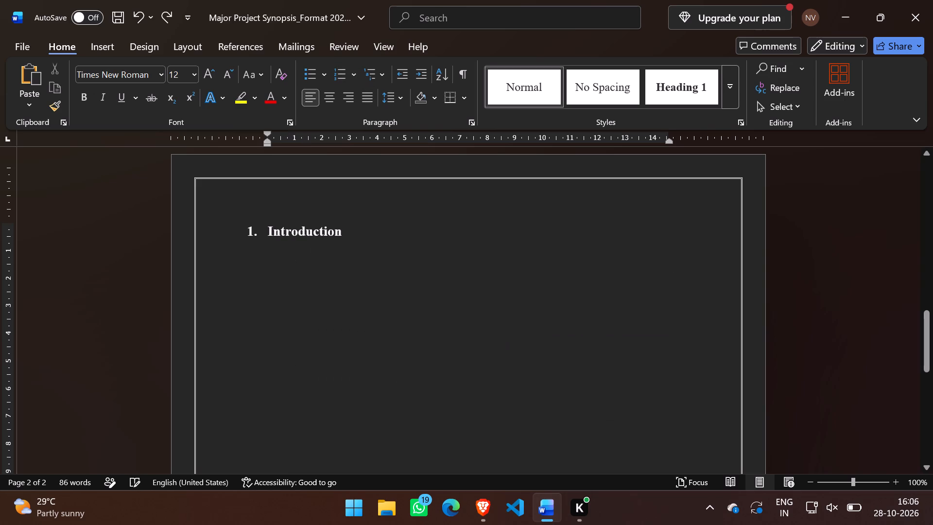
left_click(487, 504)
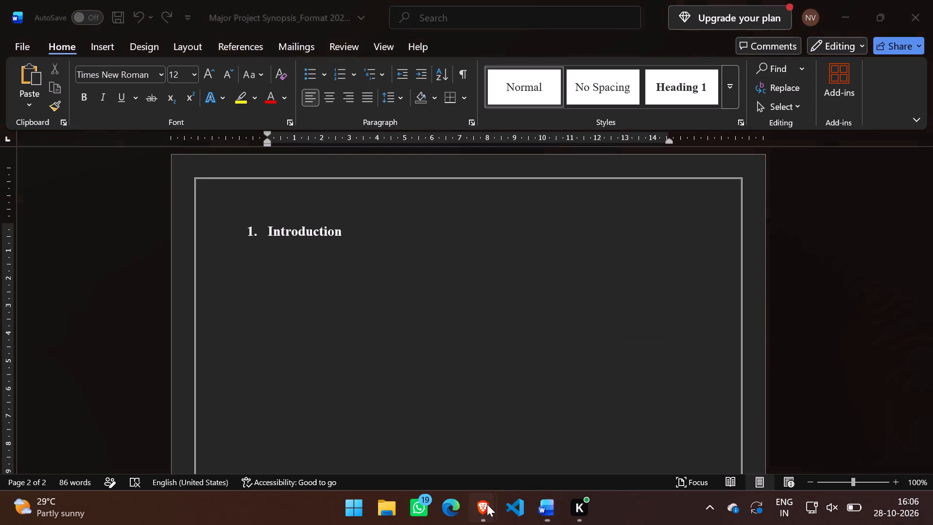
left_click(438, 435)
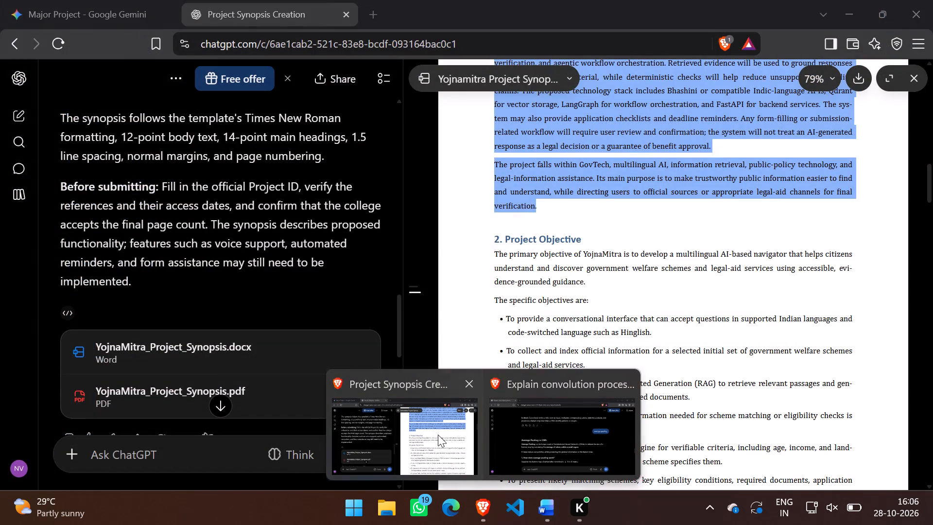
left_click(916, 81)
scroll(428, 378, "down", 19)
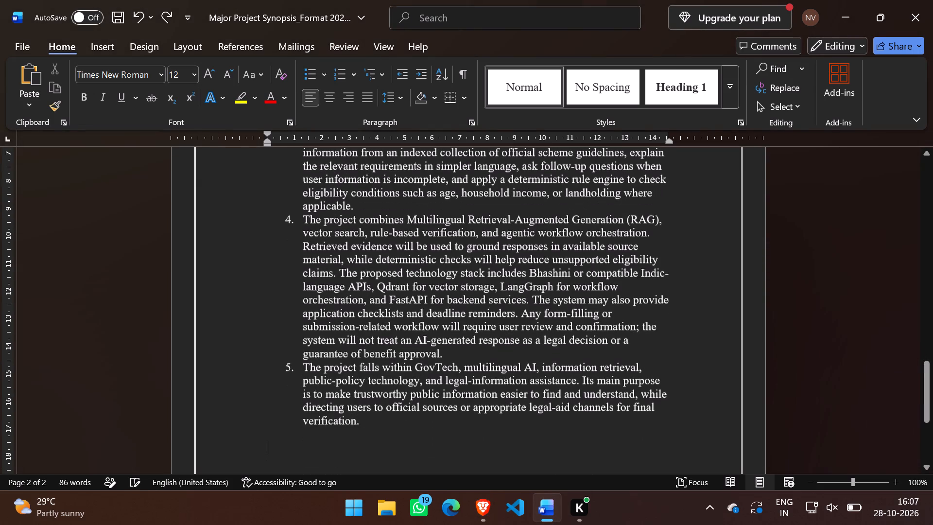
Remove the list numbers from the four pasted Introduction paragraphs, keeping them as indented body text.
scroll(423, 270, "up", 2)
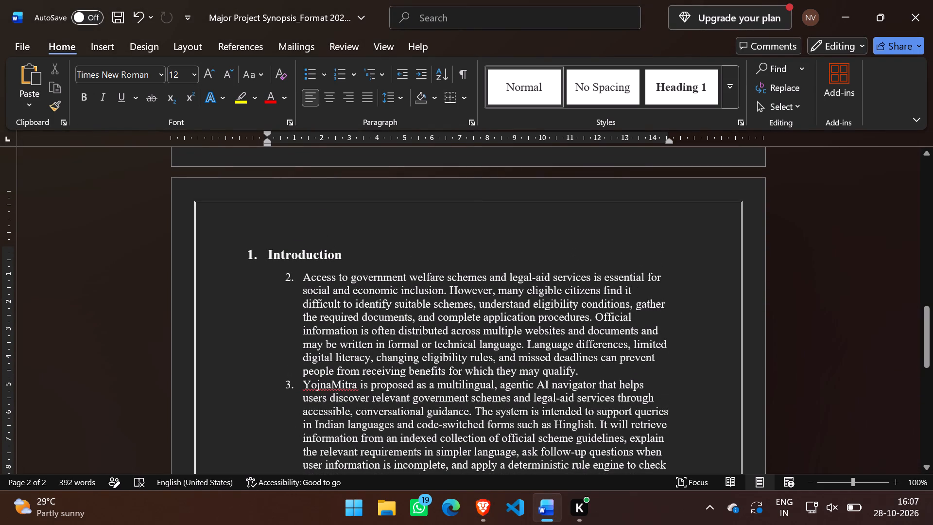
left_click(297, 278)
key("BackSpace")
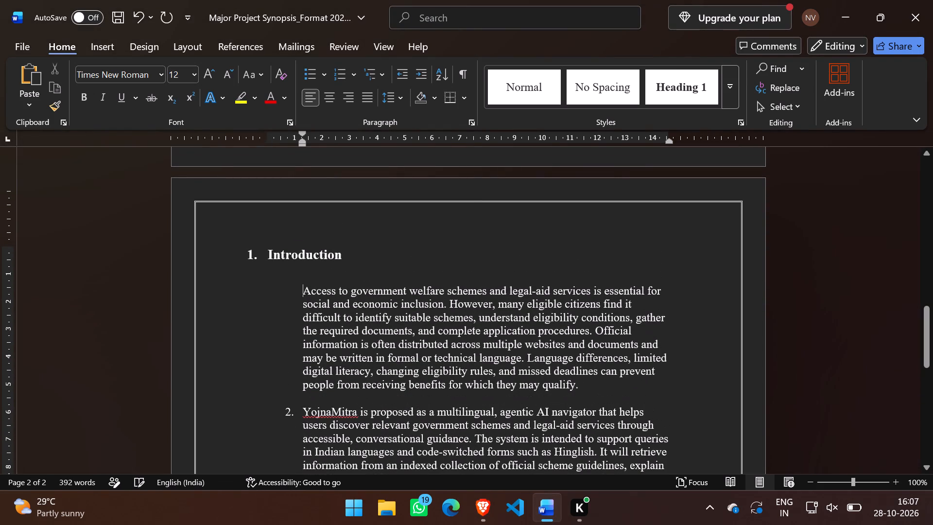
left_click(298, 410)
key("BackSpace")
scroll(298, 410, "down", 1)
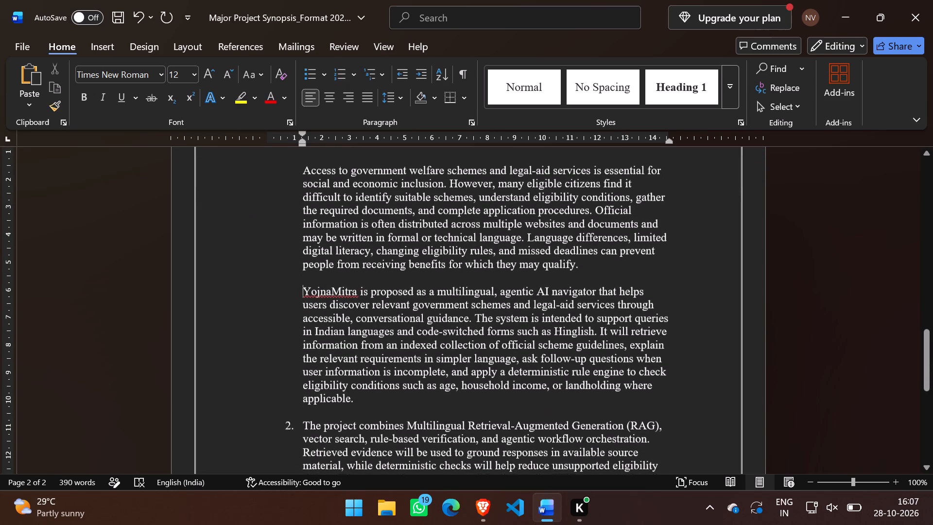
left_click(299, 427)
key("BackSpace")
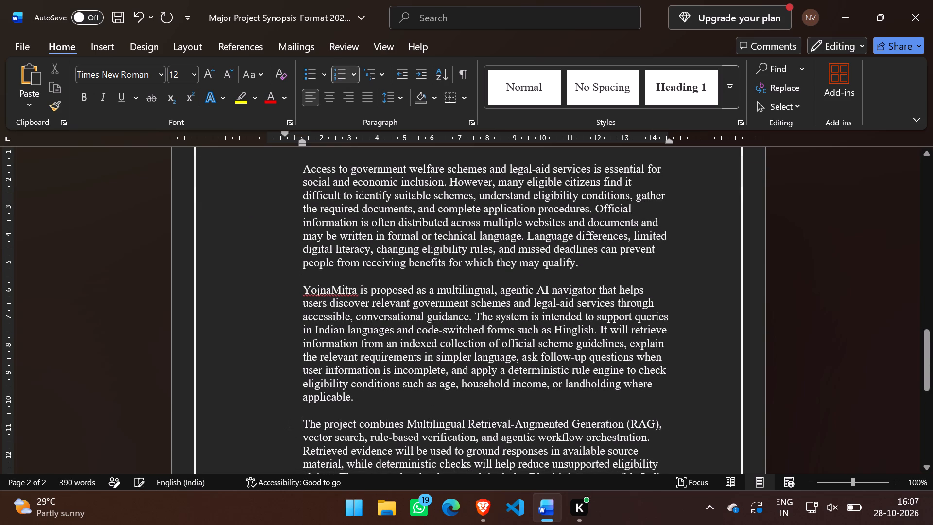
scroll(299, 427, "down", 1)
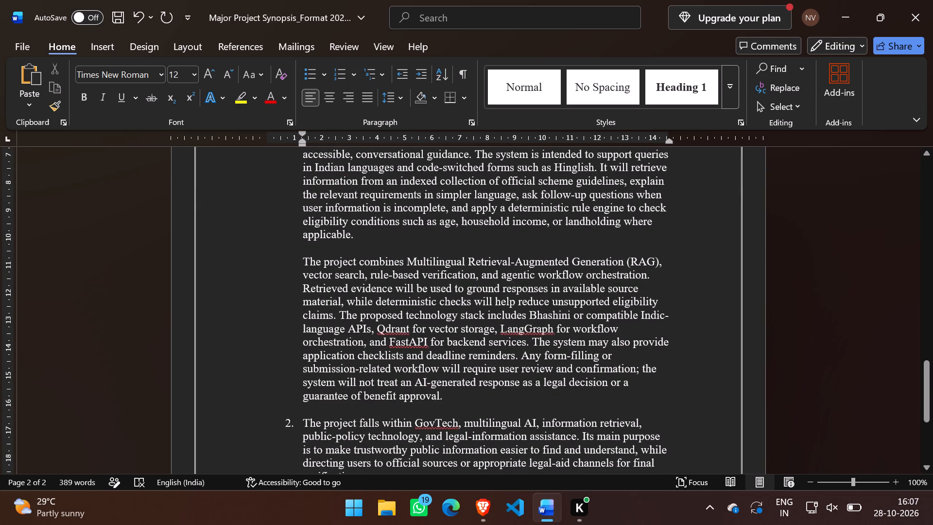
left_click(298, 423)
key("BackSpace")
scroll(298, 423, "down", 1)
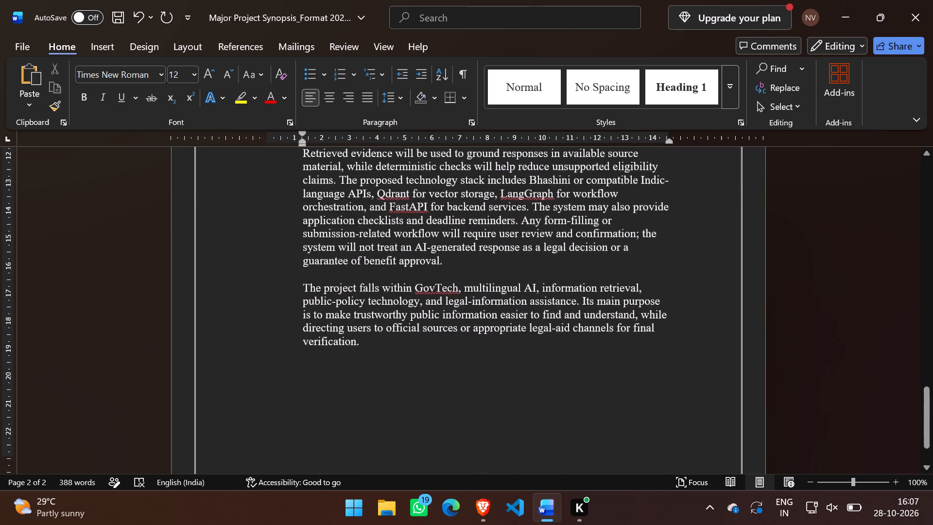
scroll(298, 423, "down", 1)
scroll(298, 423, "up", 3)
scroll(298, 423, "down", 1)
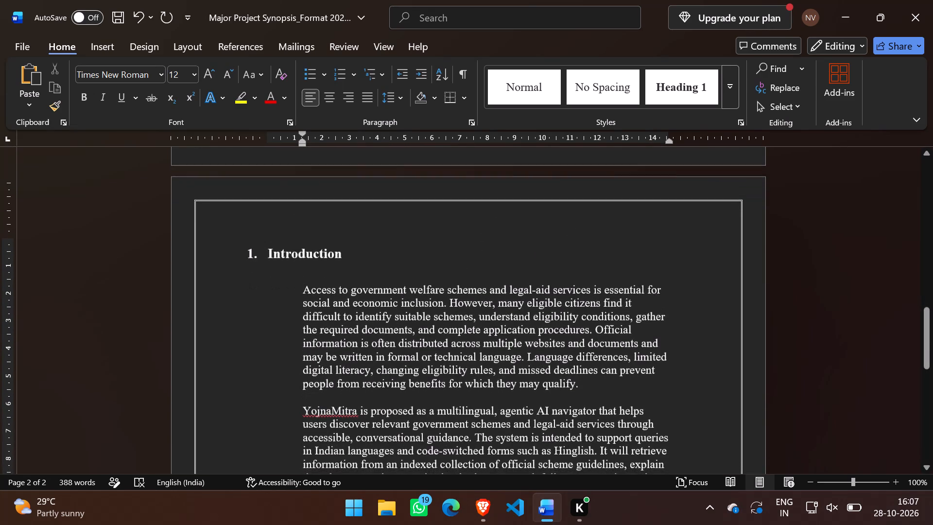
Justify all four body paragraphs under the Introduction heading.
scroll(298, 423, "down", 1)
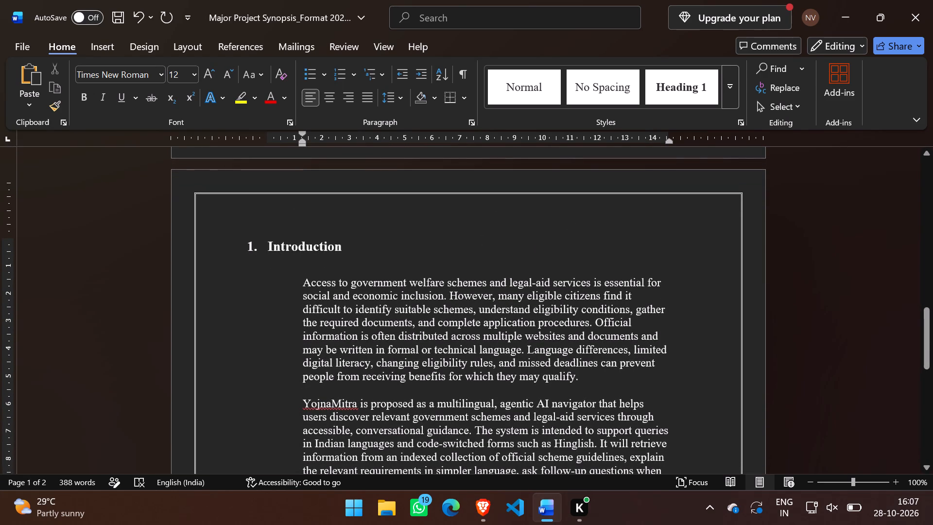
left_click_drag(303, 281, 398, 479)
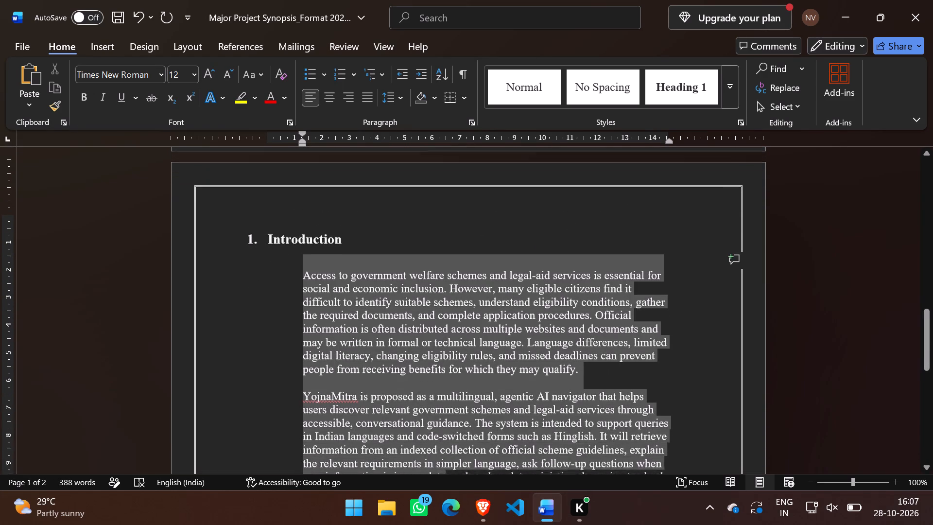
left_click_drag(398, 479, 452, 457)
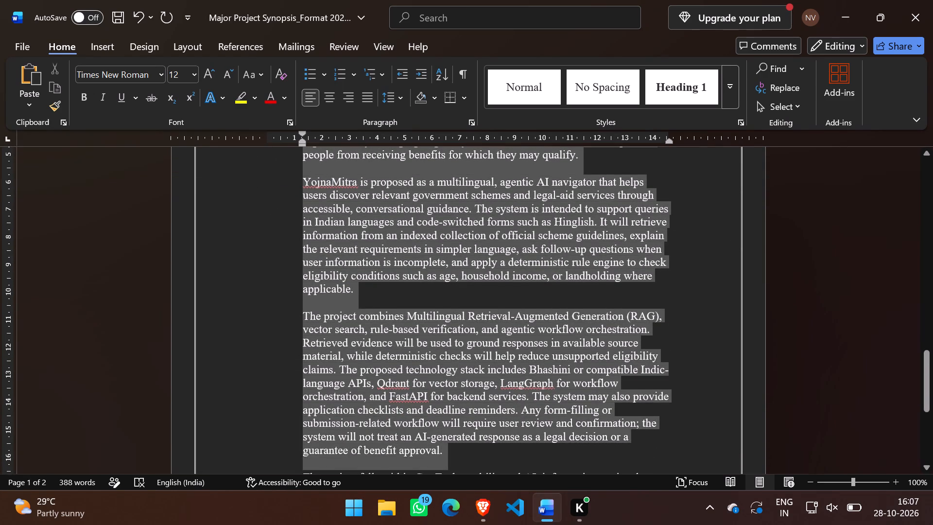
left_click_drag(452, 457, 447, 452)
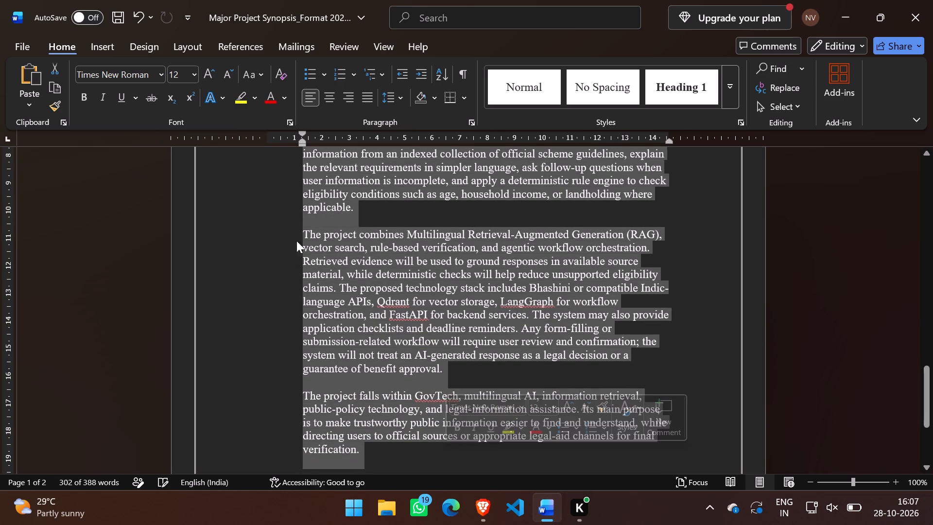
left_click(362, 96)
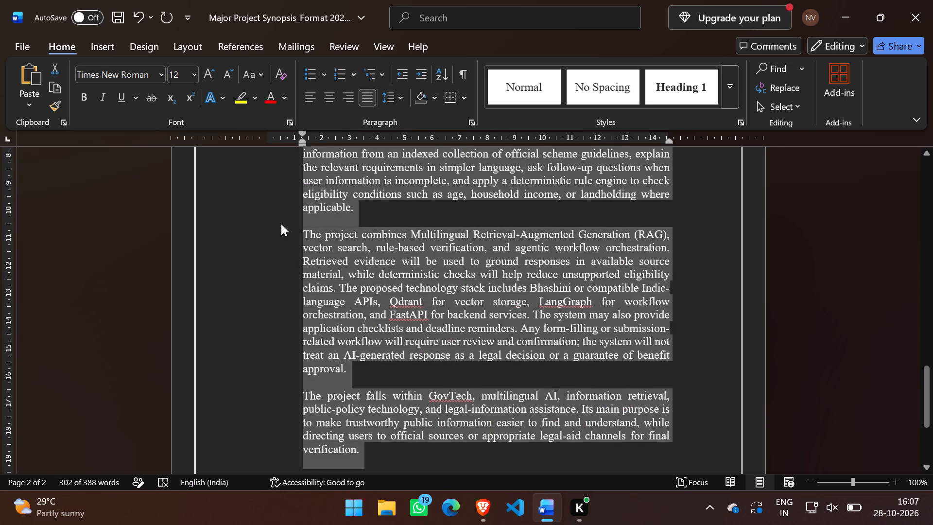
Reduce the left indent of the Introduction paragraphs so their text lines up with the heading's number.
scroll(279, 223, "up", 2)
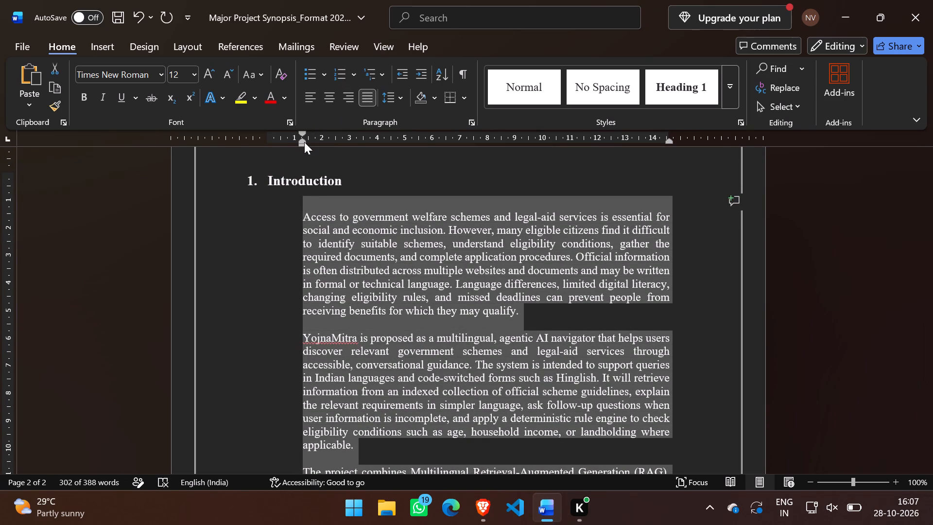
left_click_drag(304, 142, 263, 142)
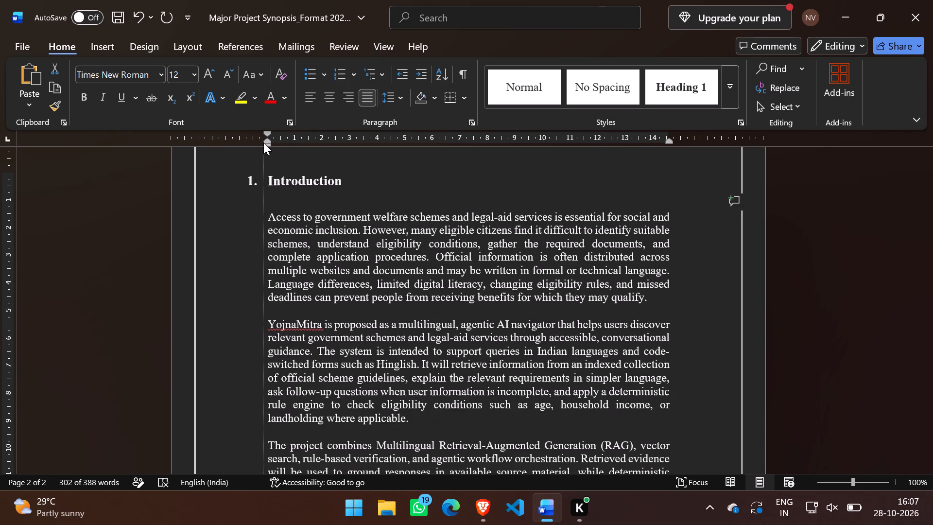
left_click_drag(263, 142, 253, 142)
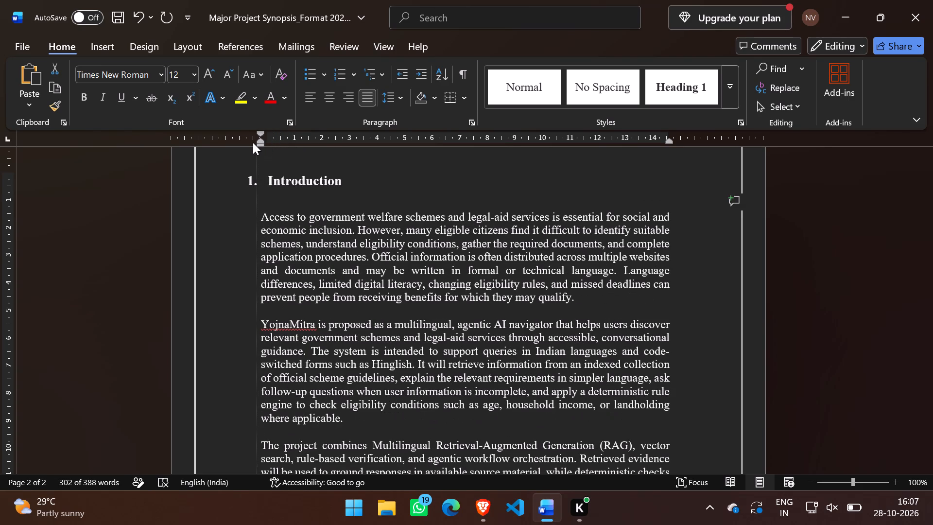
left_click_drag(253, 142, 247, 143)
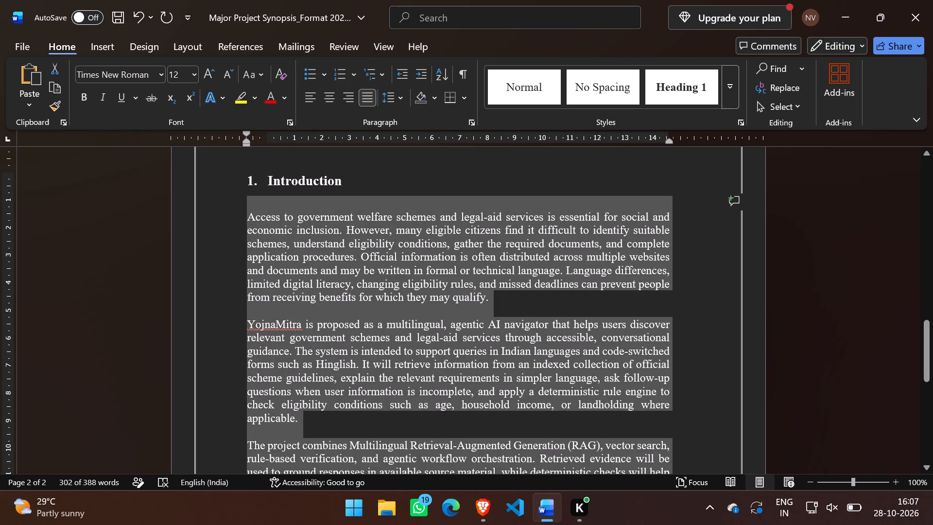
left_click(419, 182)
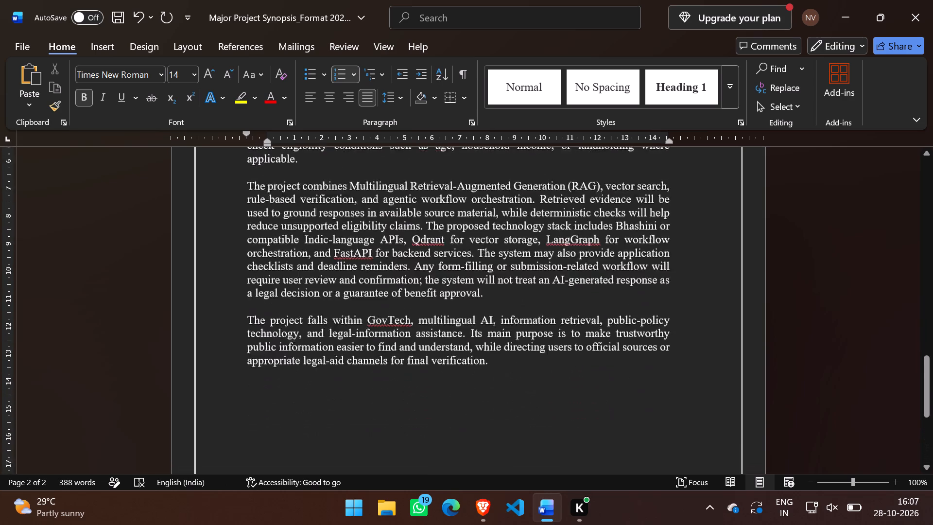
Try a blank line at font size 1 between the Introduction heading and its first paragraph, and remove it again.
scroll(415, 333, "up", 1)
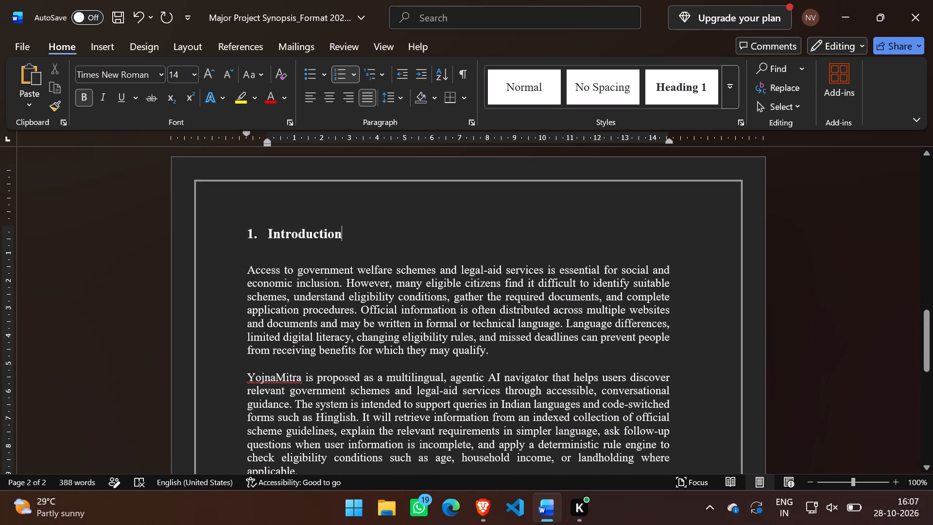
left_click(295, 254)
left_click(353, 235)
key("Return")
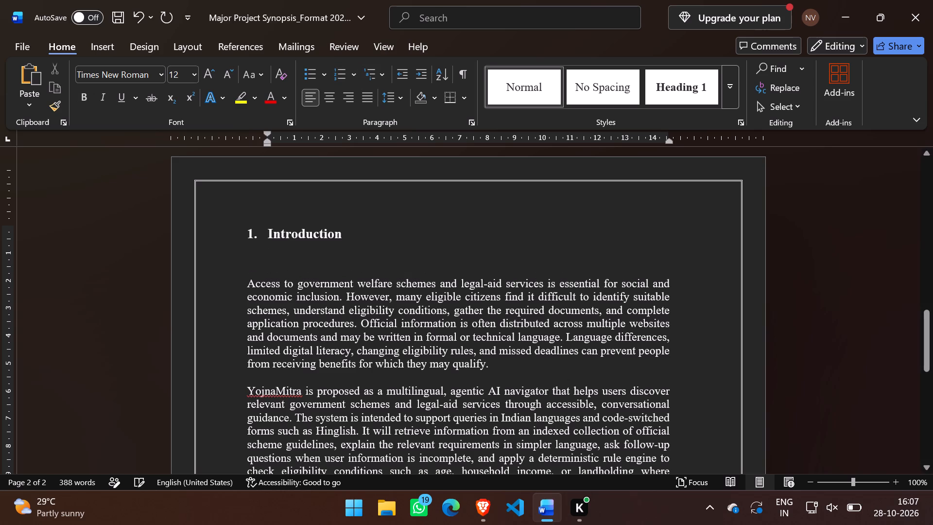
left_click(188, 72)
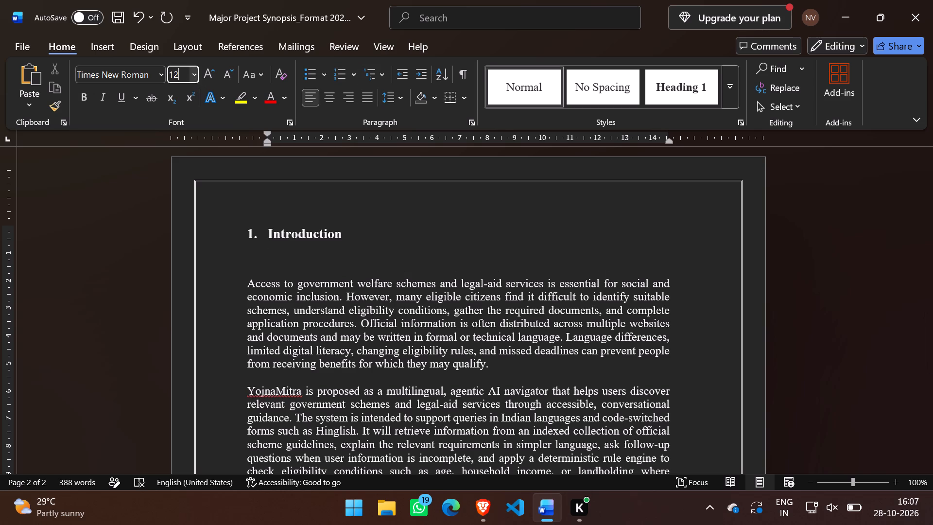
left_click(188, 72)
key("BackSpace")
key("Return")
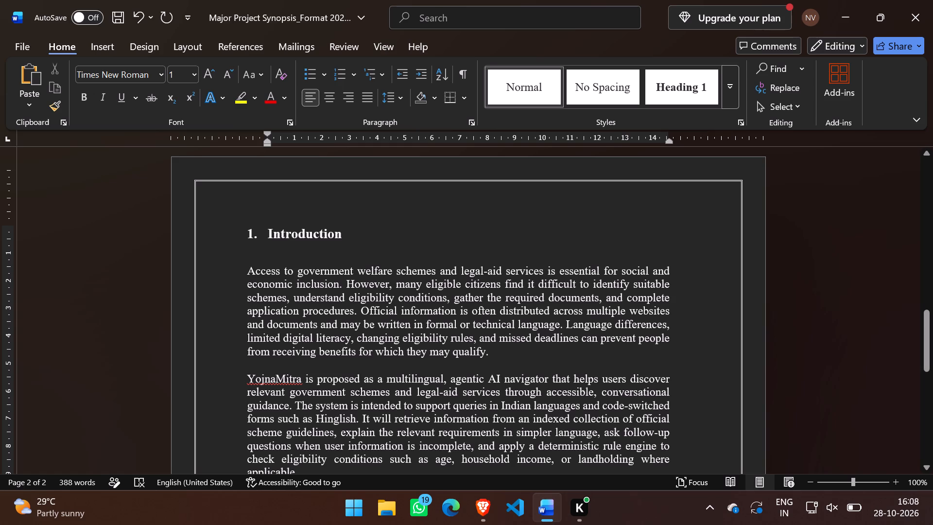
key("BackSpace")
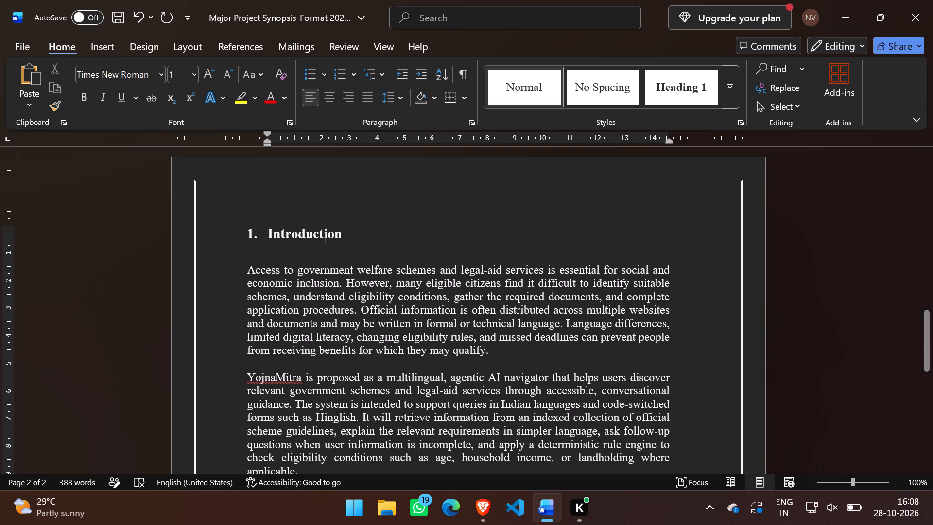
Add empty lines after the last Introduction paragraph until the insertion point reaches a new third page.
scroll(296, 318, "down", 5)
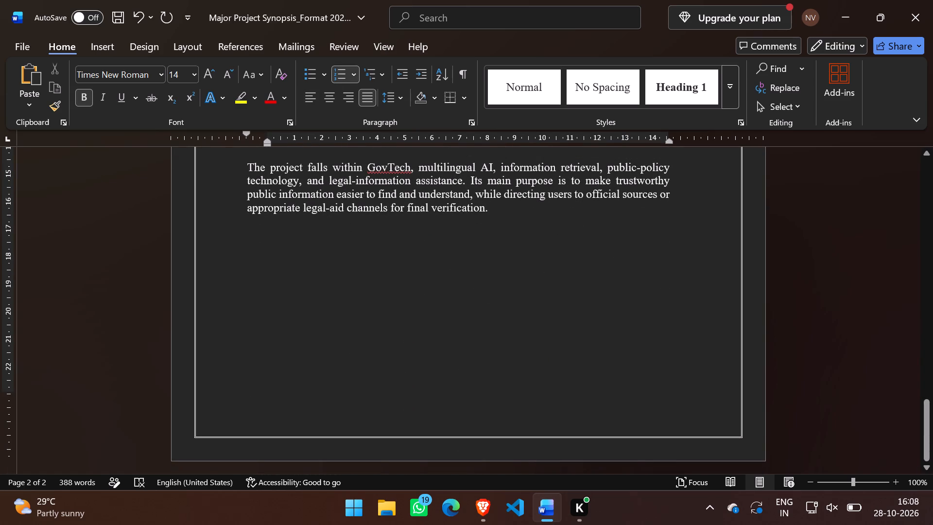
left_click(295, 412)
key("Return")
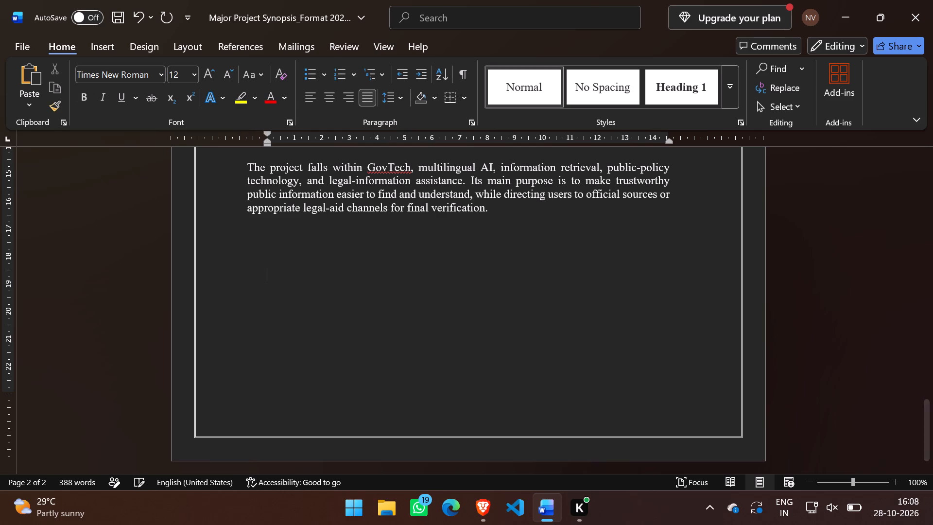
key("Return")
key("Return")
key("Return")
key("Return")
key("Return")
key("Return")
key("Return")
key("Return")
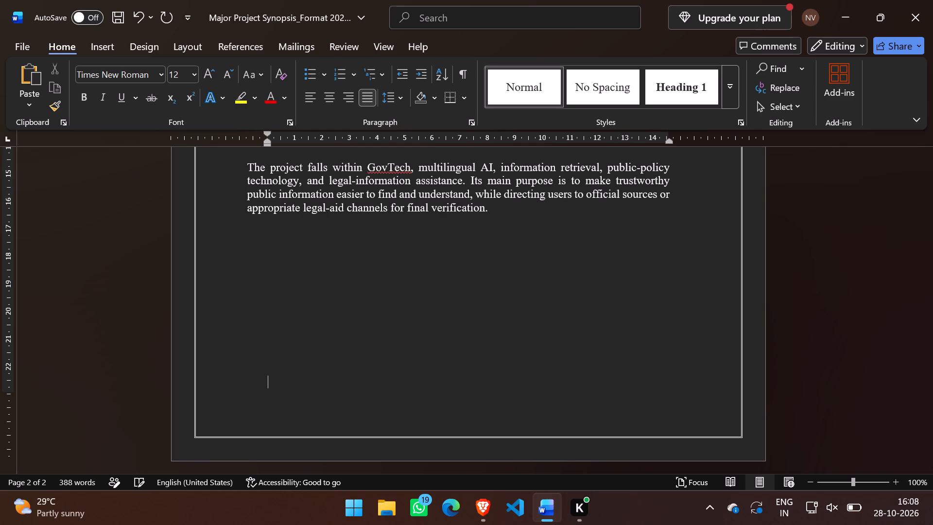
key("Return")
scroll(466, 361, "down", 1)
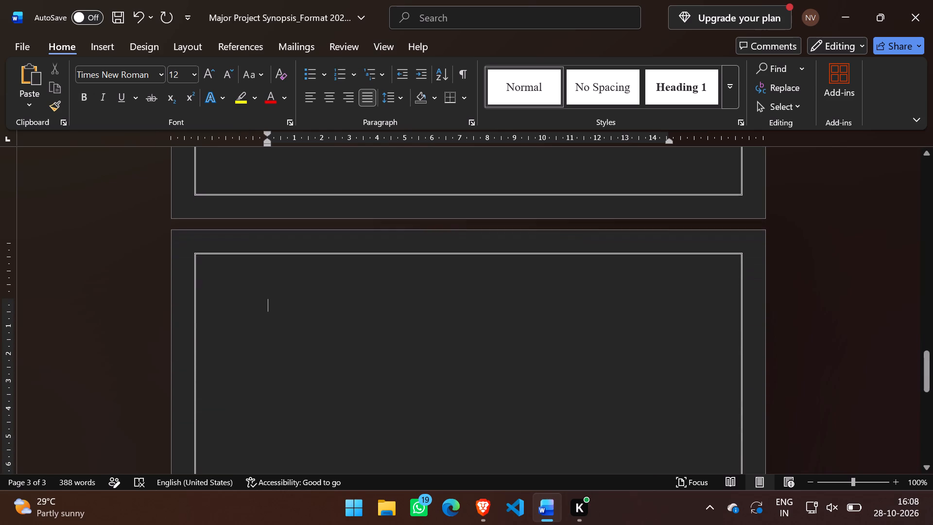
key("2")
type(".")
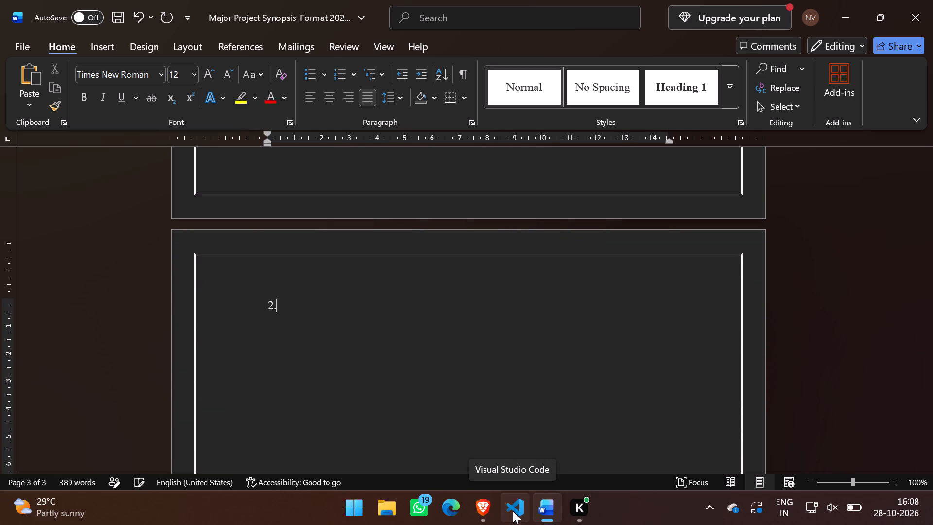
key("space")
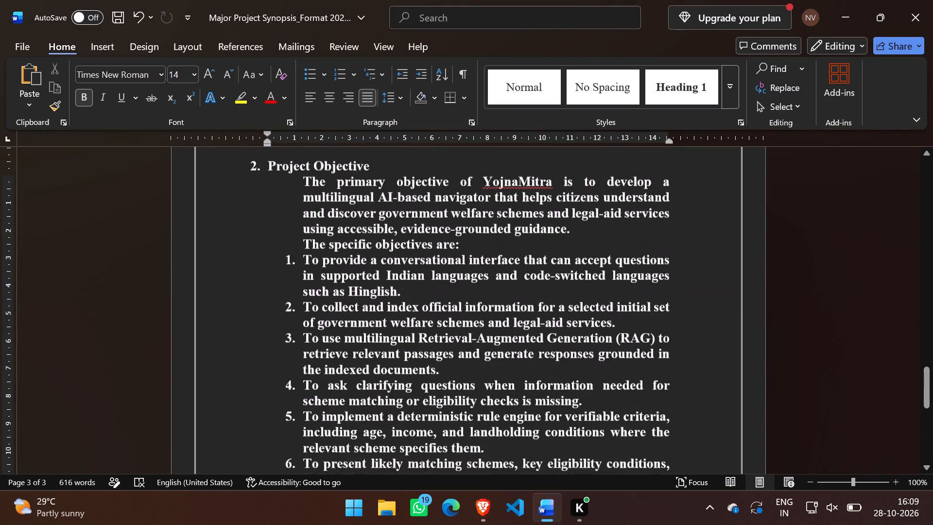
scroll(443, 352, "up", 1)
left_click(304, 232)
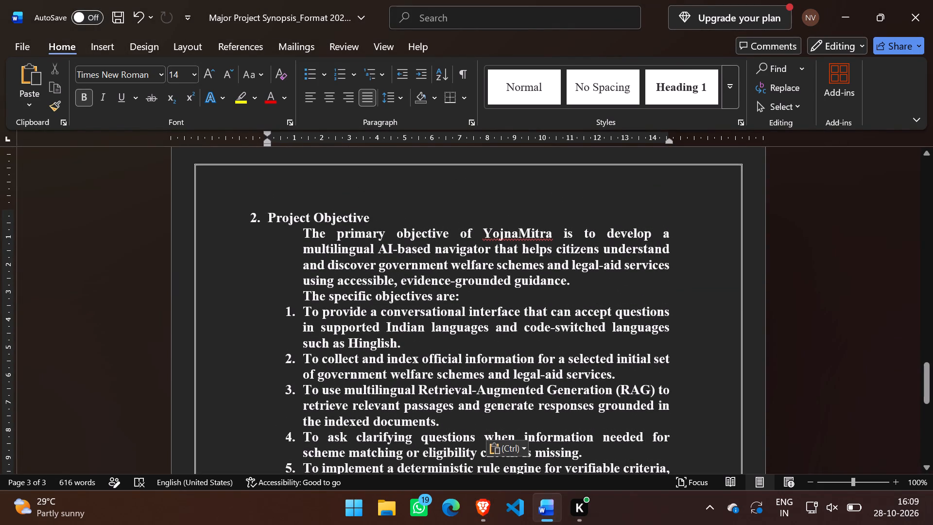
left_click_drag(304, 232, 410, 453)
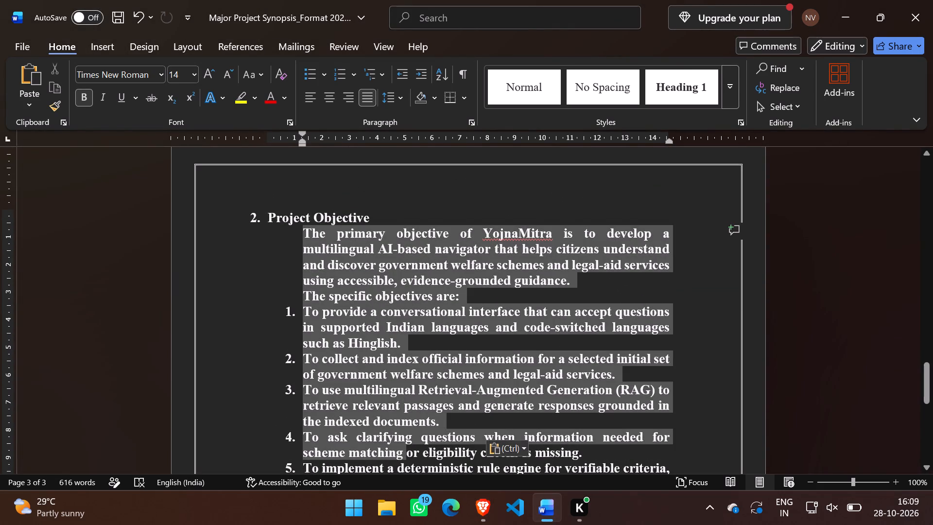
left_click_drag(410, 453, 490, 336)
left_click(82, 97)
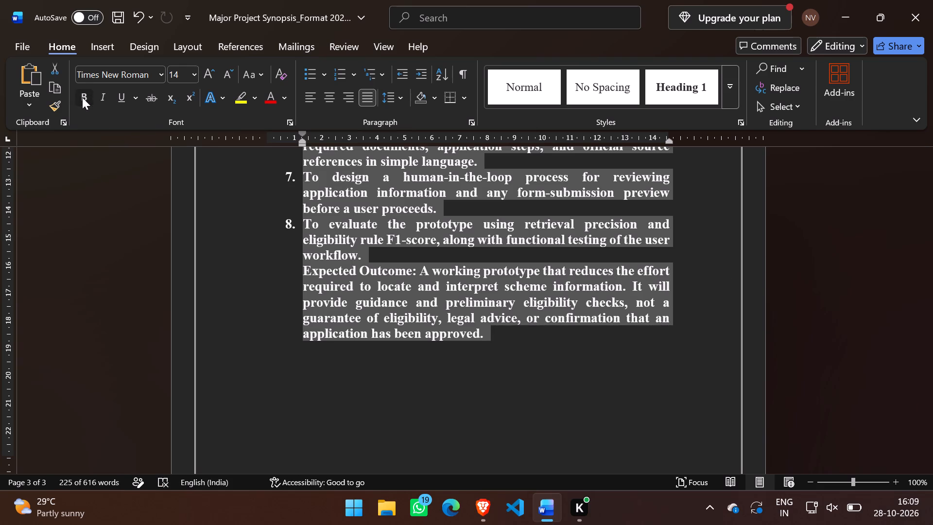
double_click(177, 71)
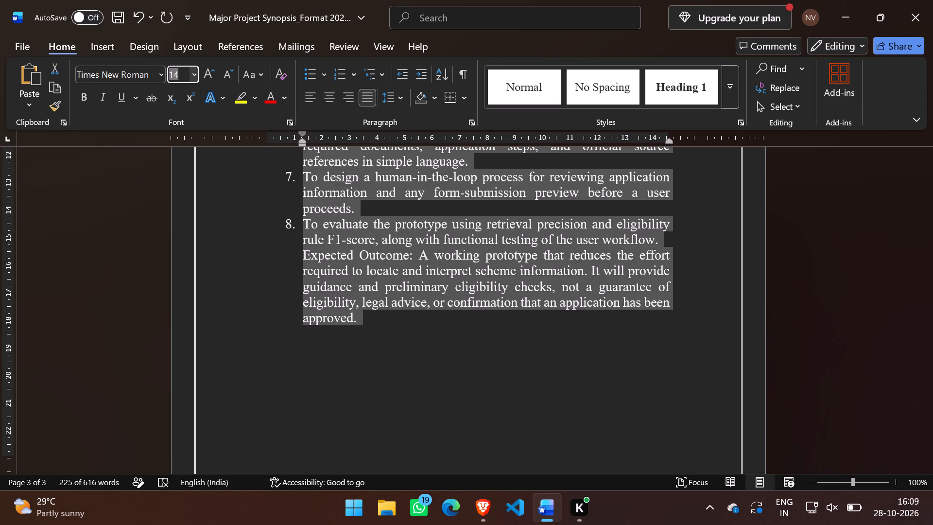
key("BackSpace")
key("2")
key("Return")
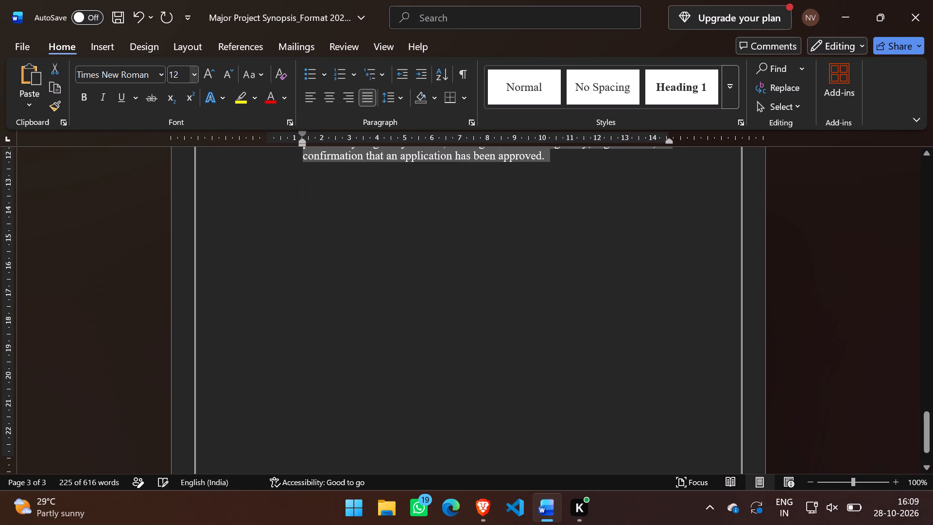
Insert an empty unnumbered line between the "Project Objective" heading and its first paragraph.
scroll(274, 165, "up", 3)
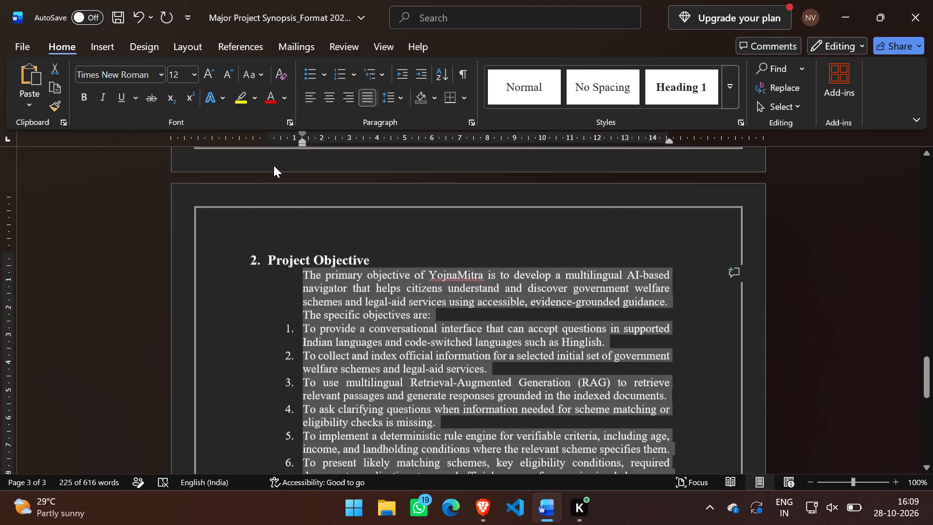
left_click(380, 261)
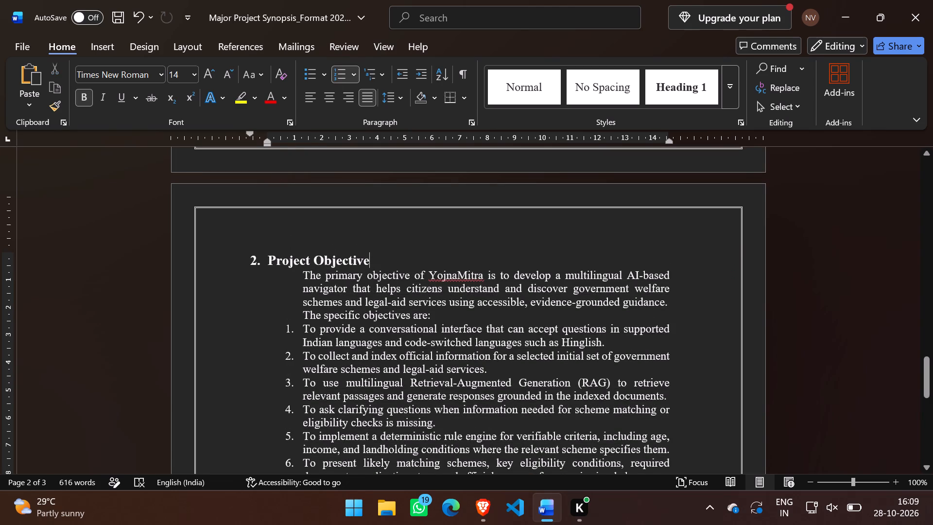
key("Return")
key("BackSpace")
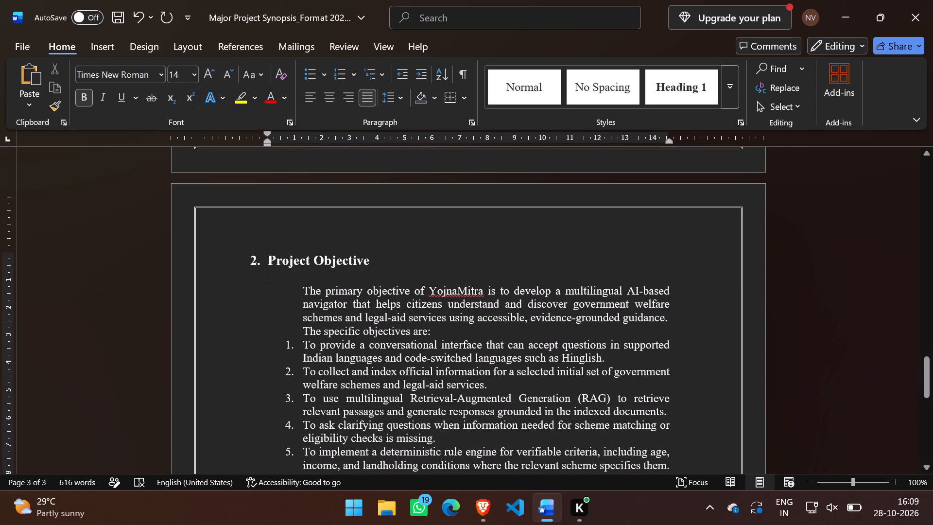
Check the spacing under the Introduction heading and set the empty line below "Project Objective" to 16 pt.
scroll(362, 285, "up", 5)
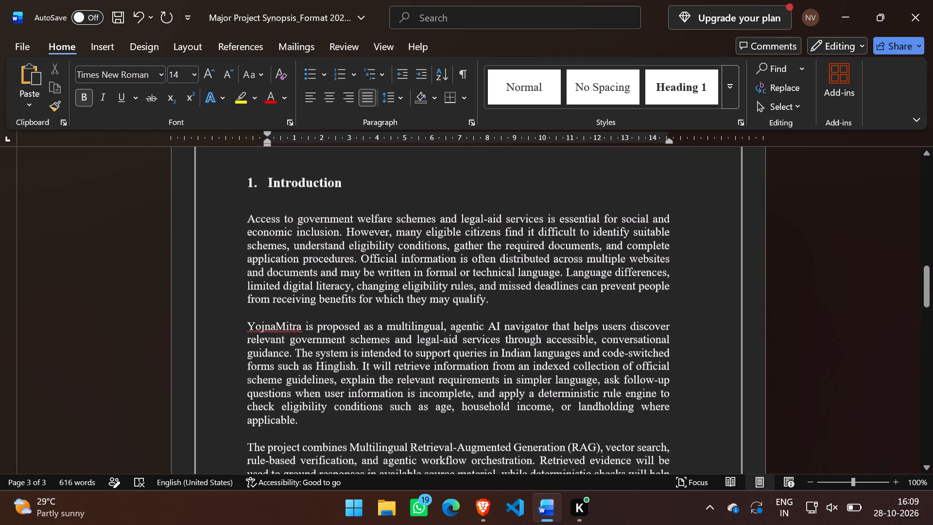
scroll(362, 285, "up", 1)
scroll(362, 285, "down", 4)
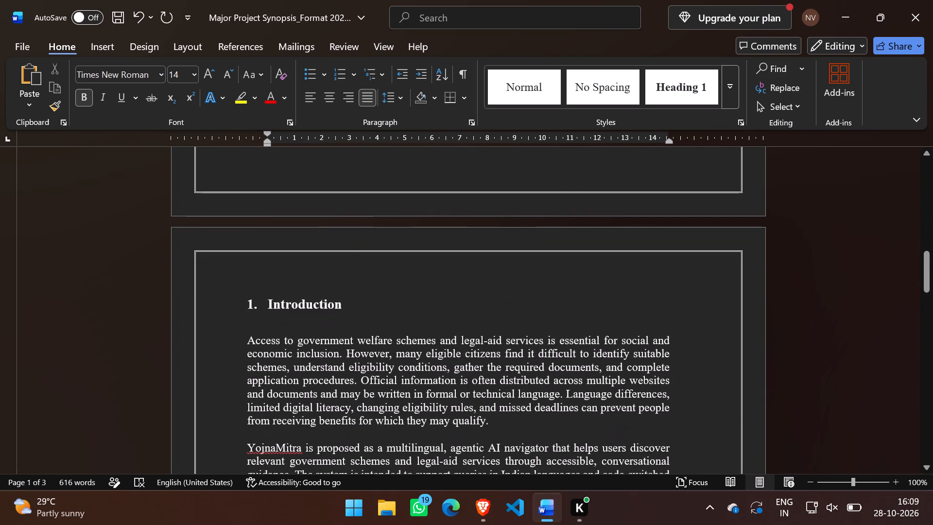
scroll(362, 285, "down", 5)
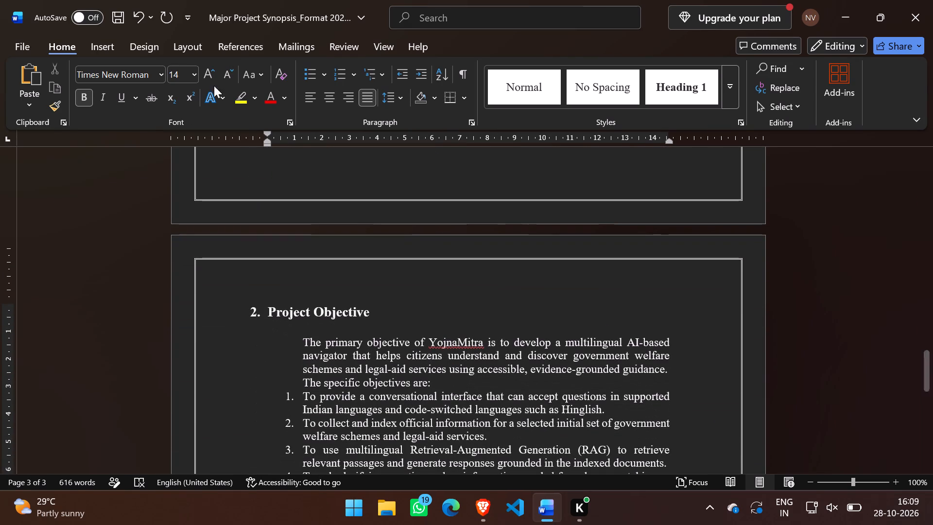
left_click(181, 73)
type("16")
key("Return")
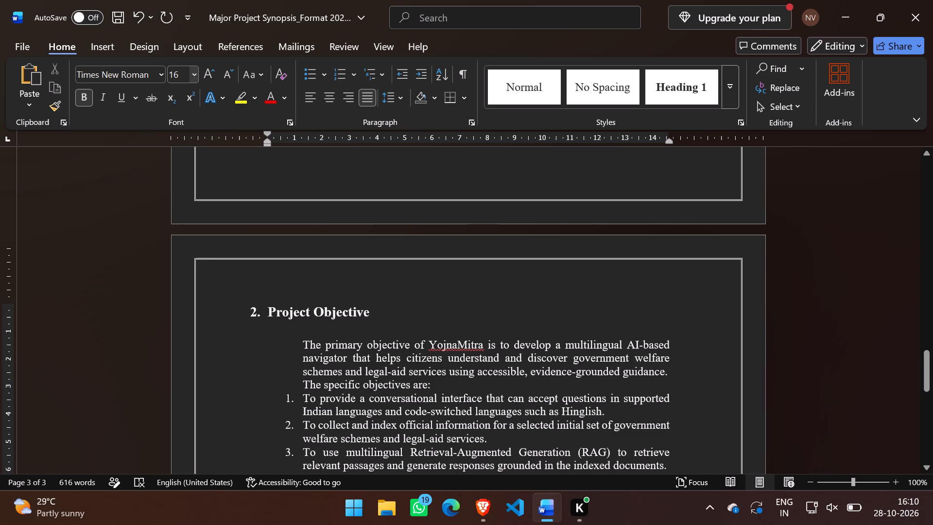
Set the font size of the empty line below the "Project Objective" heading to 20 pt.
left_click(183, 73)
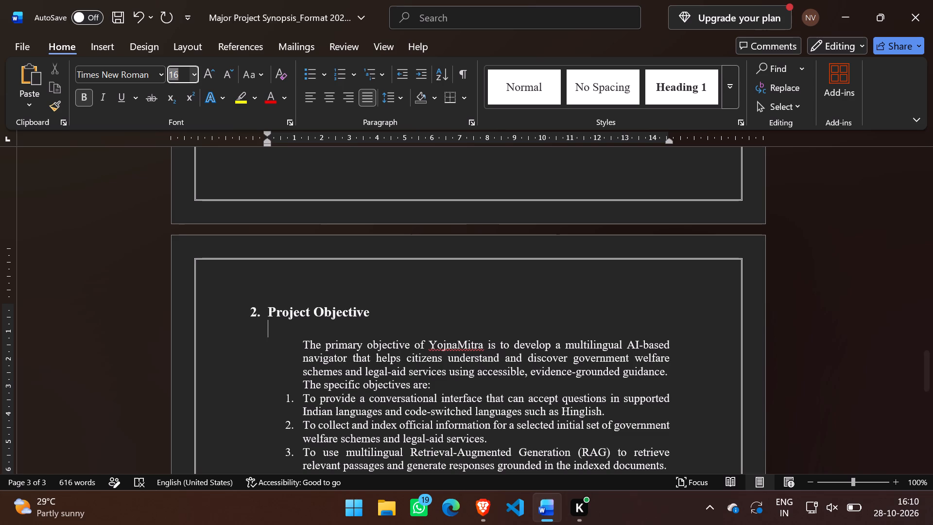
type("20")
key("Return")
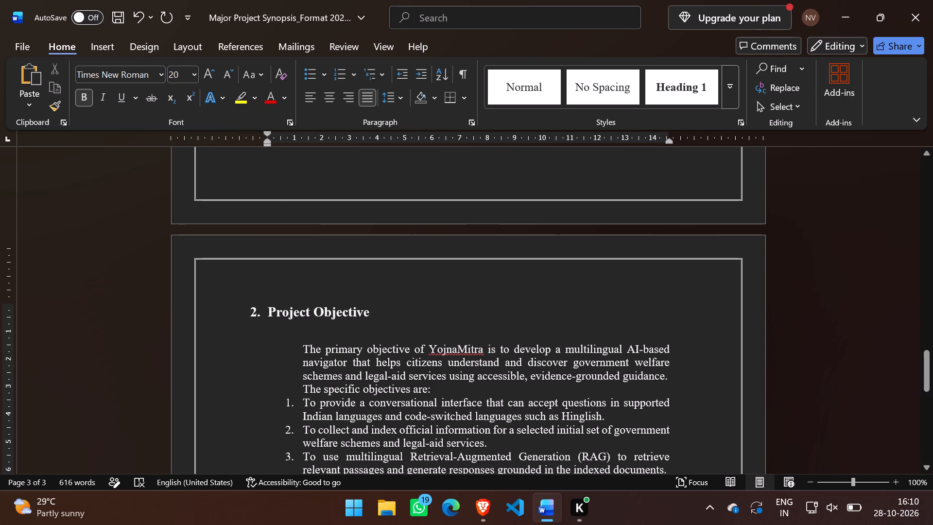
Keep the Project Objective body text justified and shift its left indent out to about 0.5 cm outside the margin, near the heading number.
left_click_drag(304, 344, 528, 460)
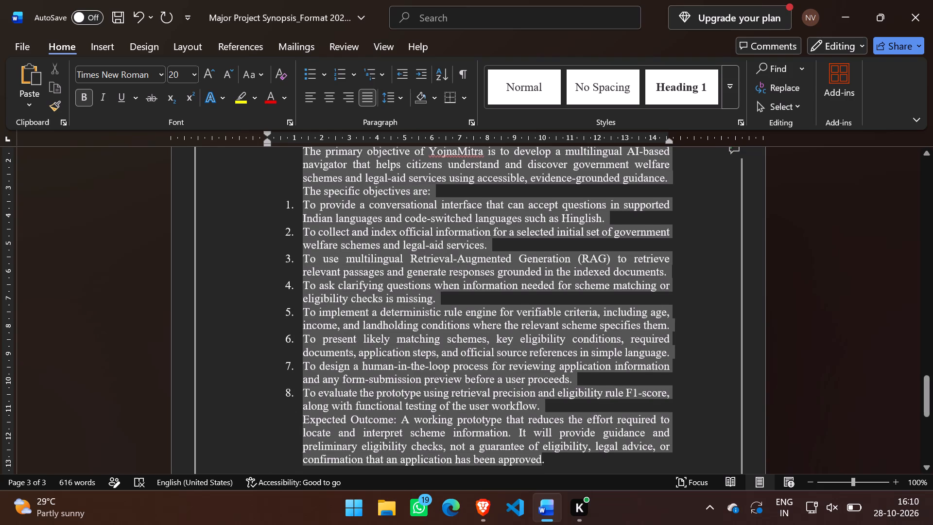
left_click_drag(528, 460, 550, 462)
scroll(417, 325, "down", 1)
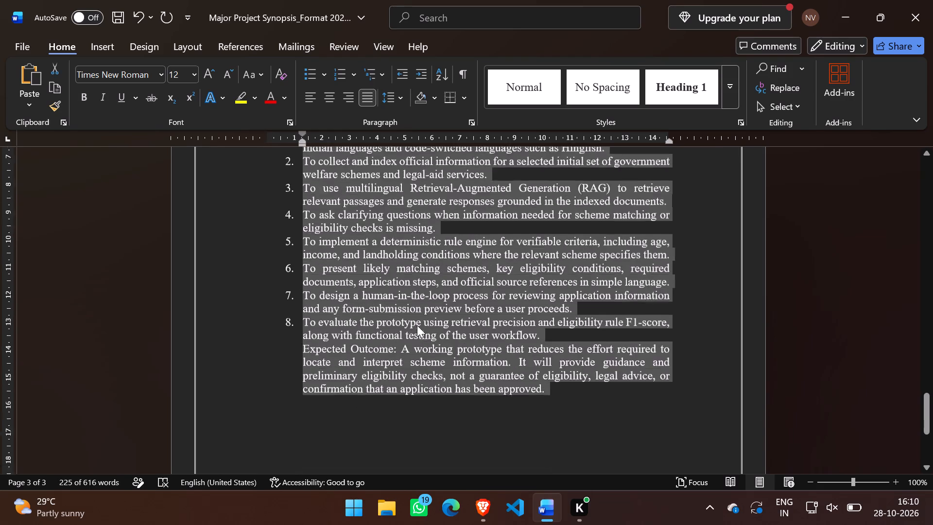
scroll(417, 325, "down", 4)
scroll(417, 325, "up", 1)
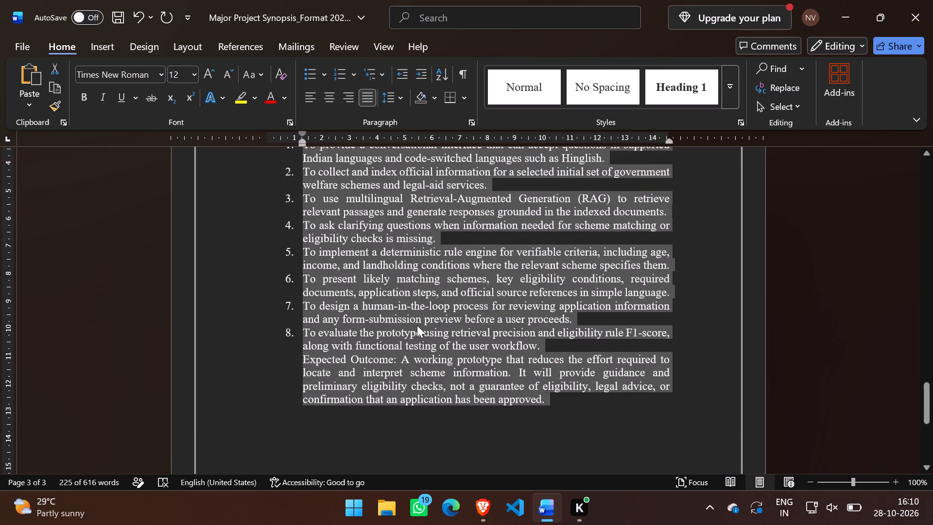
scroll(417, 325, "up", 1)
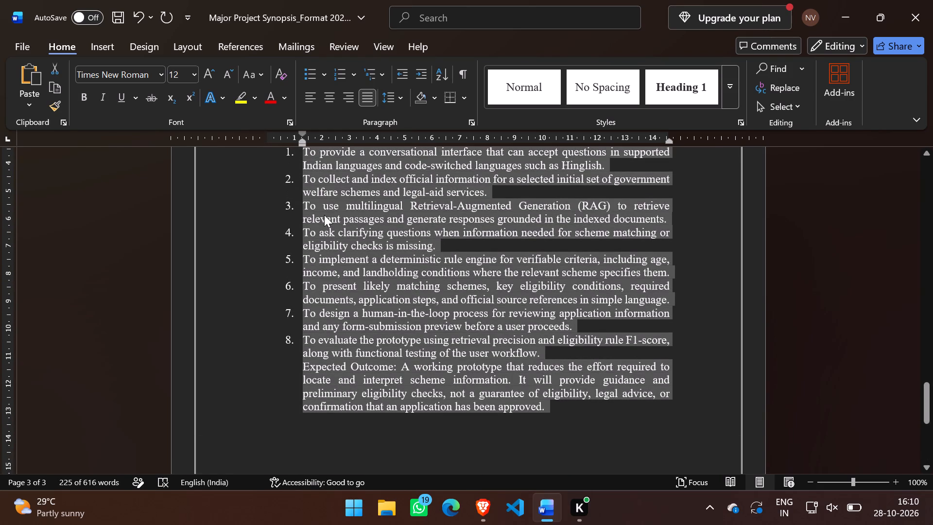
scroll(327, 284, "up", 3)
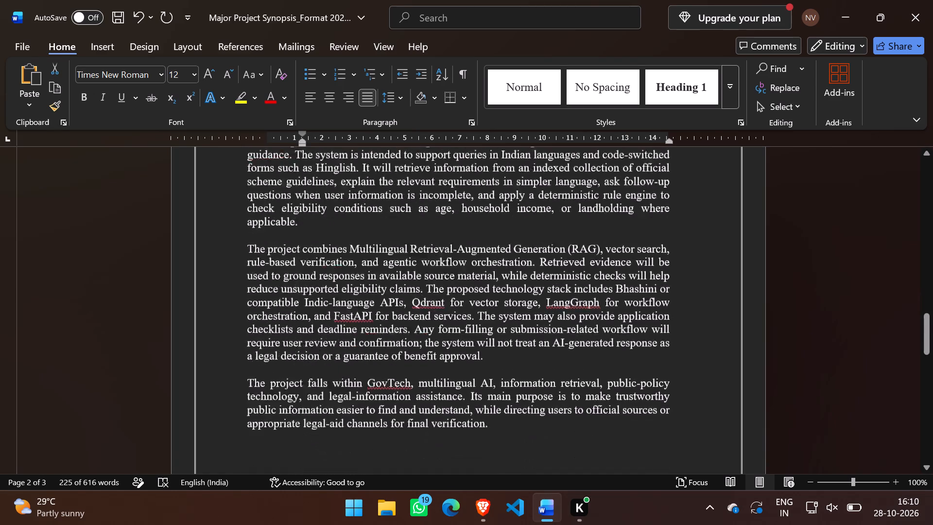
scroll(327, 284, "down", 2)
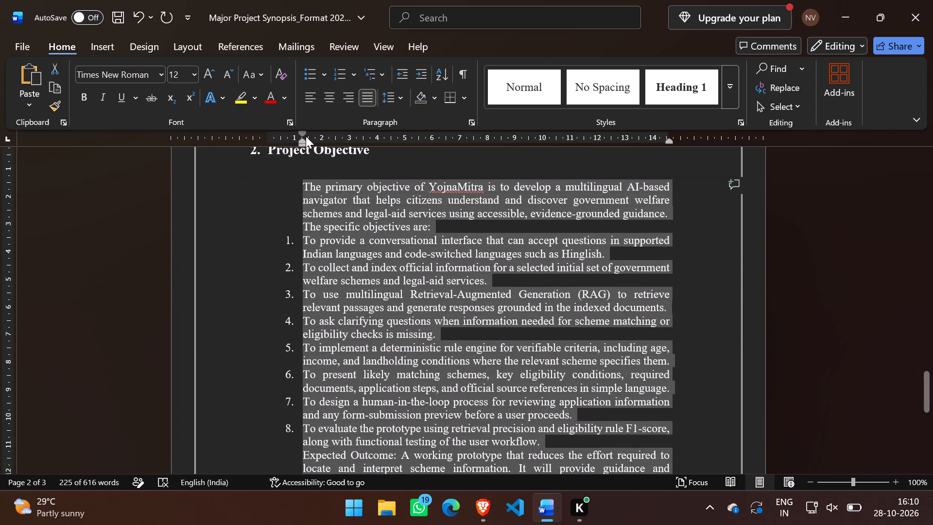
left_click(367, 98)
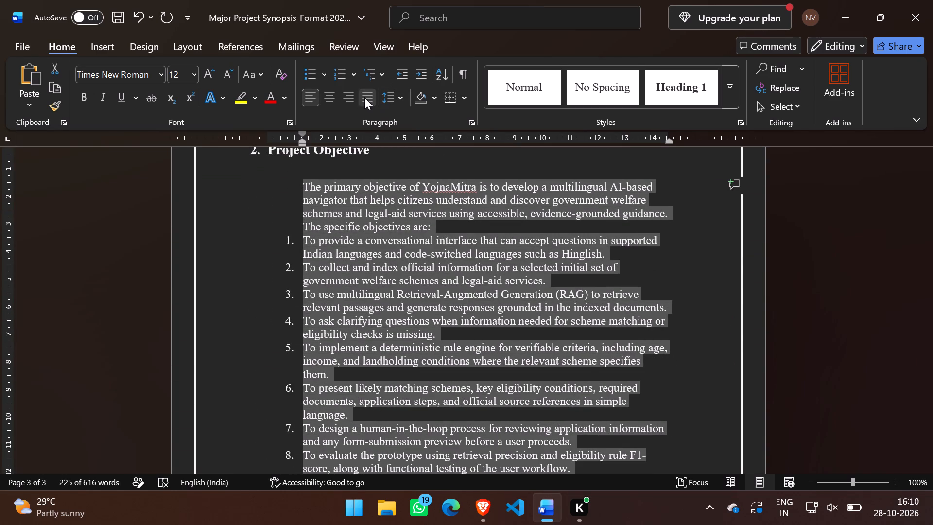
left_click(364, 97)
scroll(412, 316, "up", 1)
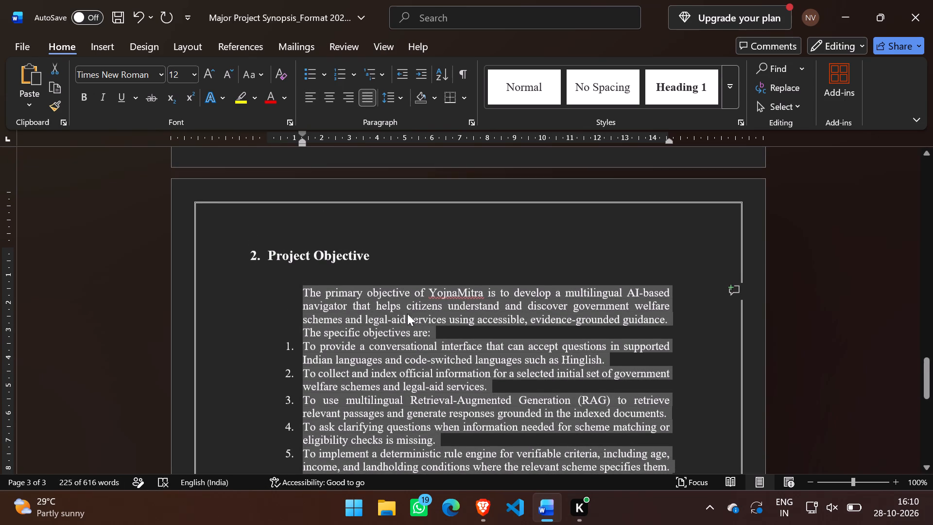
left_click_drag(301, 142, 261, 139)
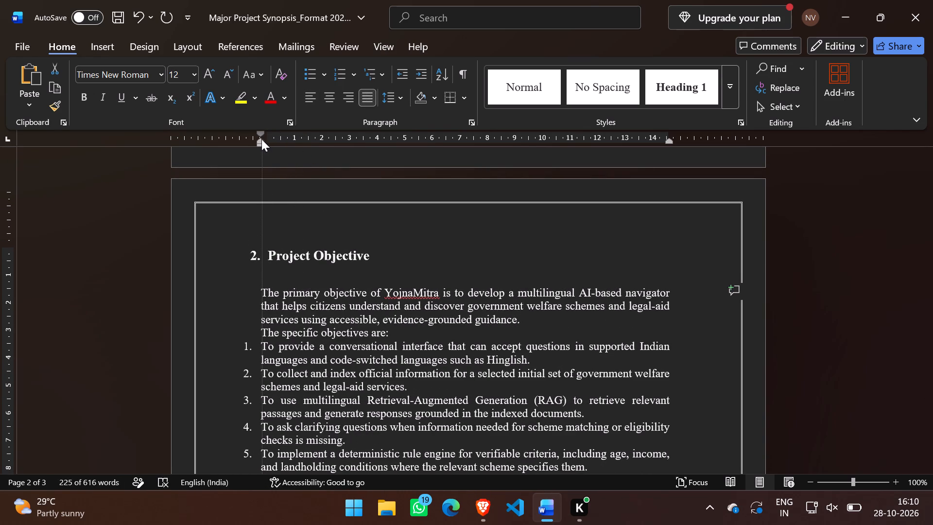
left_click_drag(261, 139, 249, 138)
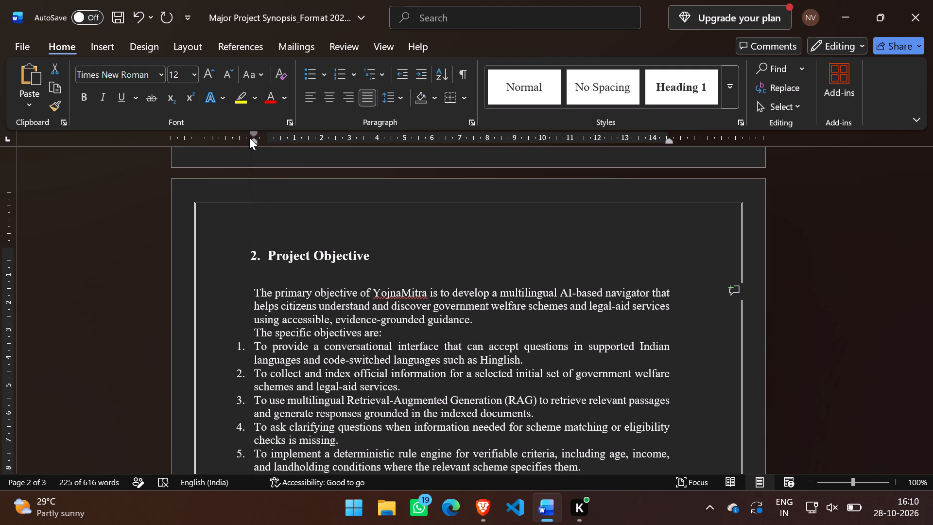
left_click_drag(249, 138, 252, 137)
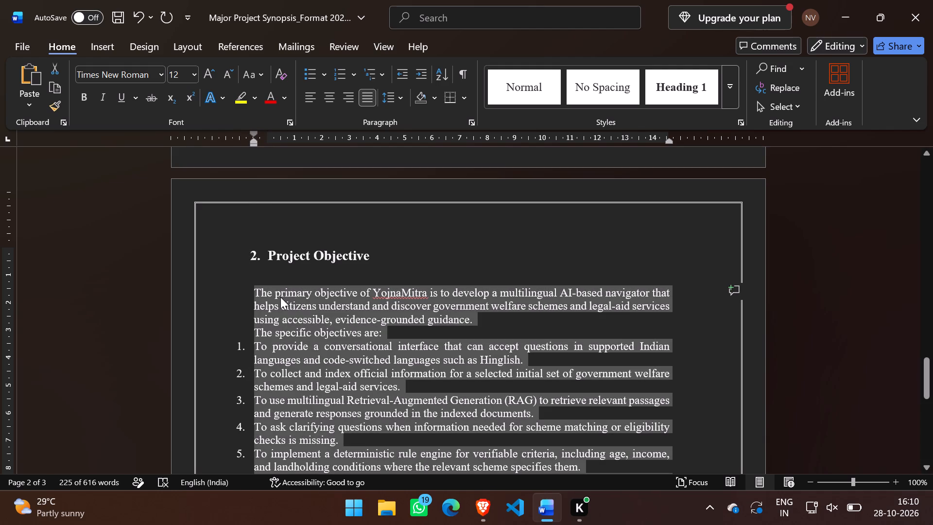
Set the text indent of the eight numbered objectives to about 0.75 cm, leaving the Expected Outcome paragraph out.
left_click(247, 343)
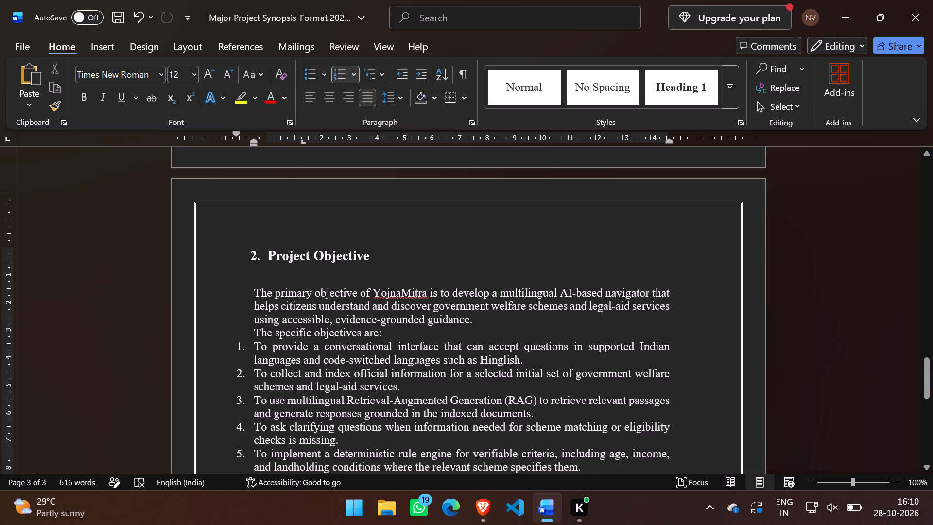
left_click_drag(253, 345, 306, 429)
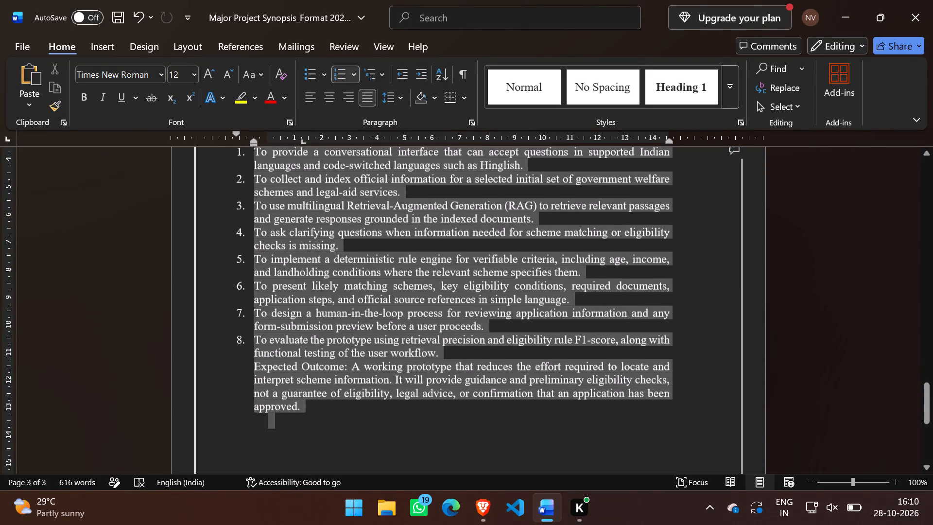
left_click_drag(306, 429, 444, 349)
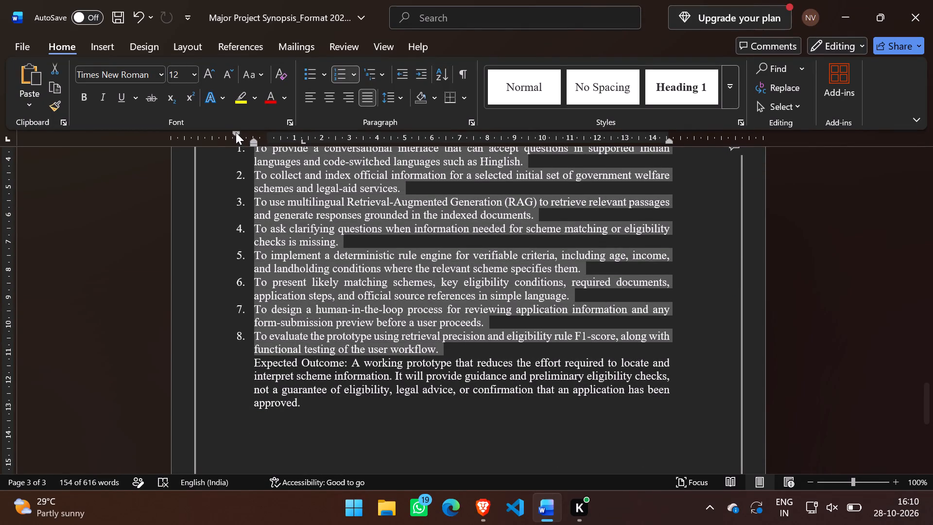
left_click_drag(236, 132, 252, 133)
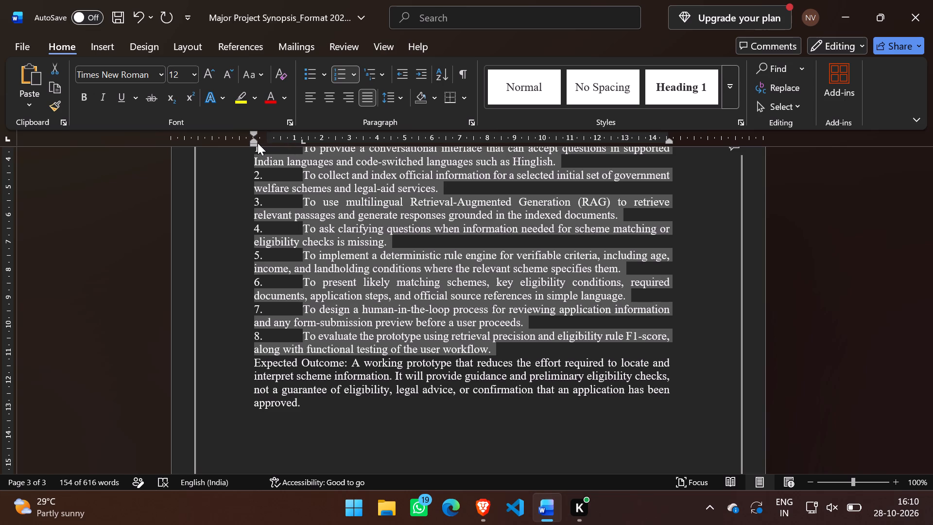
left_click(252, 144)
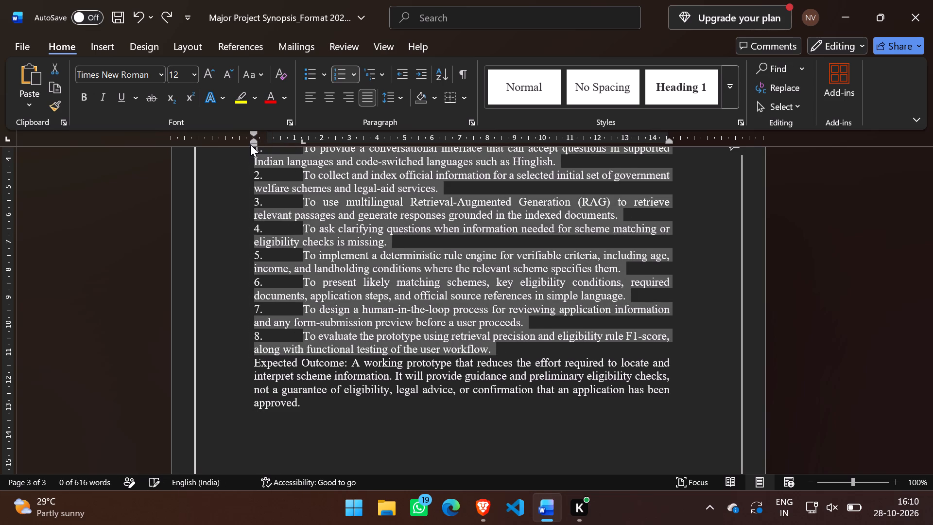
key("ctrl+z")
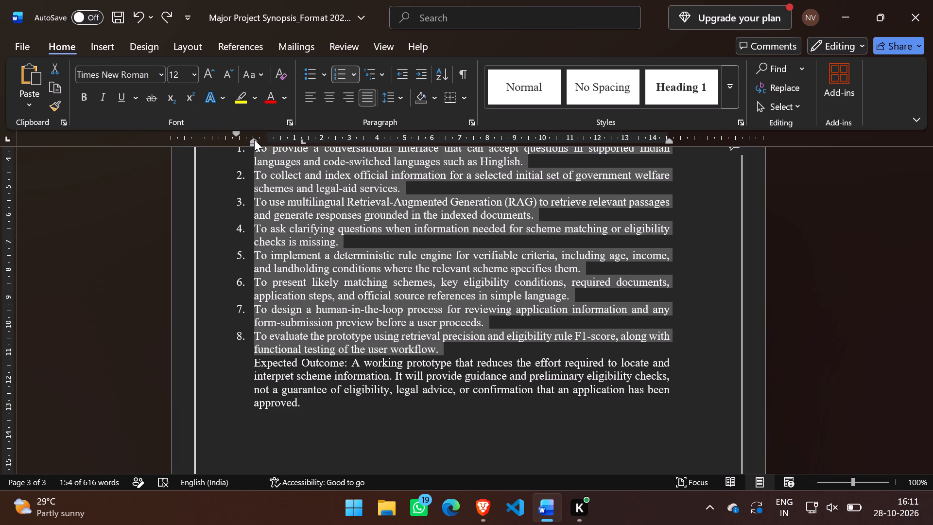
left_click_drag(254, 140, 276, 145)
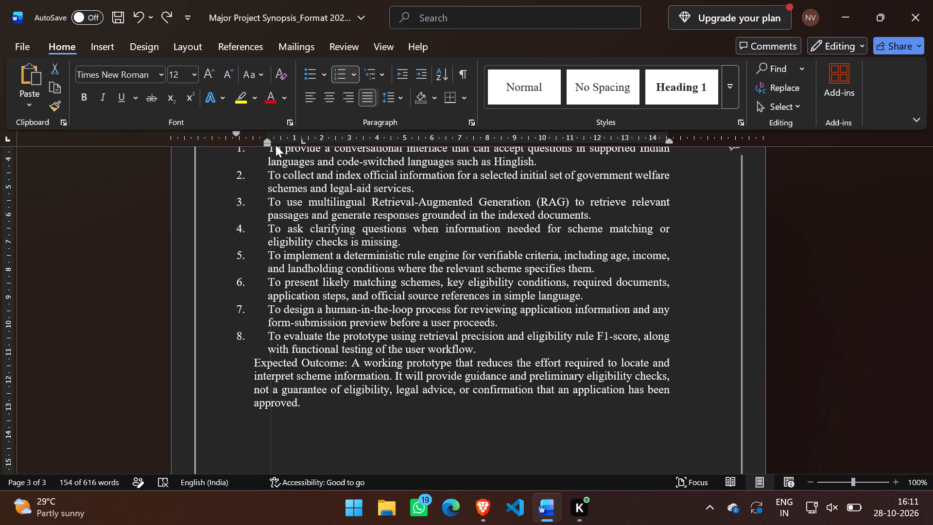
left_click_drag(276, 145, 287, 146)
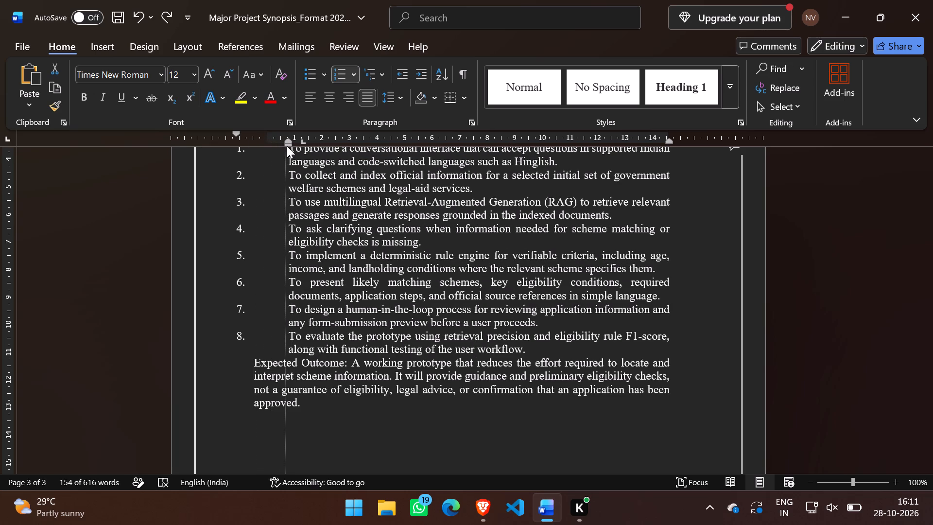
left_click_drag(287, 146, 287, 146)
left_click_drag(235, 131, 248, 134)
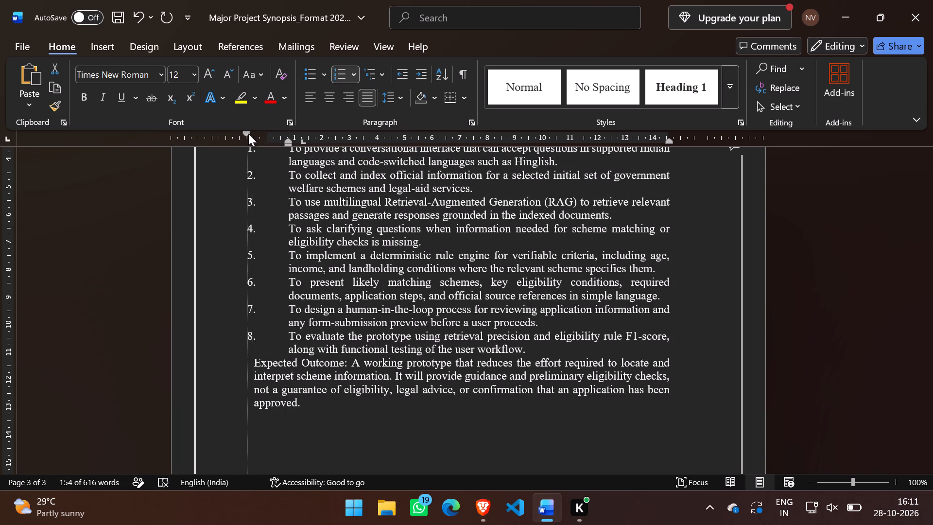
left_click_drag(248, 134, 264, 137)
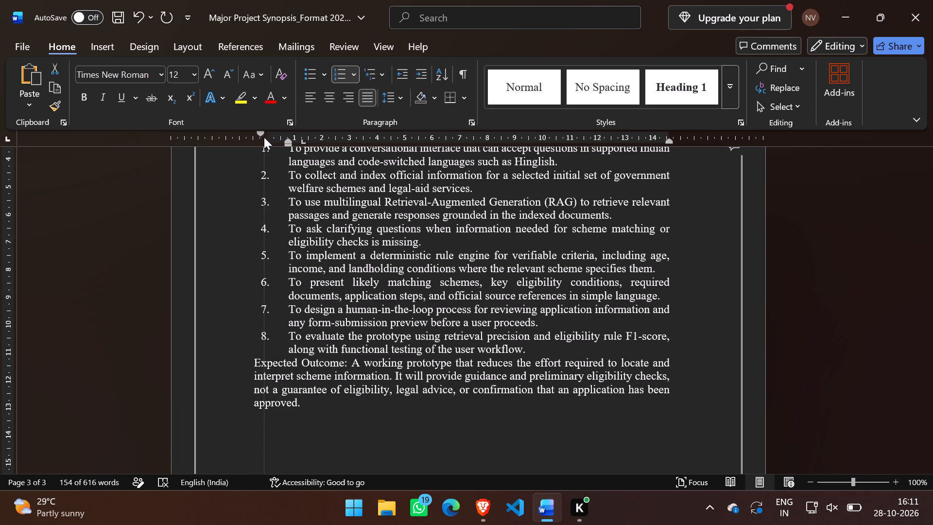
left_click_drag(264, 137, 273, 139)
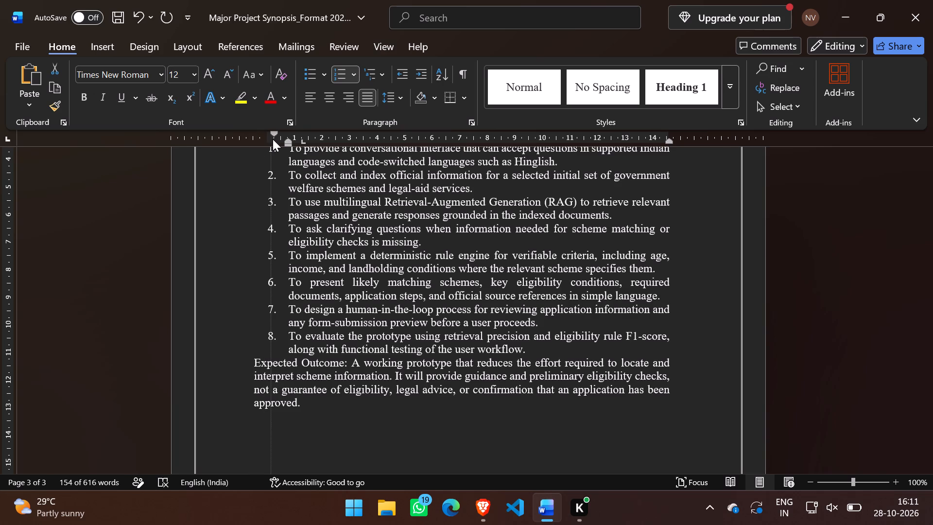
left_click_drag(273, 139, 271, 139)
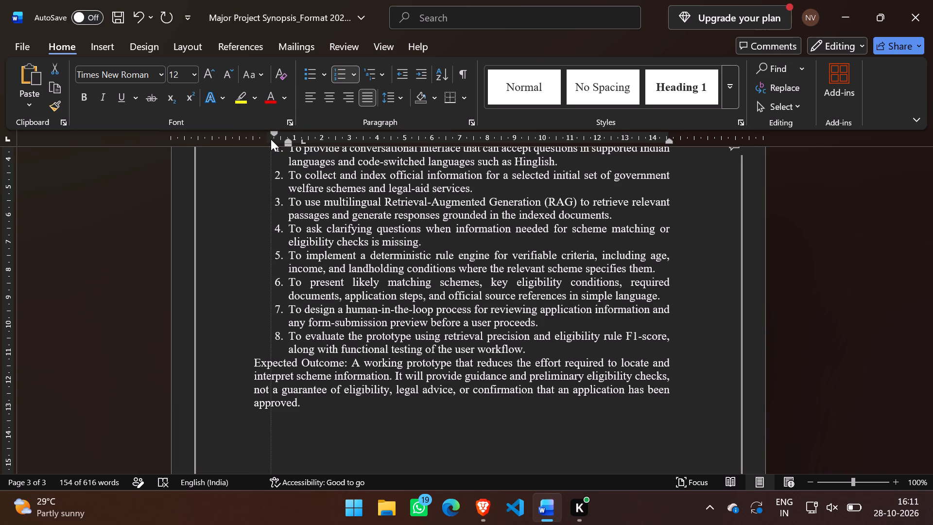
left_click_drag(271, 139, 274, 139)
scroll(371, 271, "up", 1)
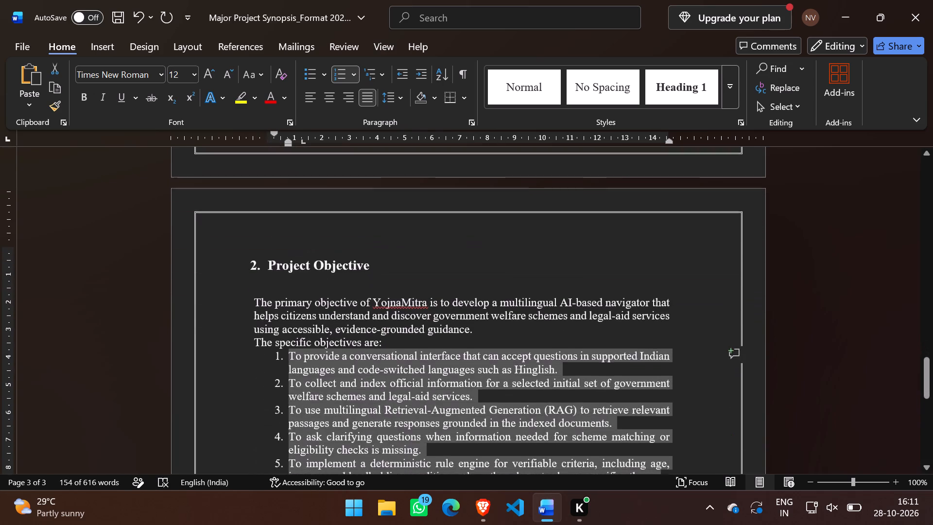
scroll(371, 271, "down", 2)
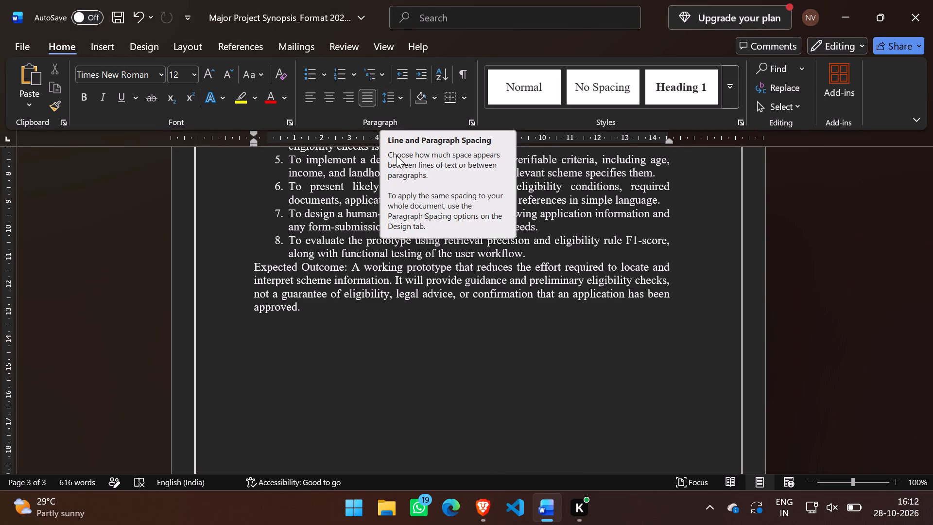
scroll(377, 274, "up", 1)
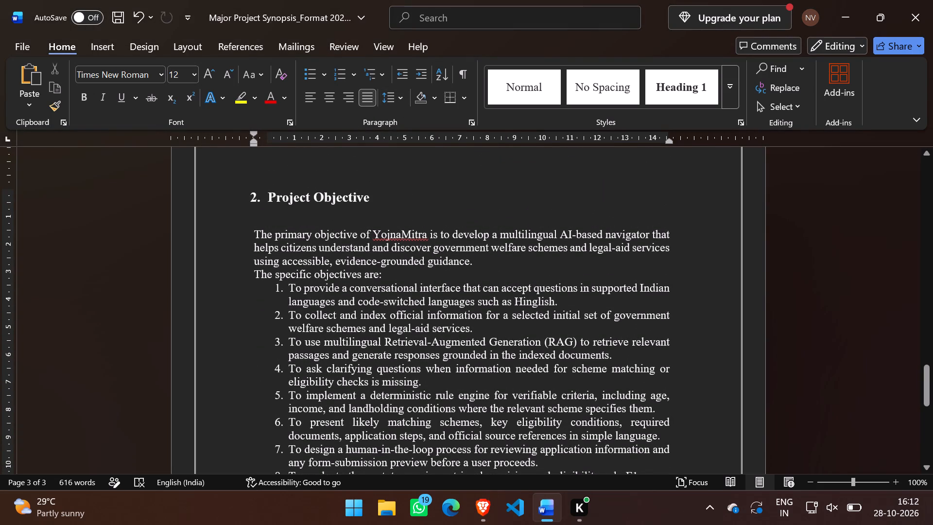
left_click(311, 250)
left_click(351, 359)
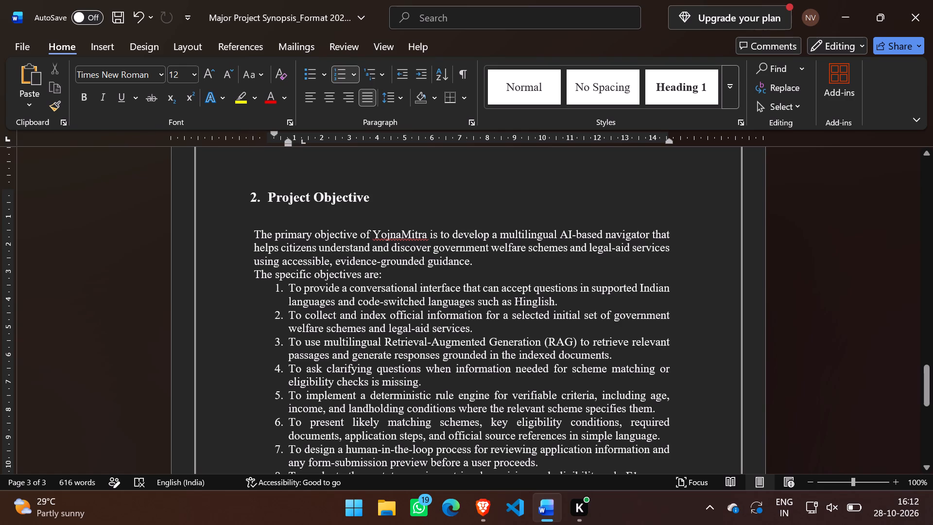
scroll(379, 292, "down", 1)
scroll(379, 292, "up", 3)
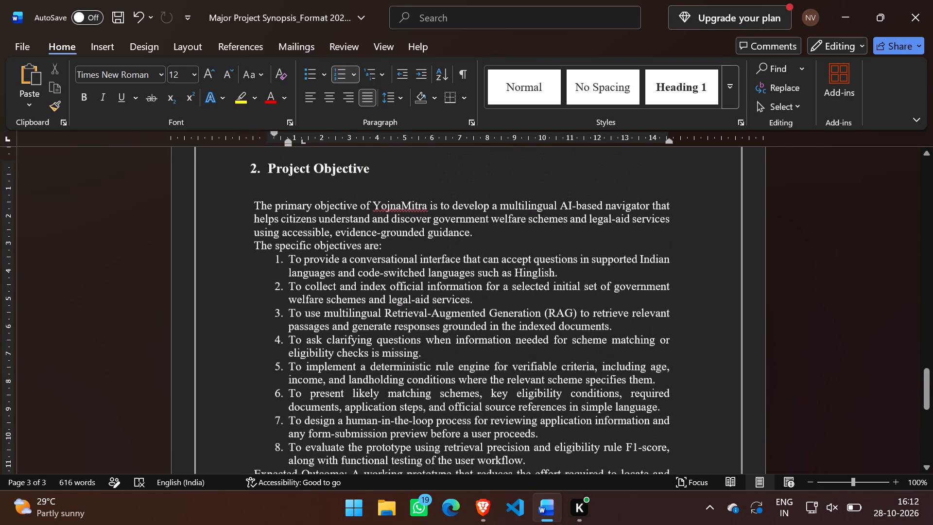
scroll(379, 292, "up", 1)
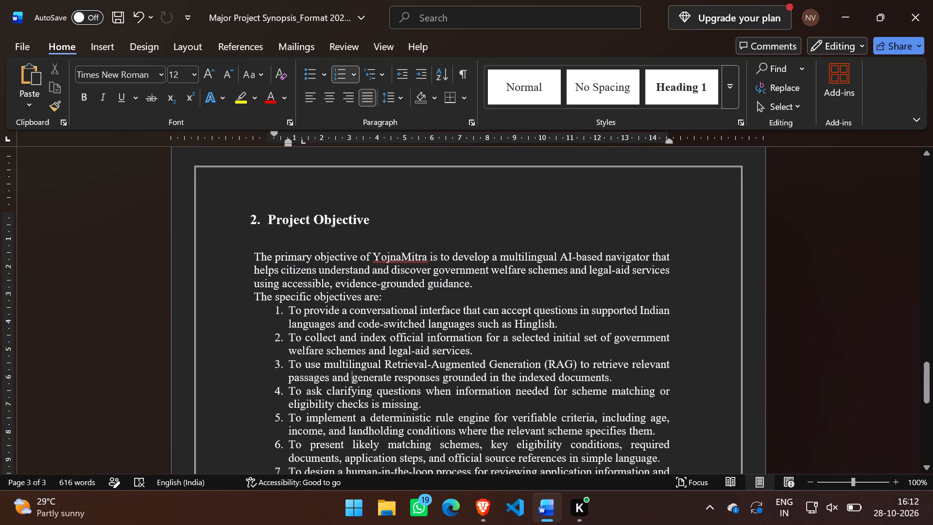
left_click_drag(251, 252, 366, 441)
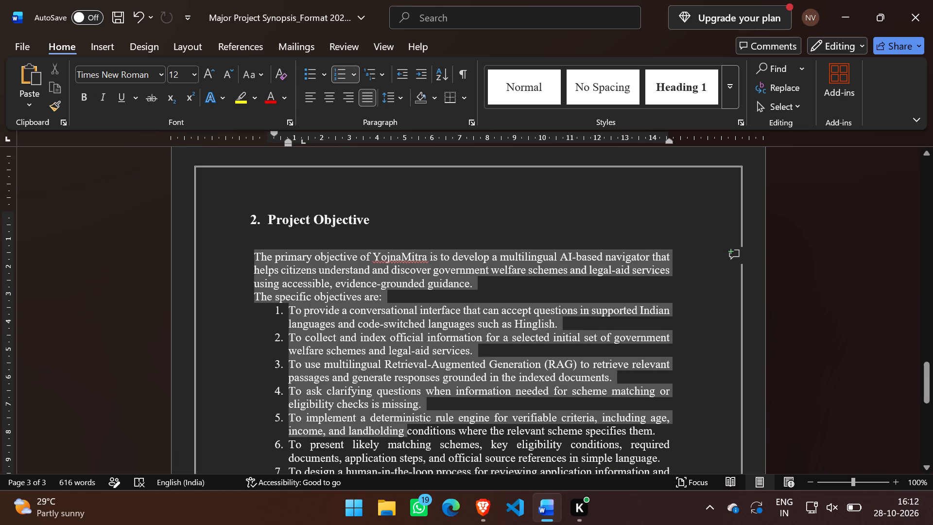
left_click_drag(366, 441, 311, 258)
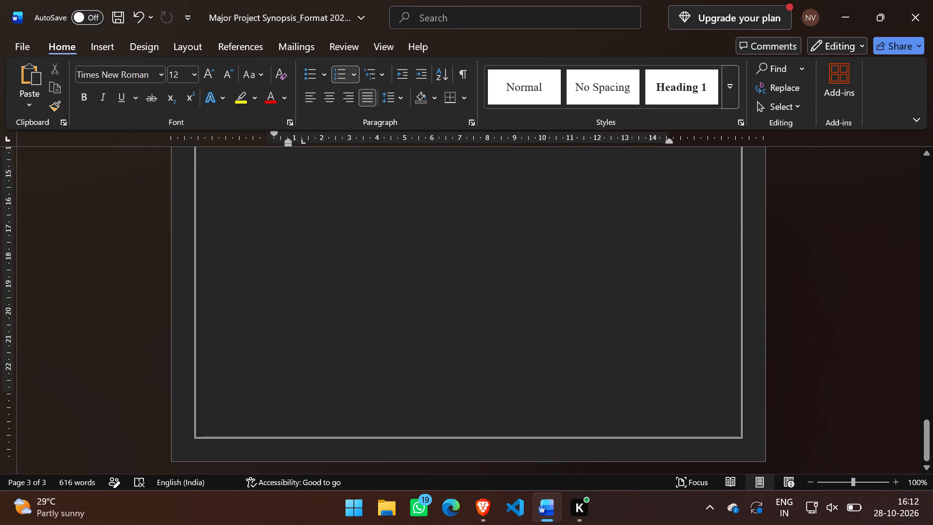
left_click_drag(311, 258, 301, 200)
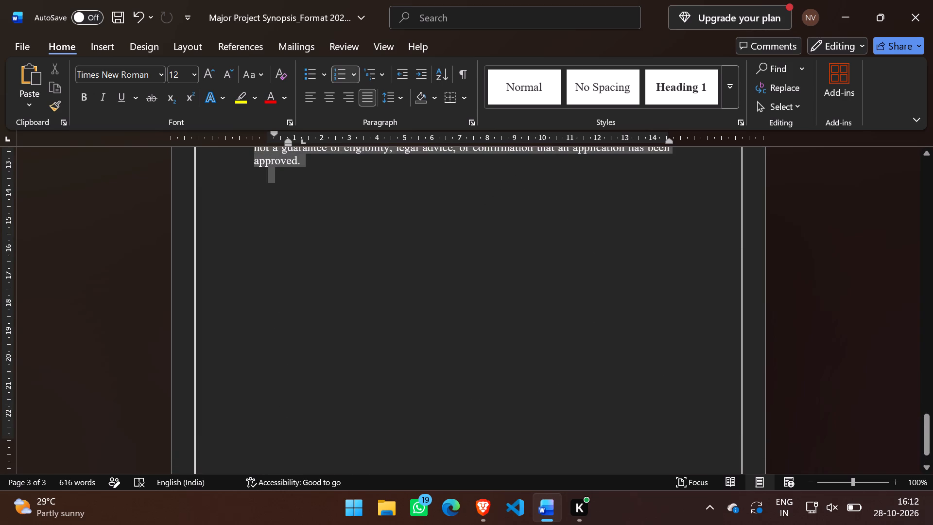
left_click_drag(301, 200, 303, 192)
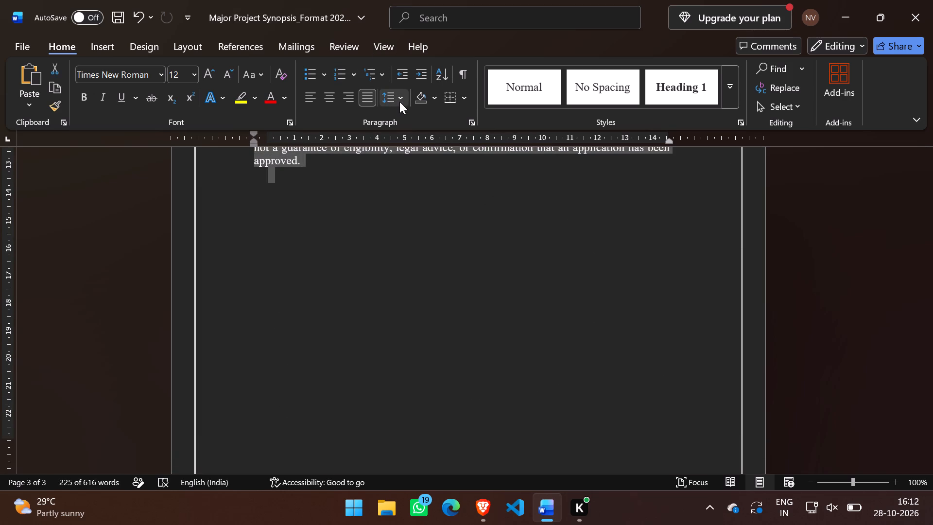
left_click(399, 102)
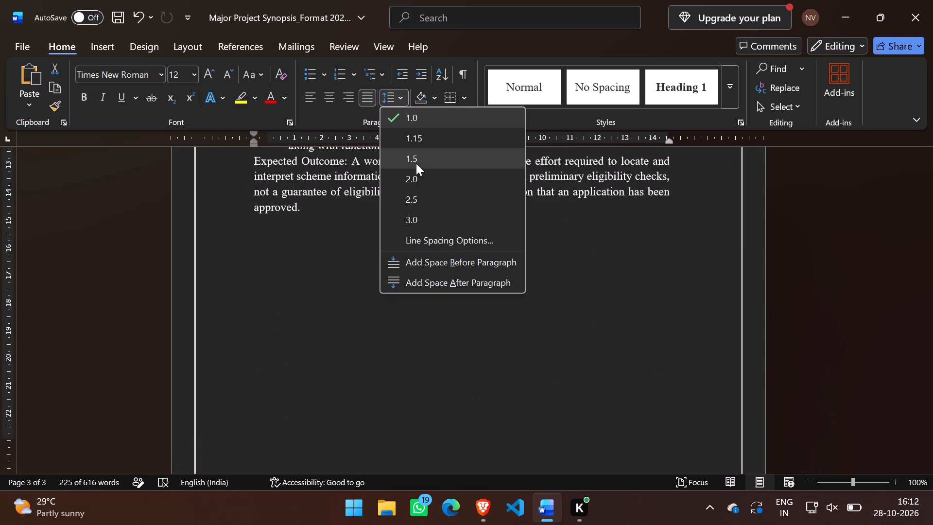
left_click(416, 163)
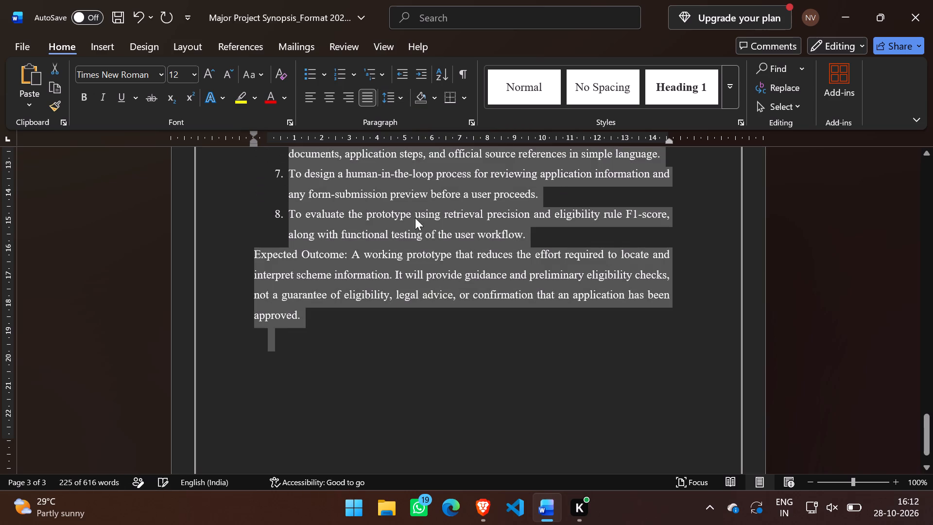
scroll(397, 308, "up", 3)
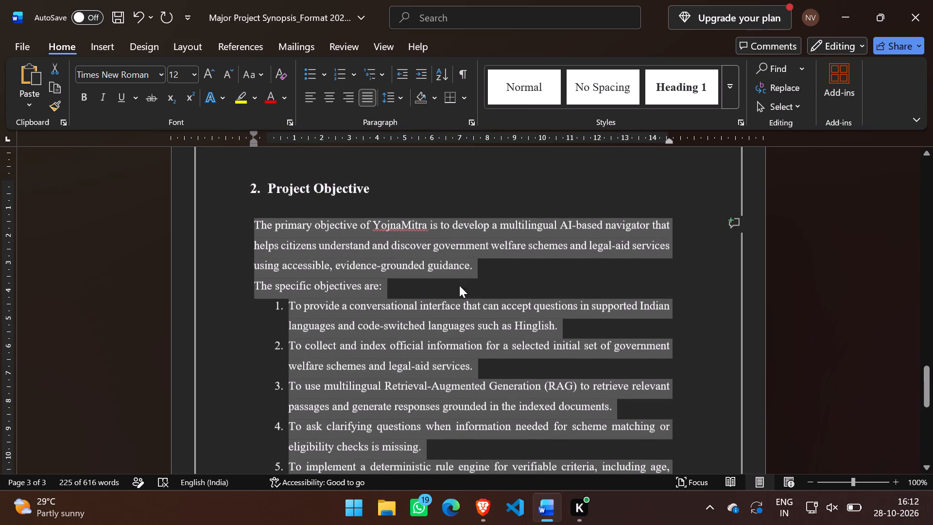
left_click(511, 280)
Set all the Introduction body paragraphs to 1.5 line spacing.
scroll(511, 280, "up", 2)
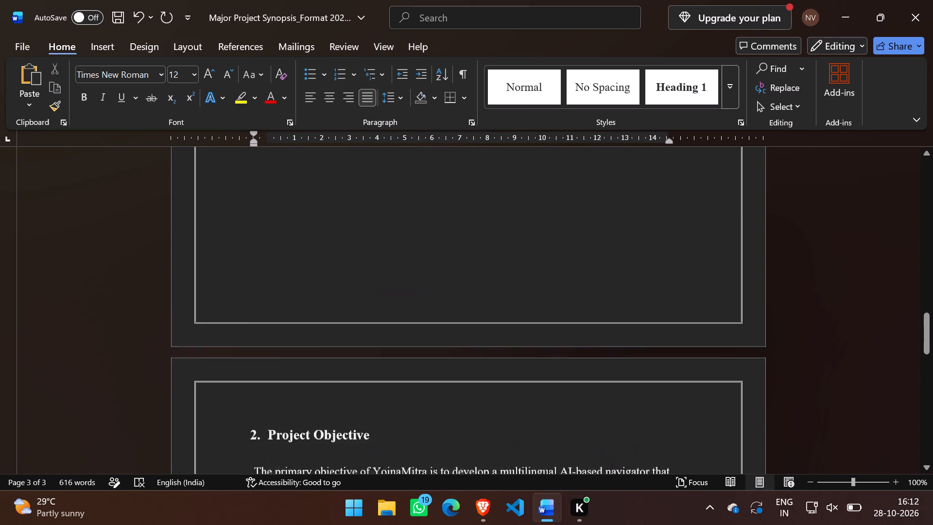
scroll(511, 280, "up", 2)
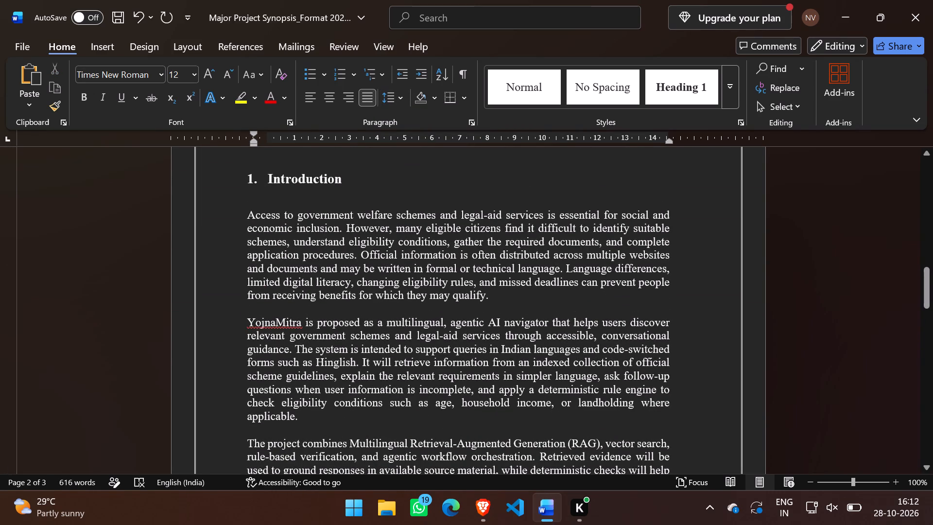
left_click_drag(246, 214, 368, 419)
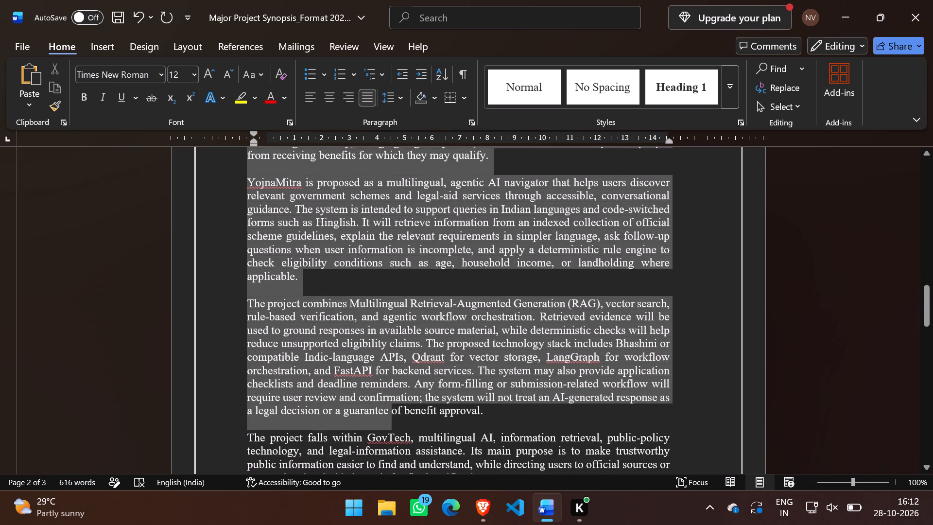
left_click_drag(368, 419, 499, 301)
left_click(402, 103)
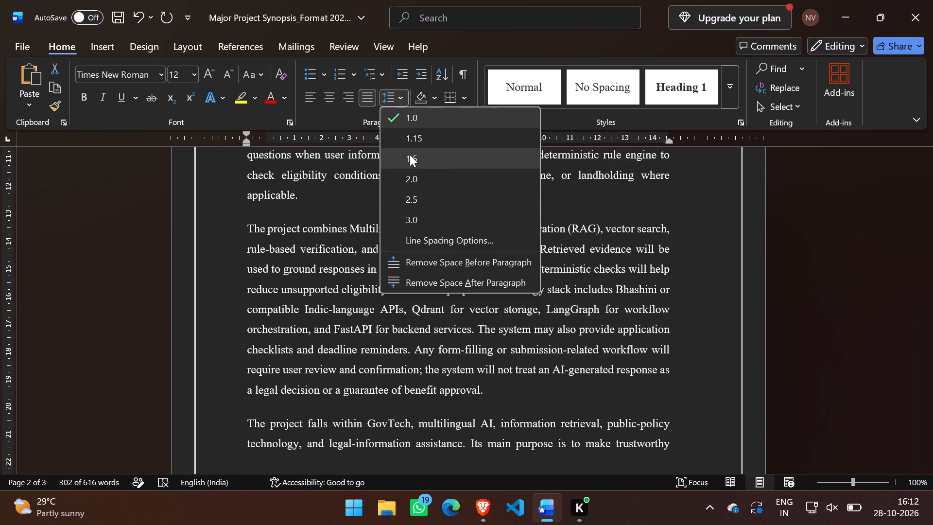
left_click(410, 155)
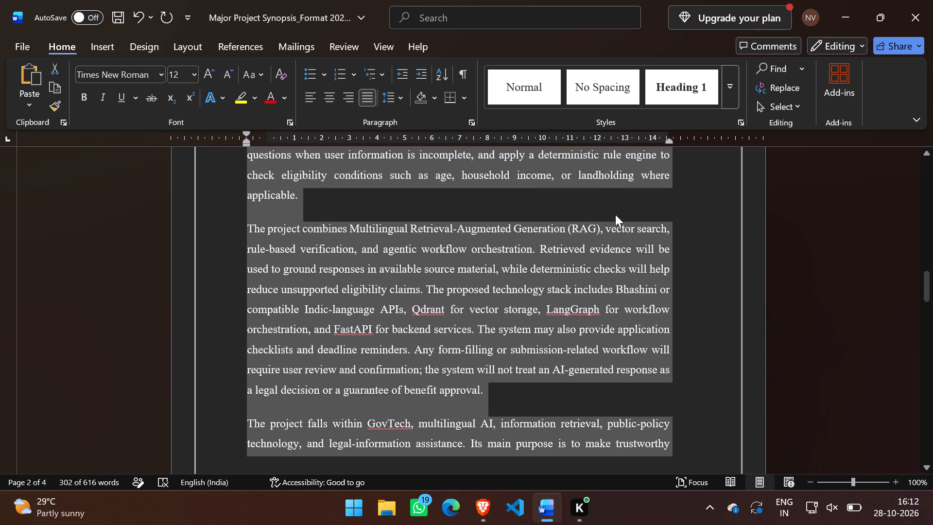
left_click(616, 204)
Review the respaced Introduction and how its text flows across the page break towards the Project Objective heading.
scroll(616, 204, "right", 1)
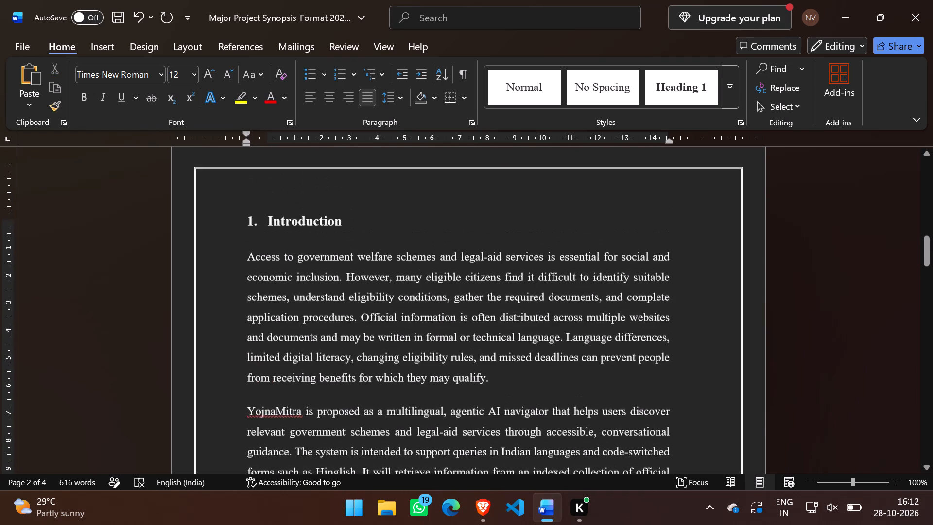
scroll(616, 204, "right", 1)
scroll(616, 204, "down", 2)
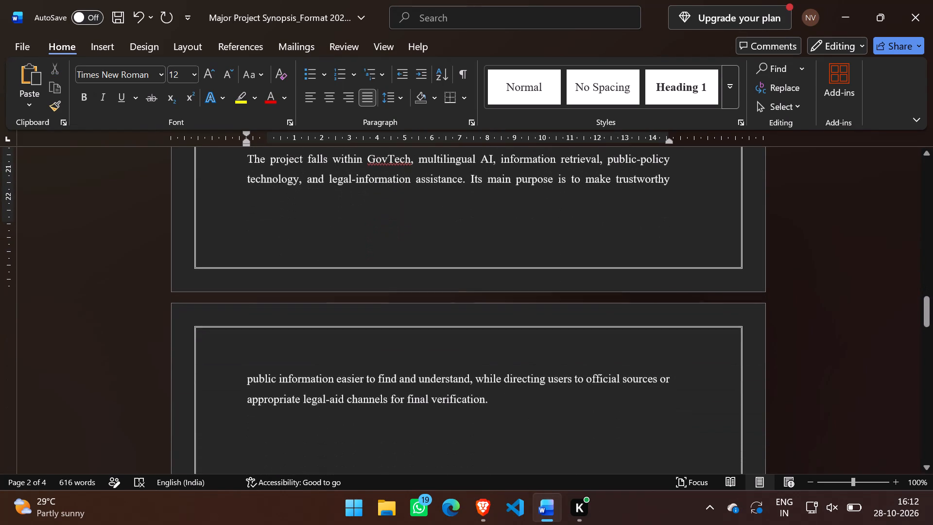
scroll(616, 204, "up", 1)
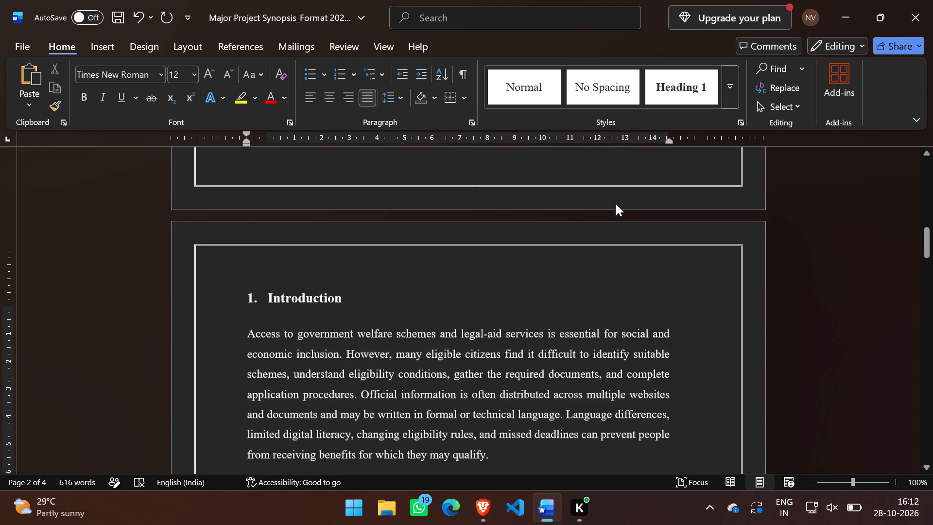
scroll(616, 204, "down", 6)
scroll(616, 204, "up", 1)
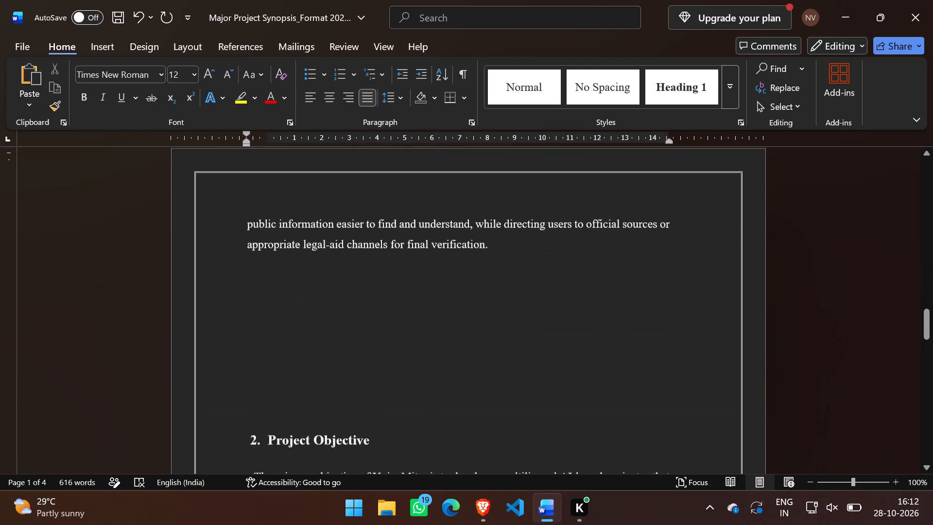
scroll(617, 229, "up", 2)
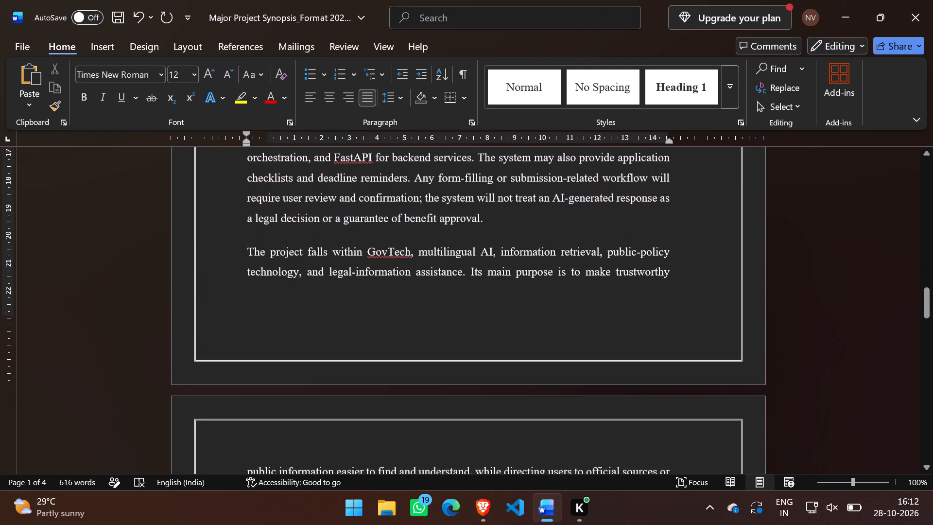
scroll(617, 229, "up", 1)
scroll(617, 229, "down", 2)
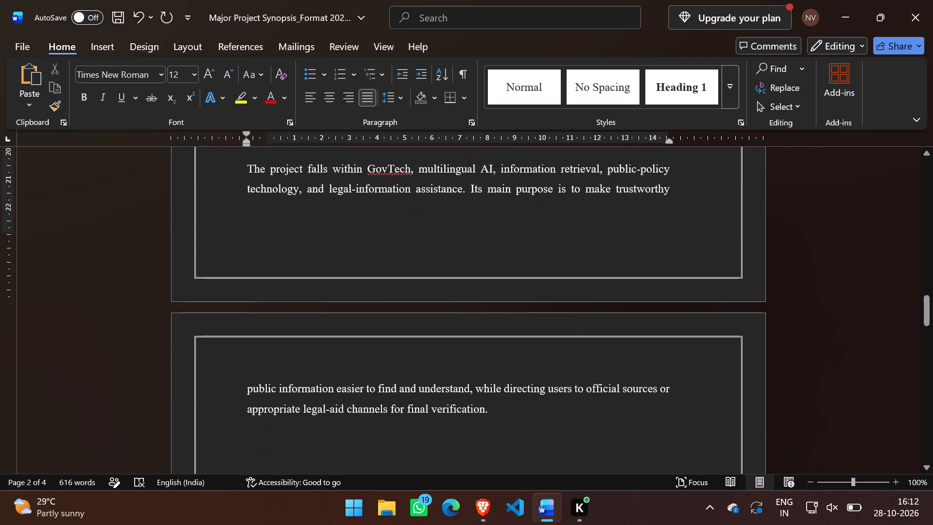
scroll(617, 229, "down", 1)
scroll(617, 229, "up", 1)
scroll(617, 229, "down", 1)
scroll(617, 229, "up", 3)
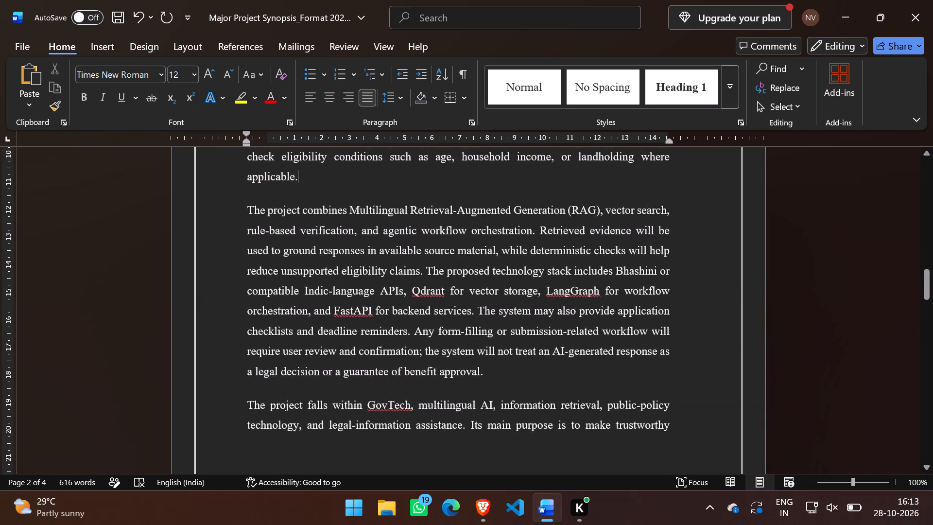
scroll(617, 229, "up", 3)
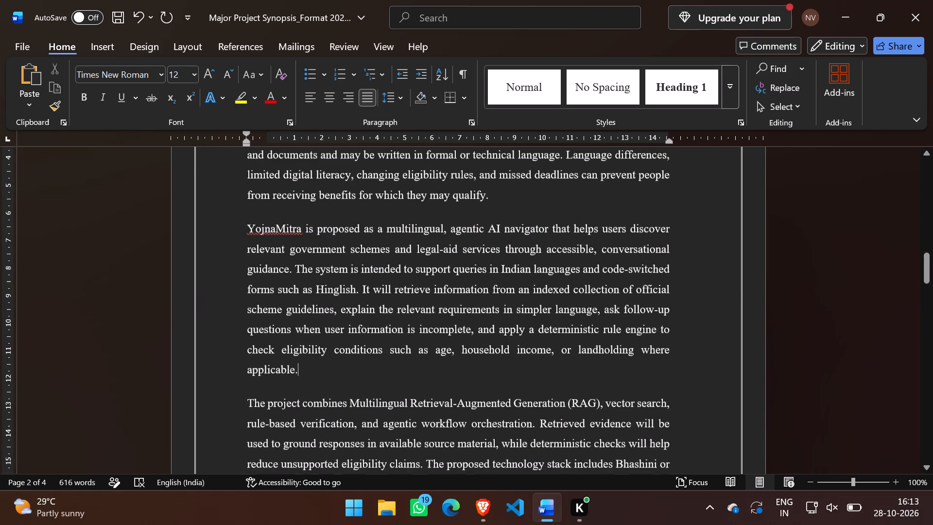
scroll(617, 229, "up", 1)
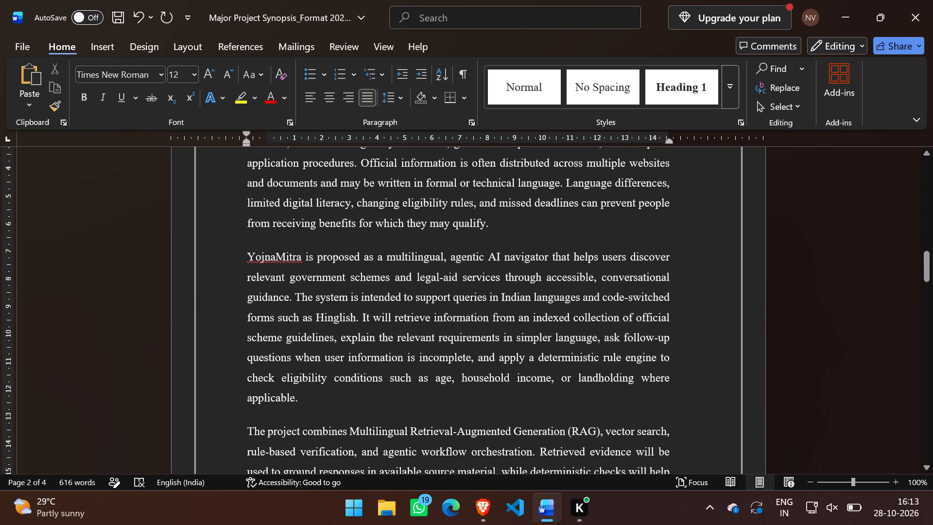
scroll(575, 265, "up", 1)
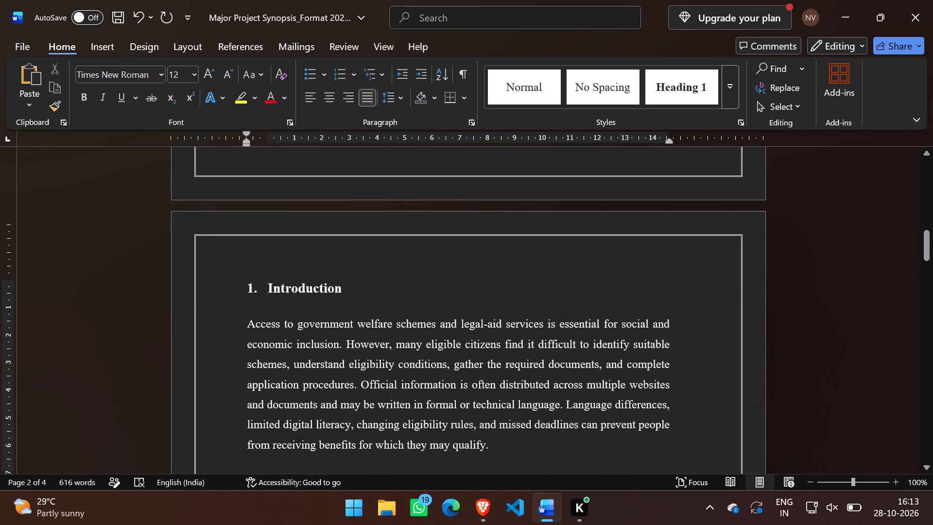
scroll(502, 289, "down", 2)
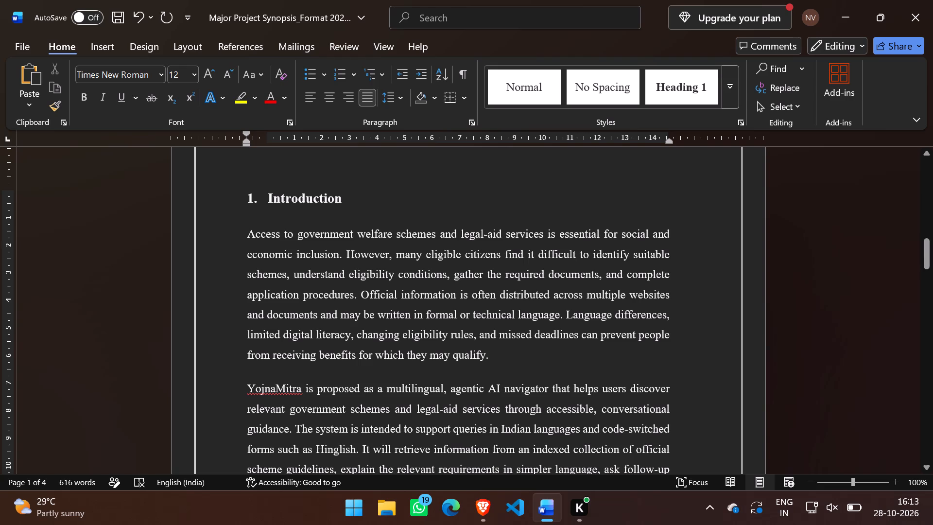
Check the line spacing options for the text around the gap between the first two Introduction paragraphs, leaving them unchanged.
left_click(425, 371)
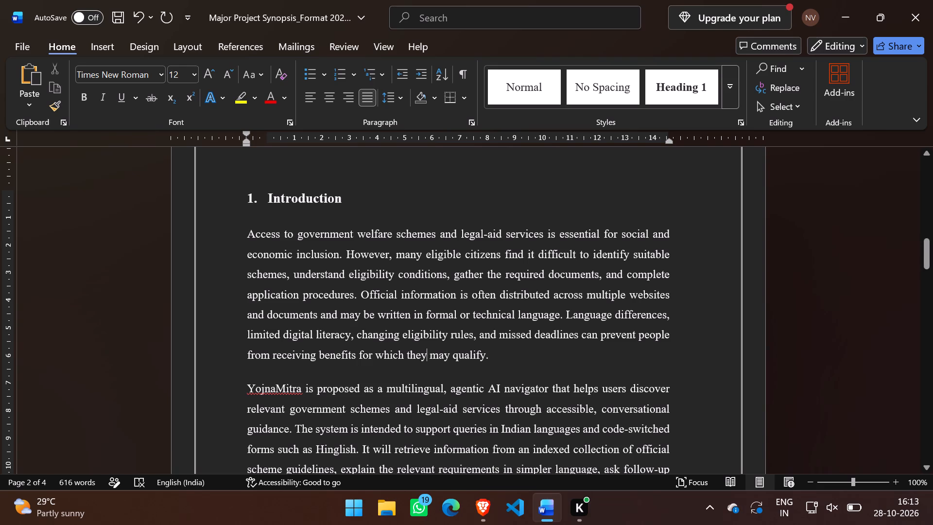
left_click(495, 354)
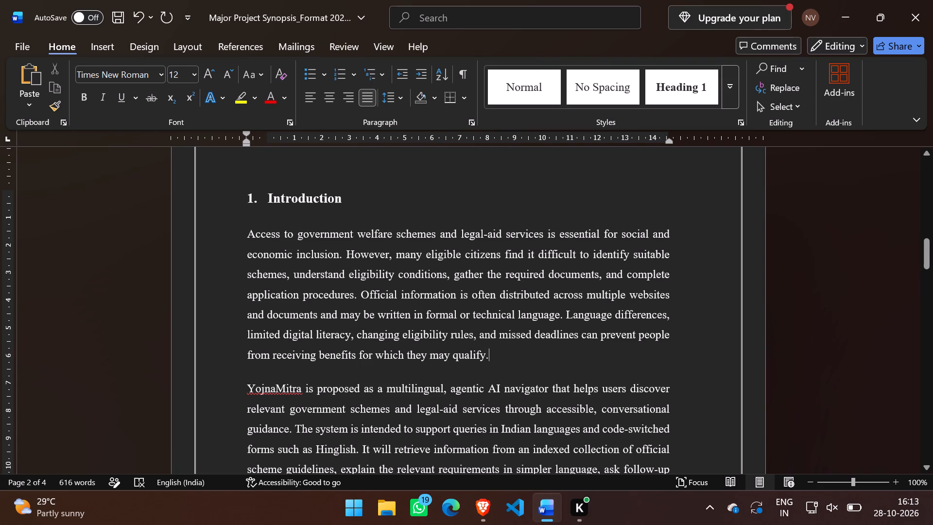
left_click(353, 369)
left_click_drag(249, 350, 667, 386)
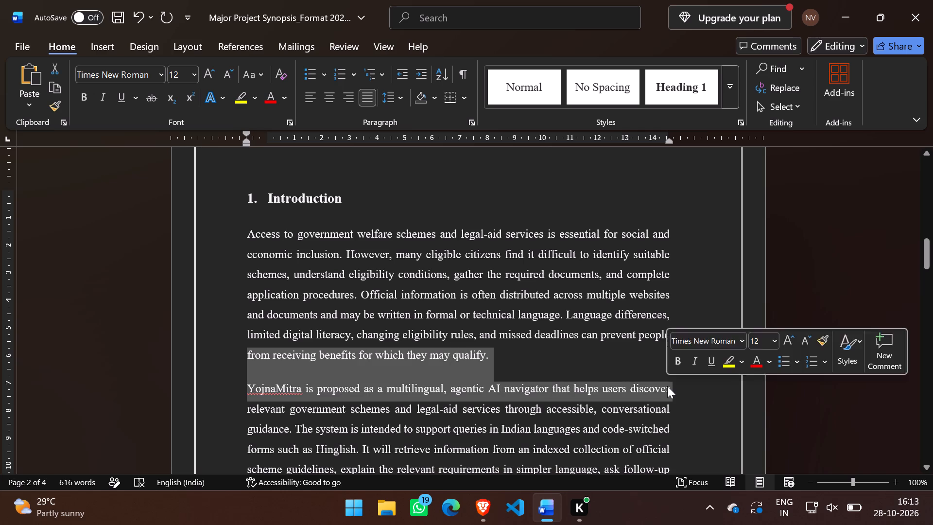
left_click(398, 92)
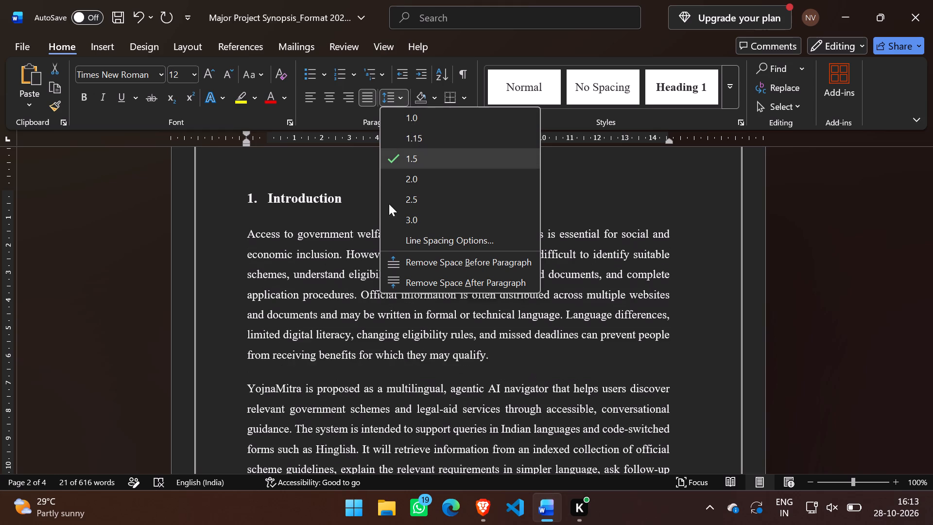
left_click(803, 338)
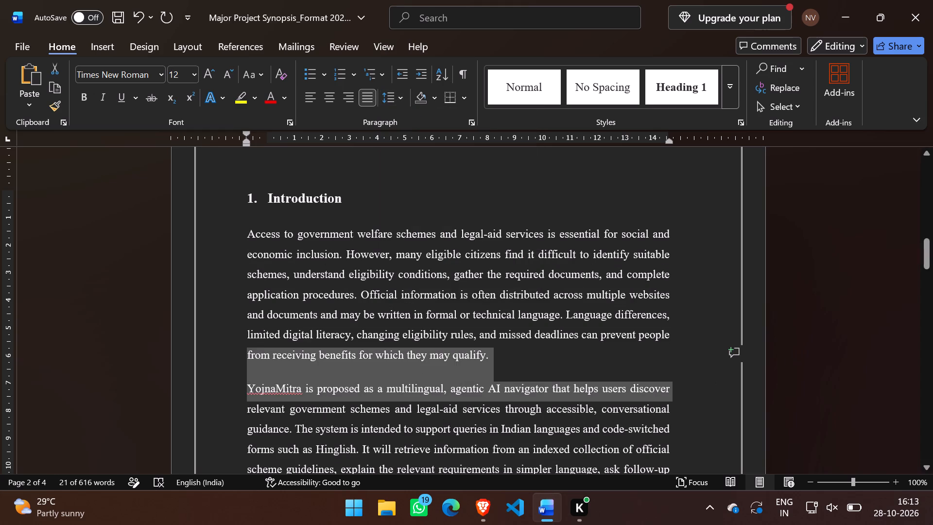
Review how the Introduction's last paragraph runs over the page break and the gap before the Project Objective heading.
left_click(556, 345)
scroll(556, 345, "down", 1)
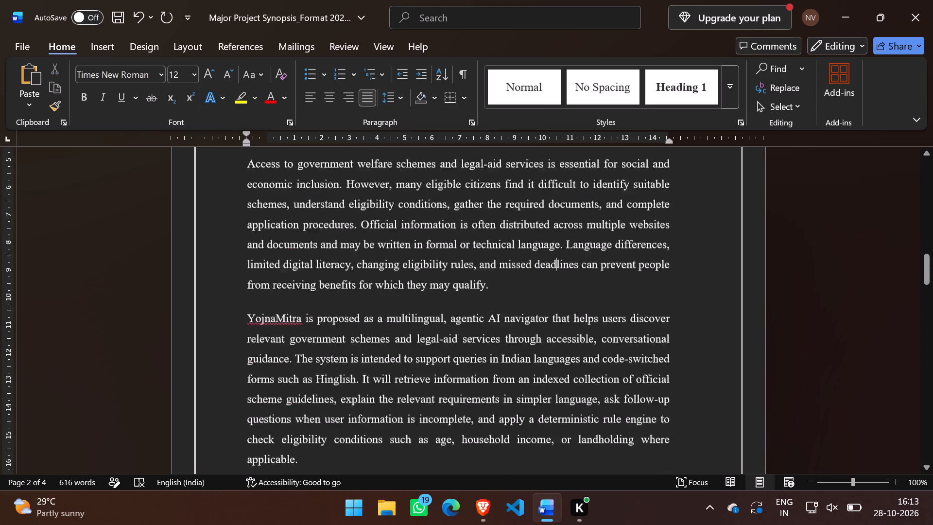
scroll(556, 345, "down", 3)
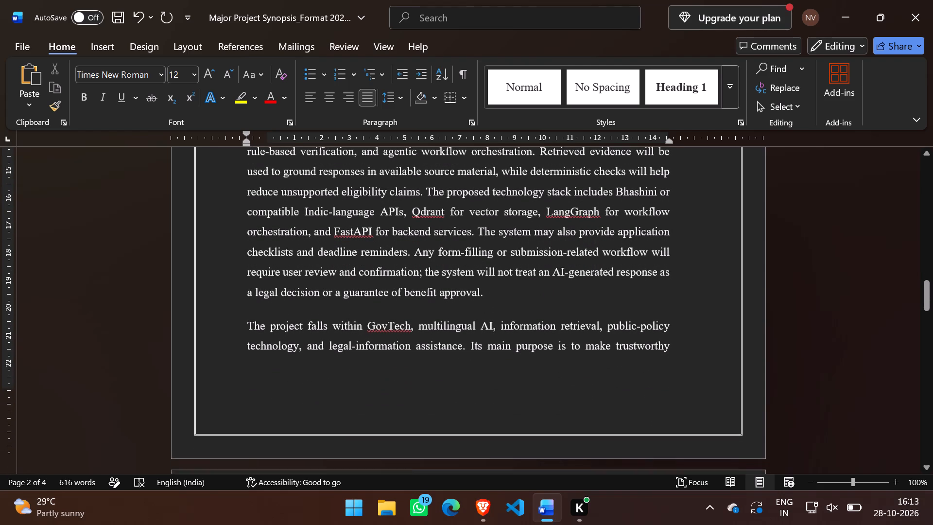
scroll(515, 403, "down", 1)
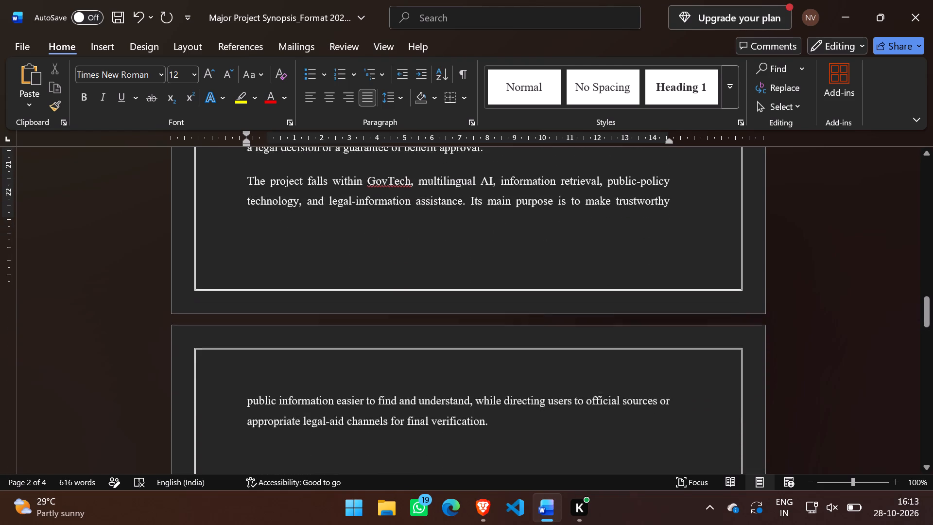
scroll(515, 403, "down", 1)
scroll(515, 403, "up", 1)
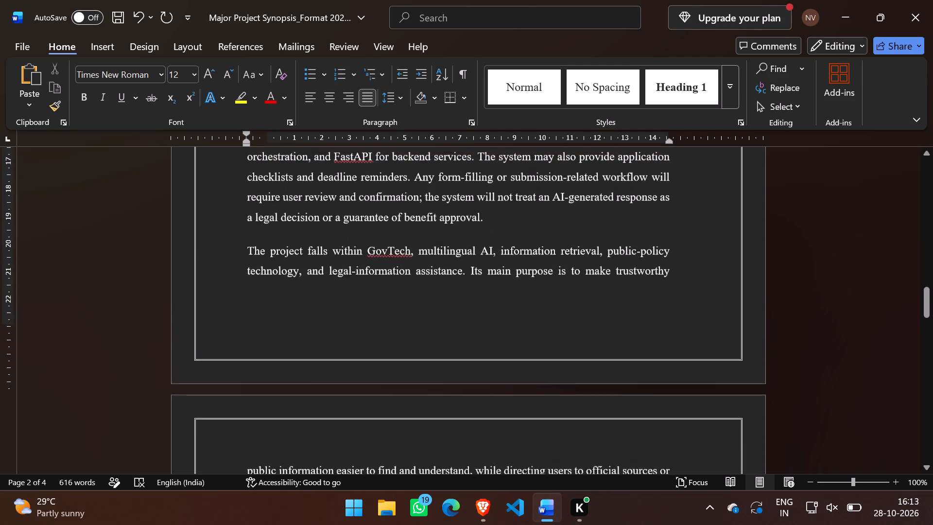
scroll(515, 403, "down", 2)
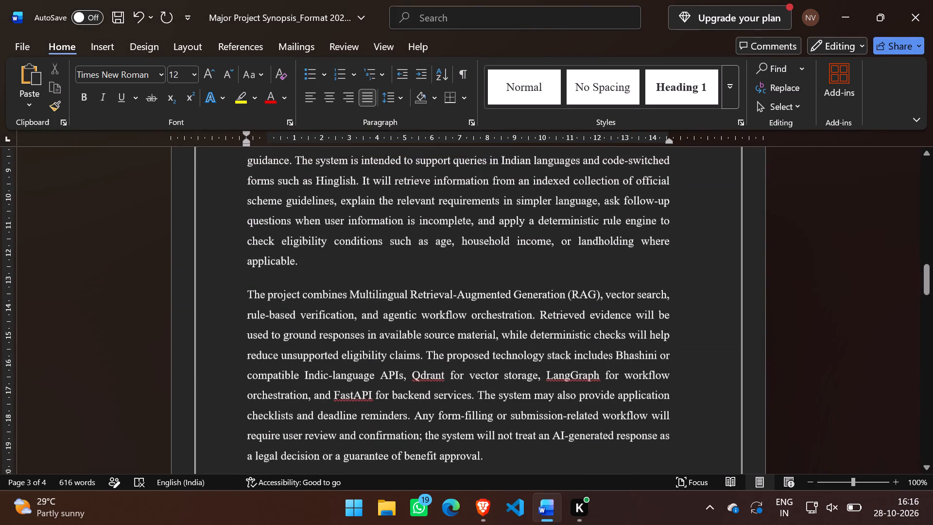
scroll(386, 275, "up", 3)
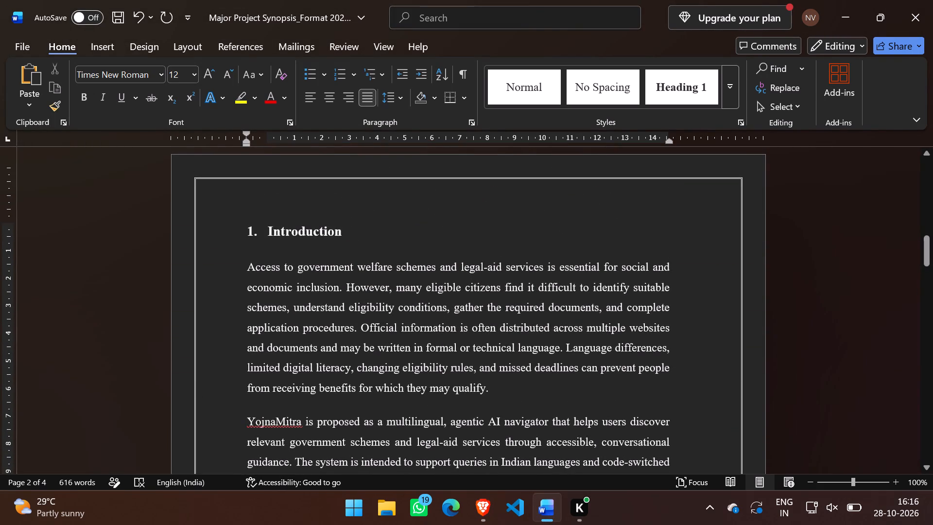
left_click_drag(247, 265, 376, 444)
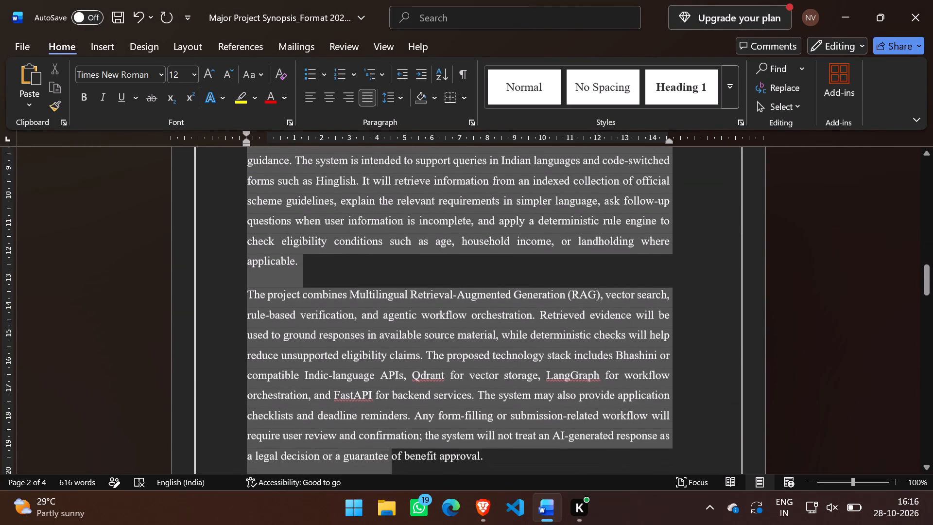
left_click_drag(376, 444, 521, 430)
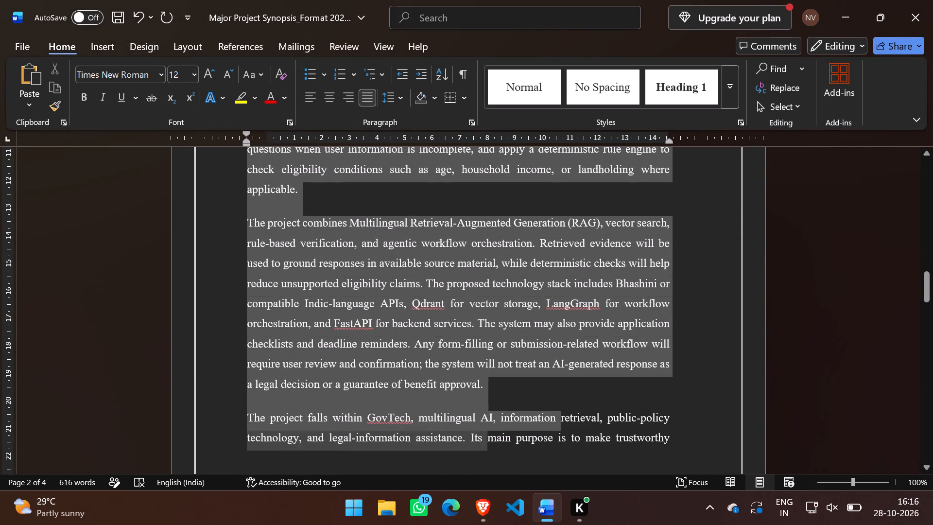
left_click_drag(521, 430, 688, 442)
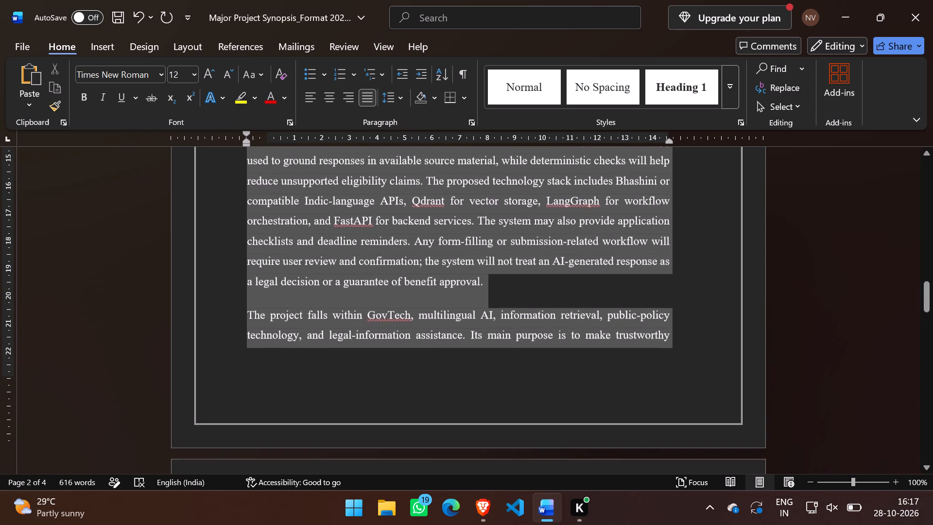
left_click_drag(688, 442, 601, 212)
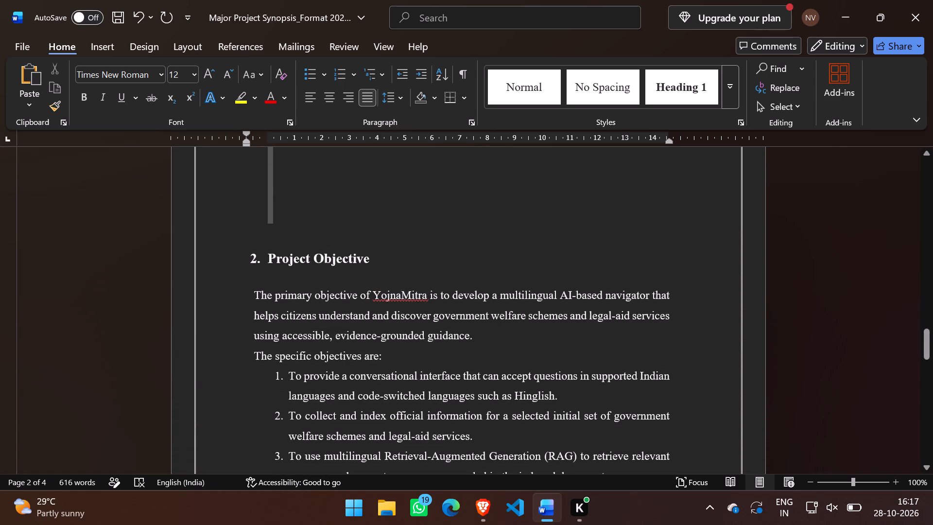
left_click_drag(601, 212, 524, 361)
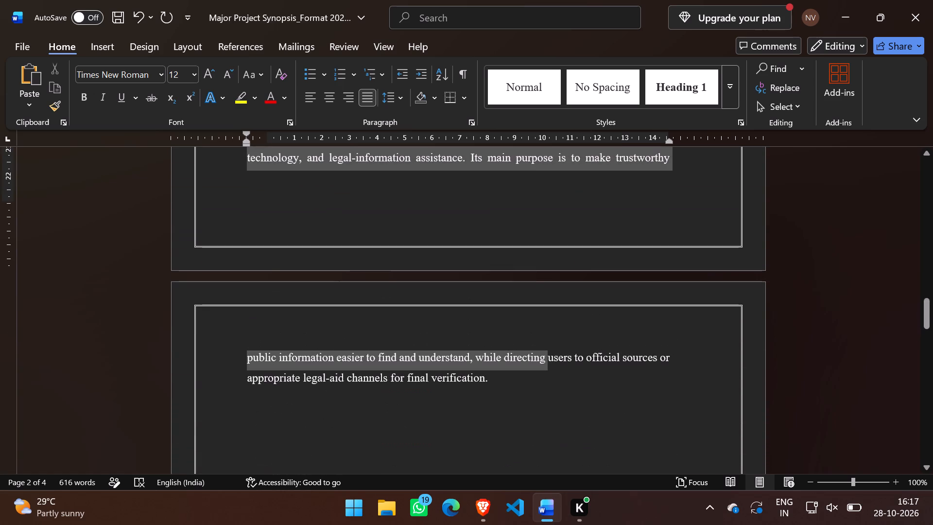
left_click_drag(524, 361, 494, 374)
key("ctrl+v")
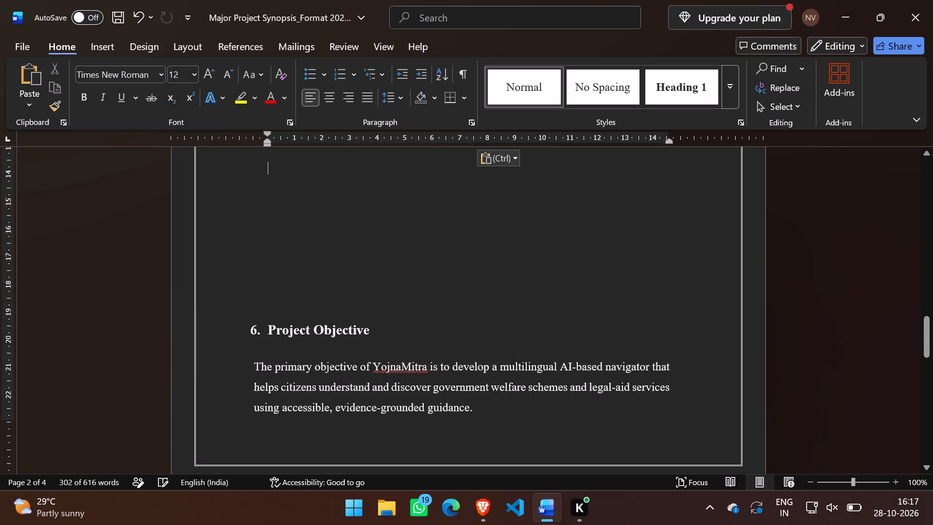
scroll(523, 359, "up", 2)
scroll(523, 359, "down", 2)
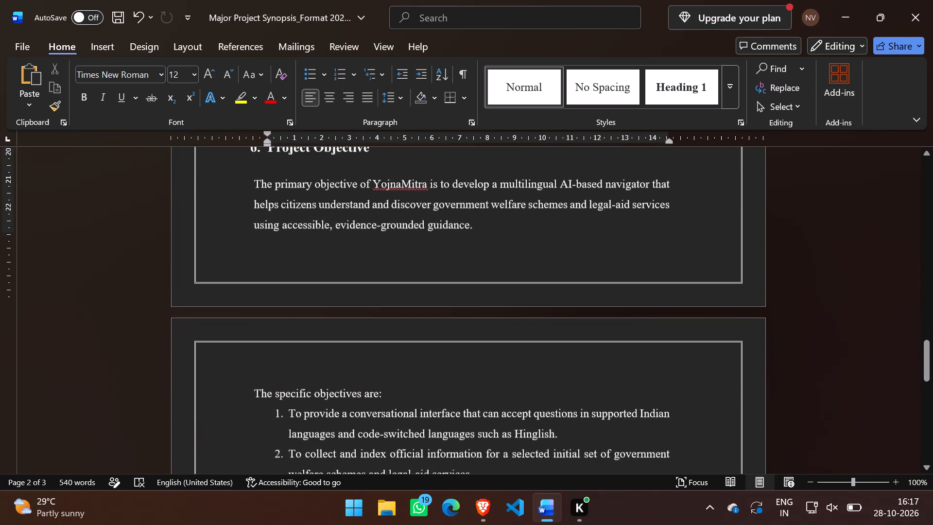
scroll(523, 359, "up", 3)
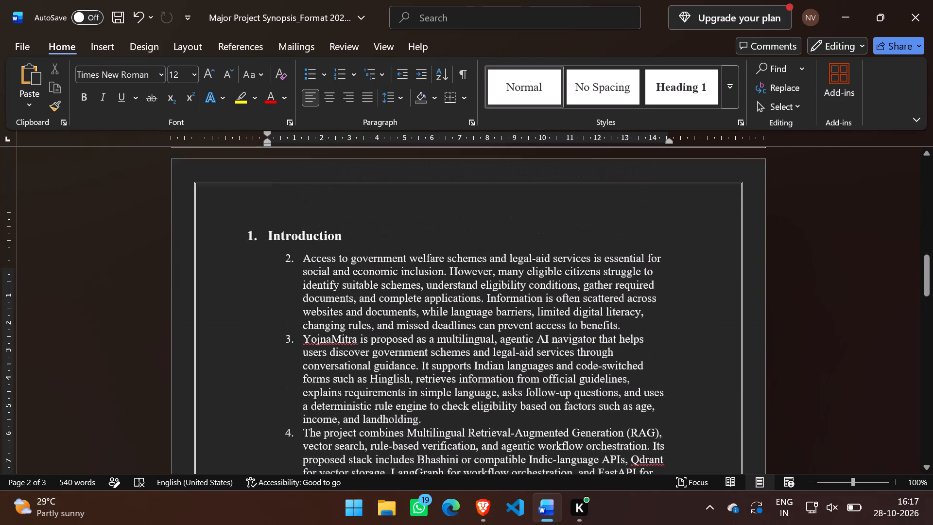
Remove the list numbering from all four body paragraphs under the Introduction heading.
scroll(523, 359, "up", 1)
left_click(302, 302)
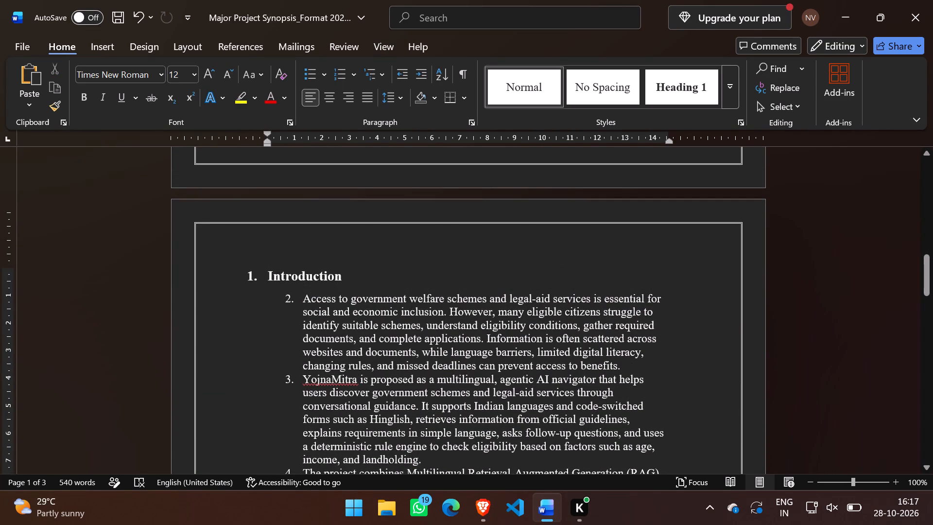
key("BackSpace")
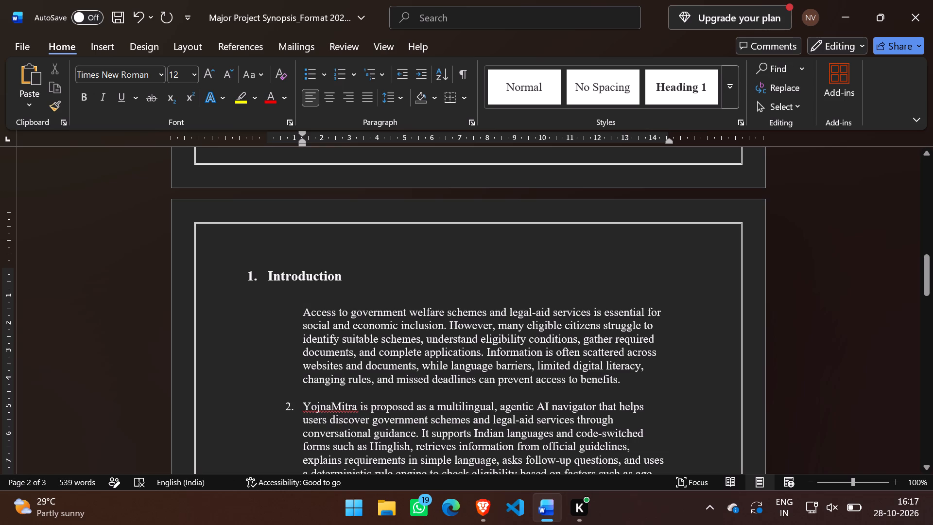
left_click(300, 404)
key("BackSpace")
scroll(300, 404, "down", 1)
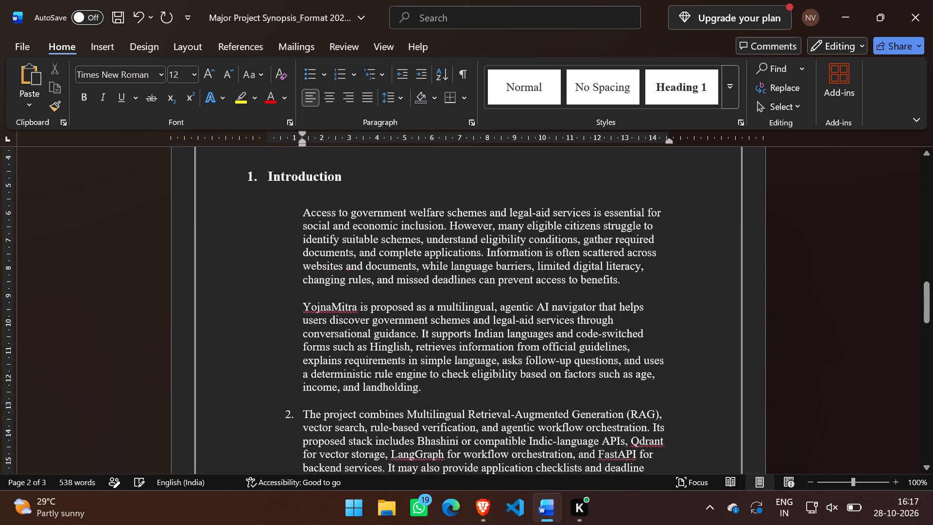
scroll(300, 404, "down", 1)
left_click(298, 269)
key("BackSpace")
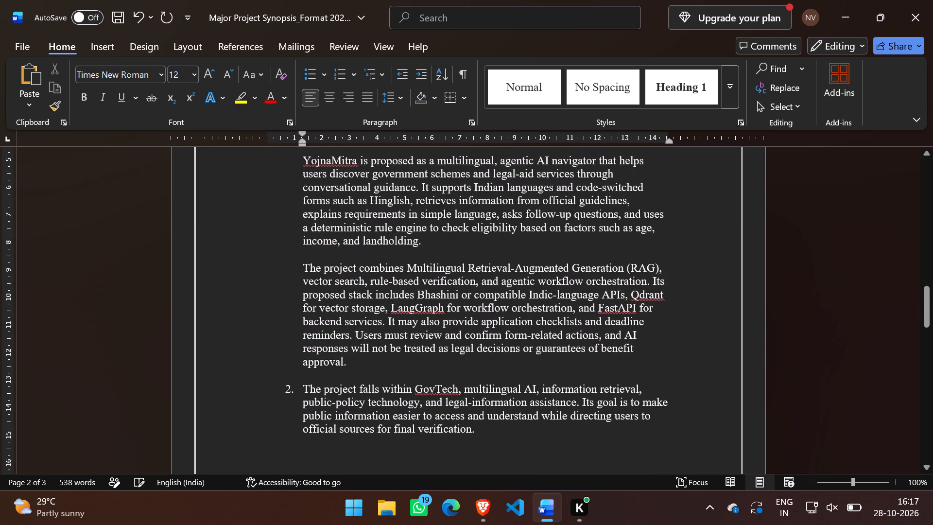
left_click(304, 382)
key("BackSpace")
Justify all four Introduction body paragraphs and set their line spacing to 1.5.
scroll(414, 242, "up", 1)
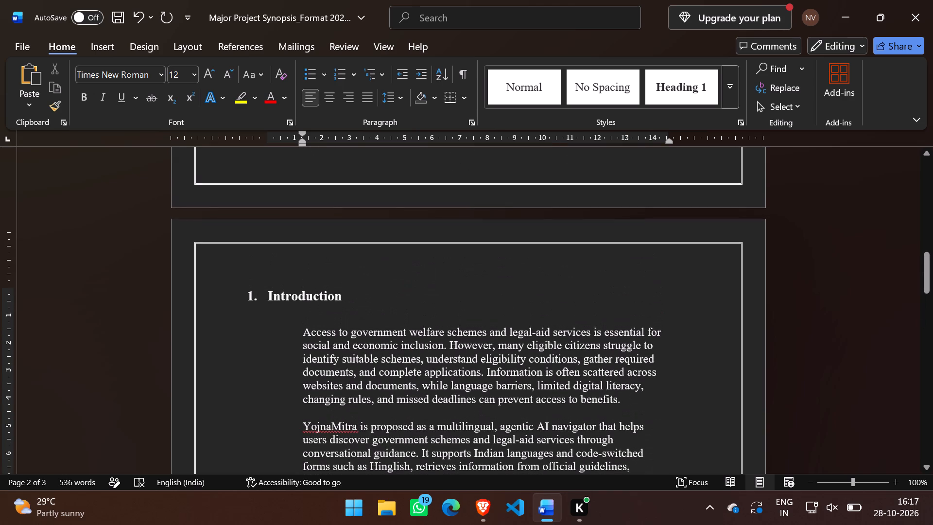
left_click_drag(304, 334, 464, 509)
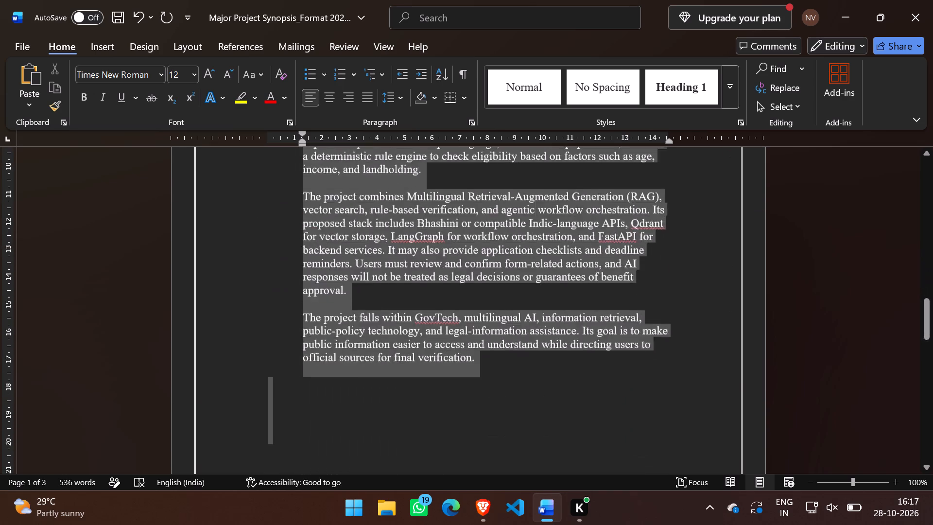
left_click_drag(464, 509, 480, 247)
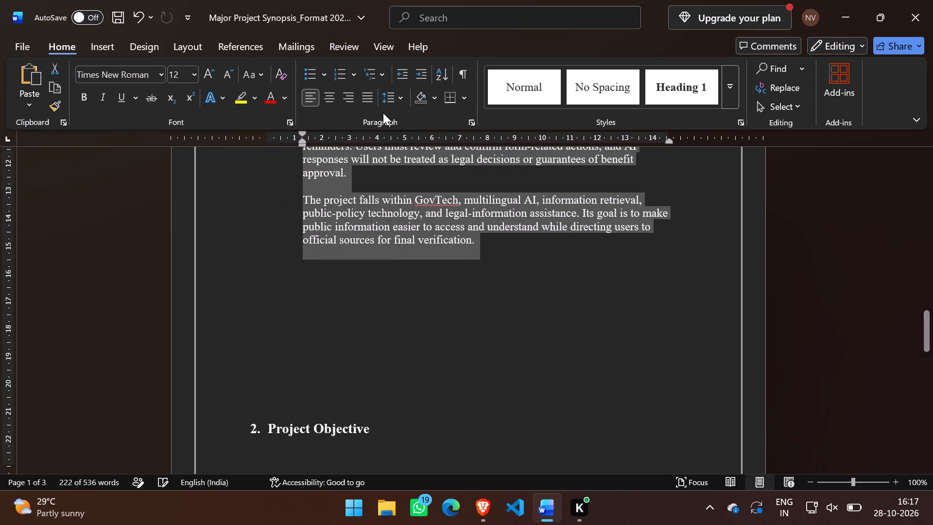
left_click(365, 98)
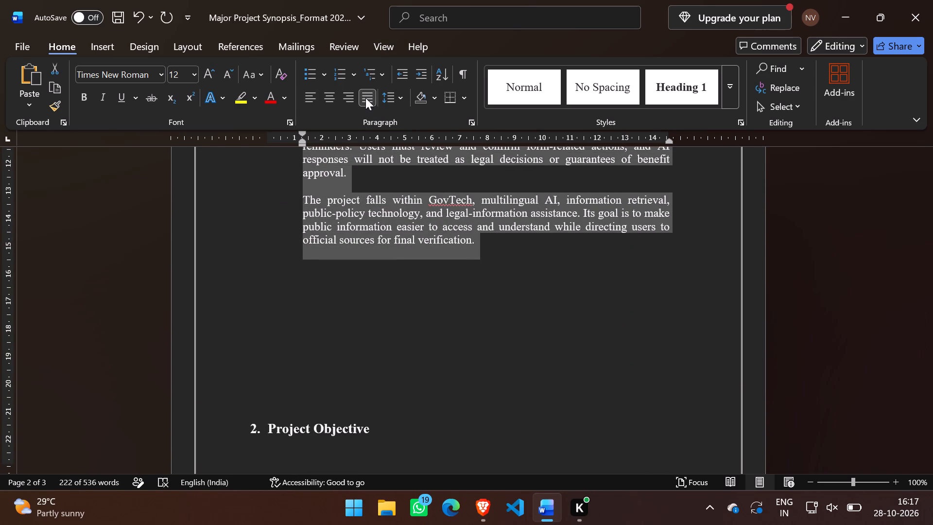
left_click(401, 96)
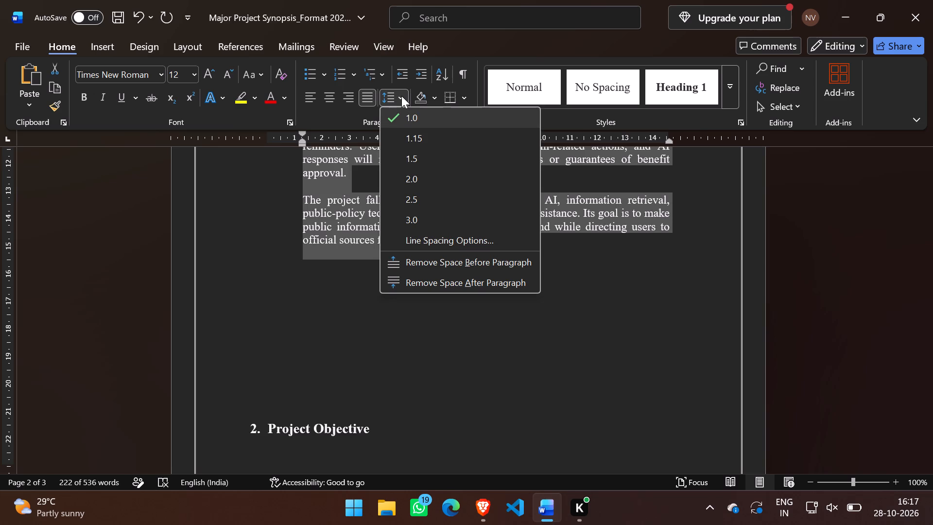
left_click(407, 160)
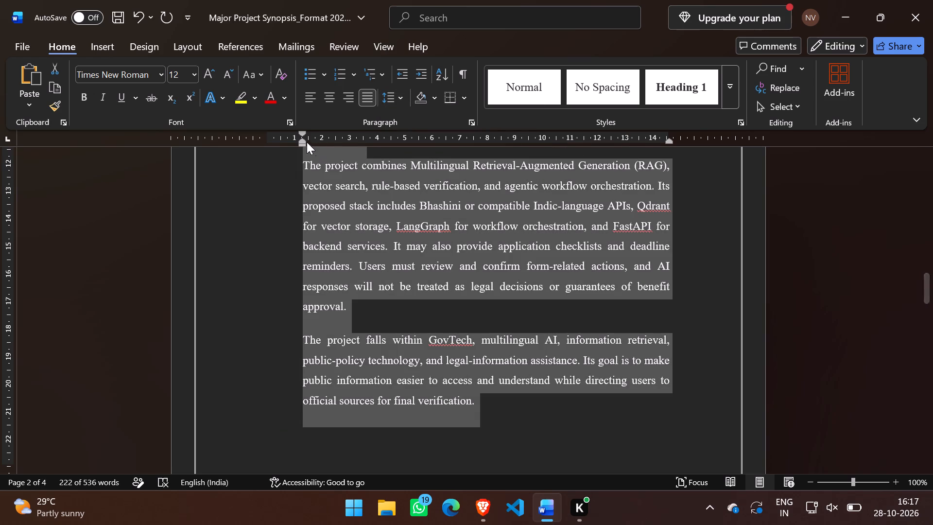
Move the left indent of the four Introduction paragraphs outward to line up with the heading's number.
scroll(330, 239, "up", 3)
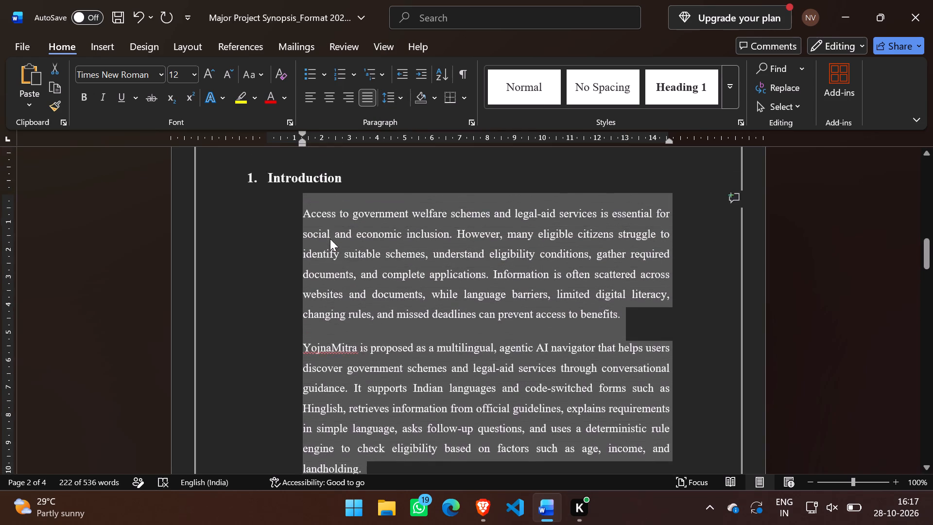
scroll(330, 239, "up", 2)
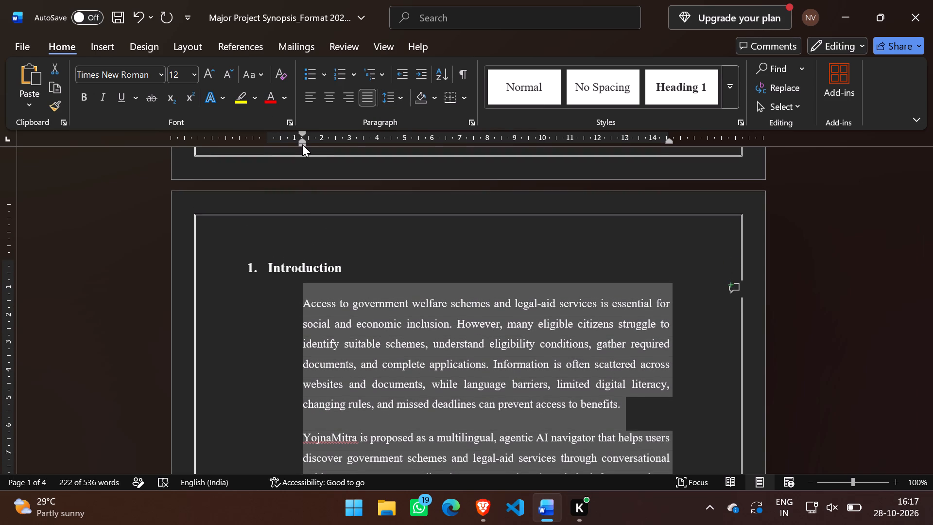
left_click_drag(302, 144, 248, 140)
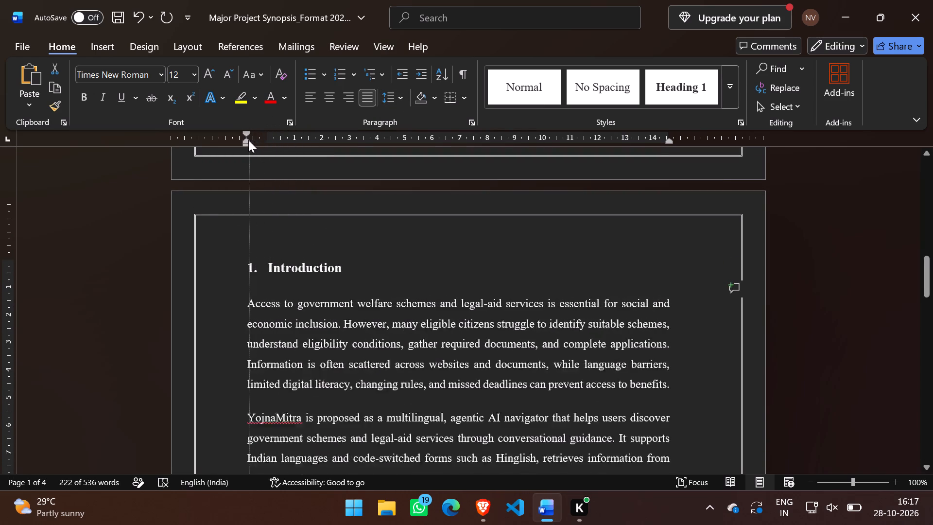
left_click_drag(248, 140, 247, 140)
left_click(489, 258)
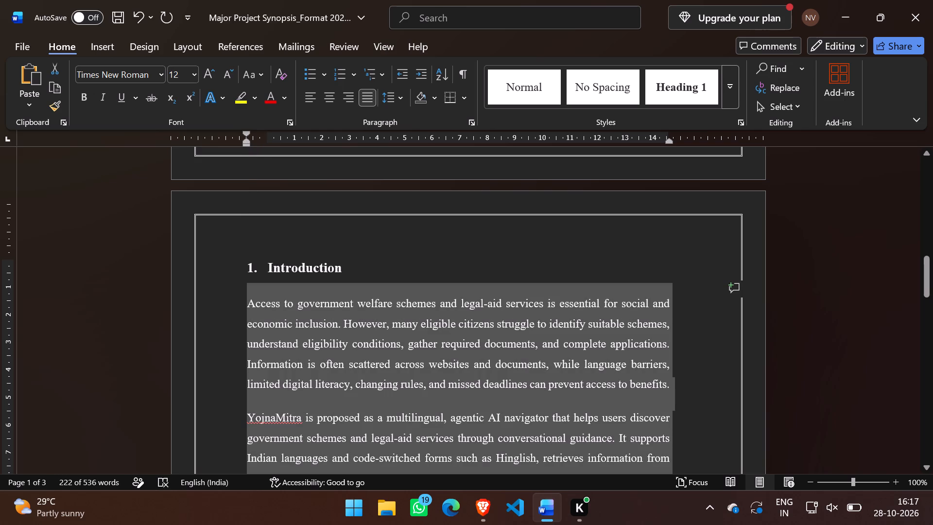
Delete one blank line above the Project Objective heading at the start of its page.
scroll(549, 378, "down", 1)
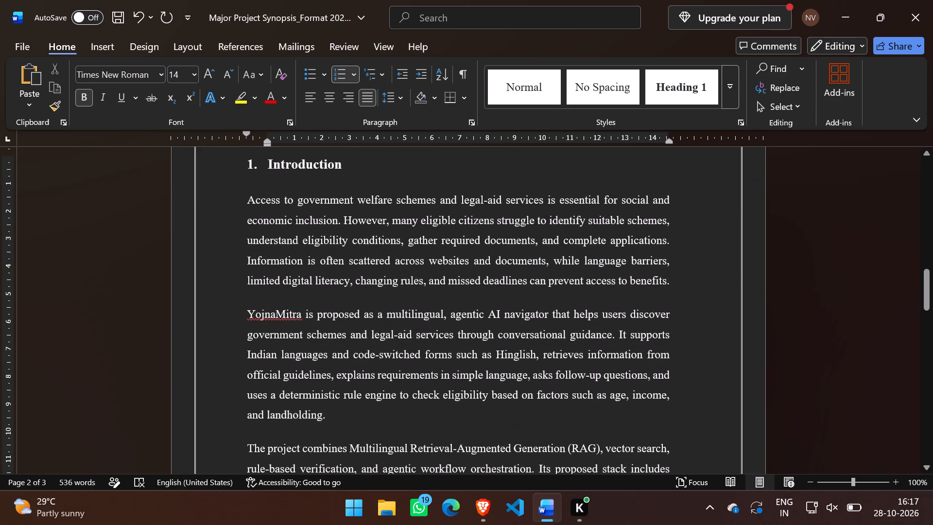
scroll(549, 378, "down", 3)
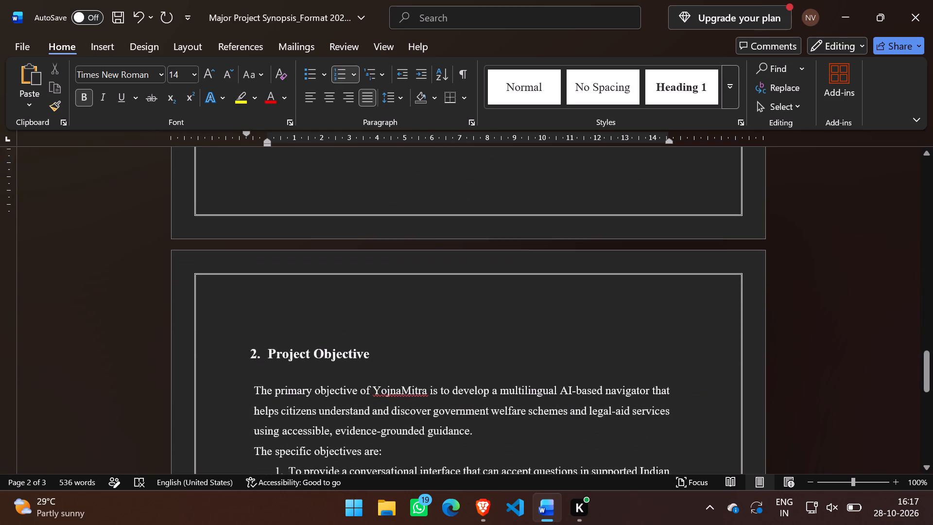
scroll(549, 378, "down", 1)
scroll(416, 264, "up", 1)
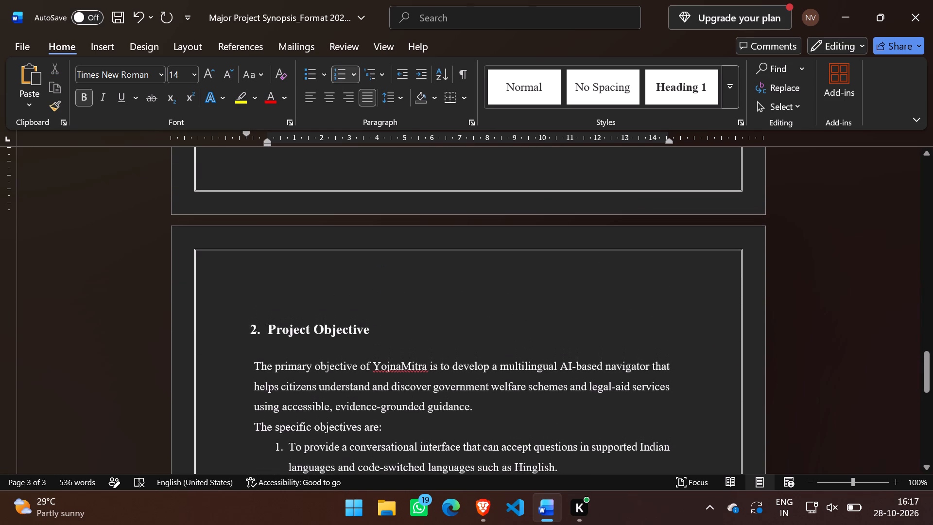
left_click(328, 307)
key("BackSpace")
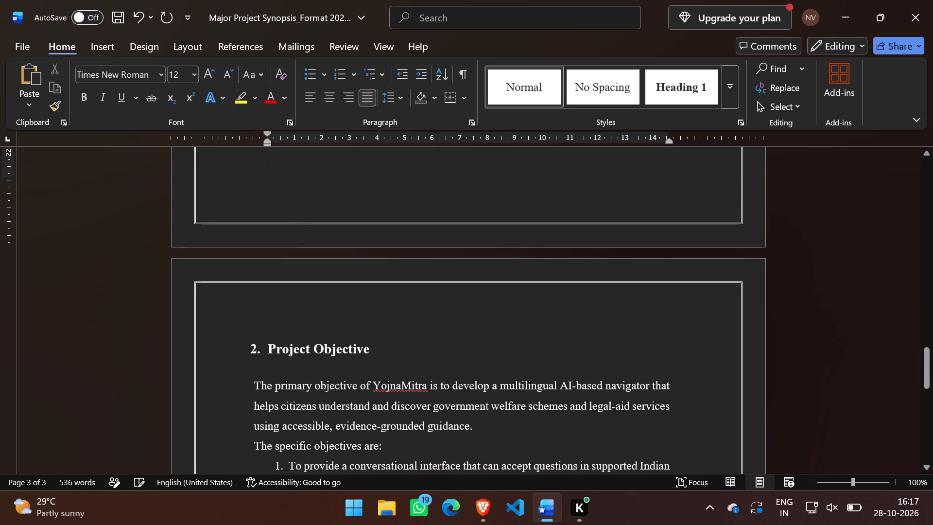
Insert an unnumbered blank line between the eighth objective and the Expected Outcome paragraph, and set its font size to 8.
scroll(328, 307, "up", 5)
scroll(328, 307, "down", 3)
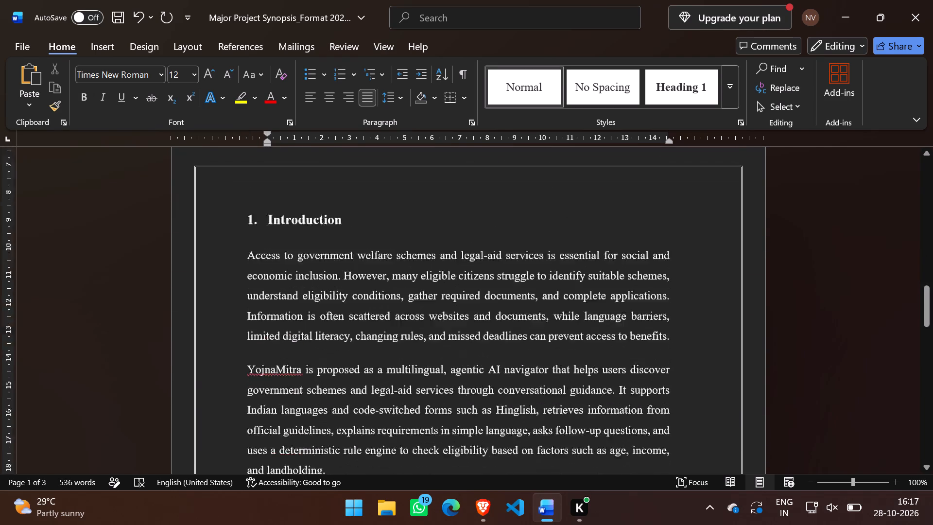
scroll(328, 307, "down", 2)
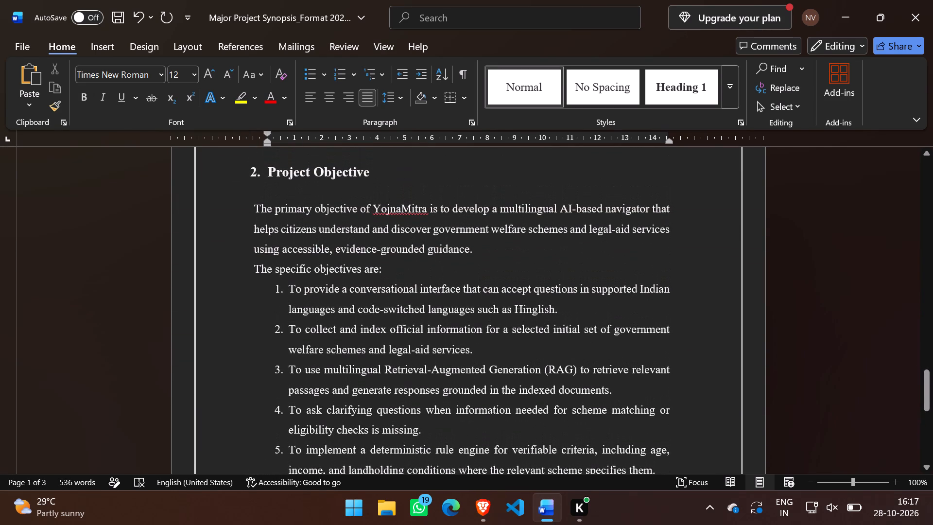
left_click(350, 376)
scroll(446, 338, "down", 3)
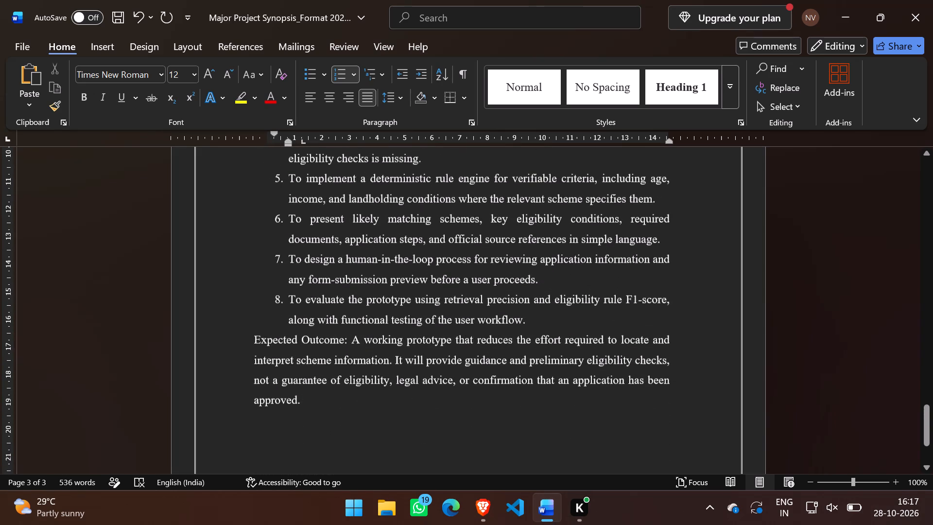
left_click(532, 320)
key("Return")
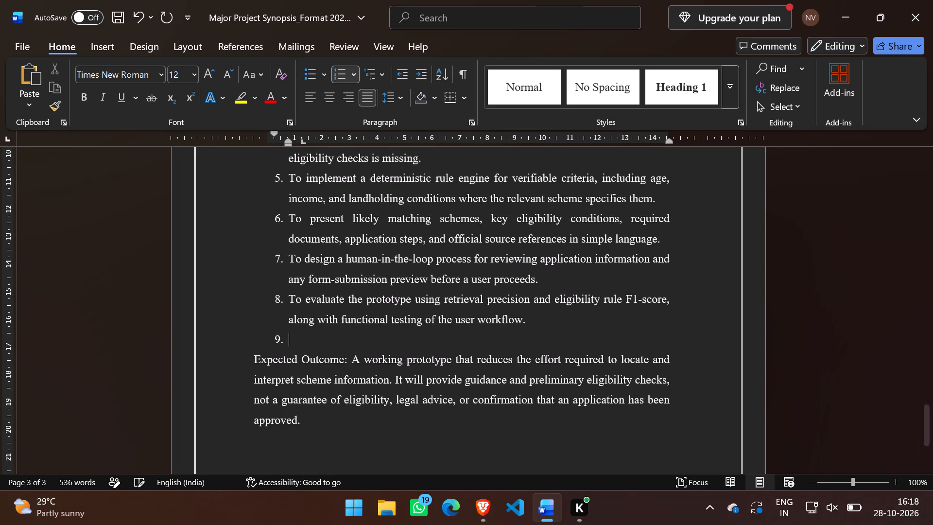
key("BackSpace")
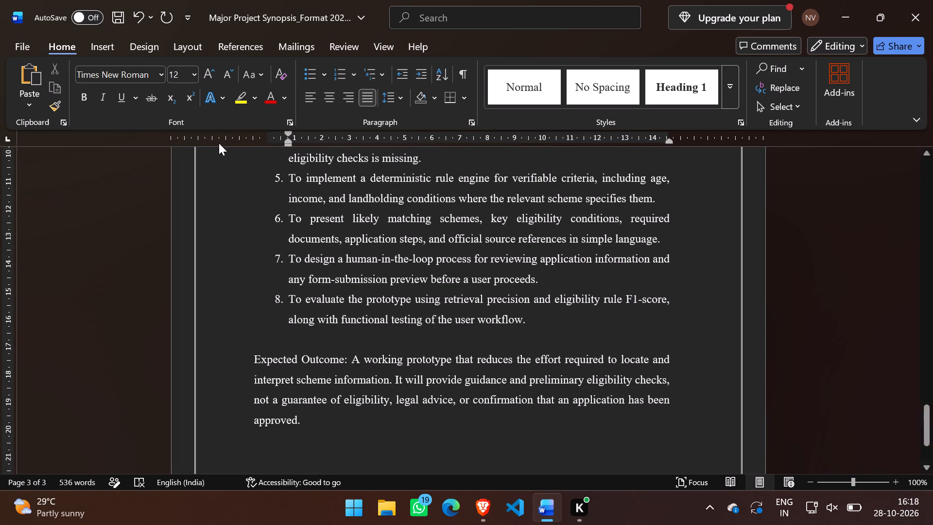
left_click(187, 73)
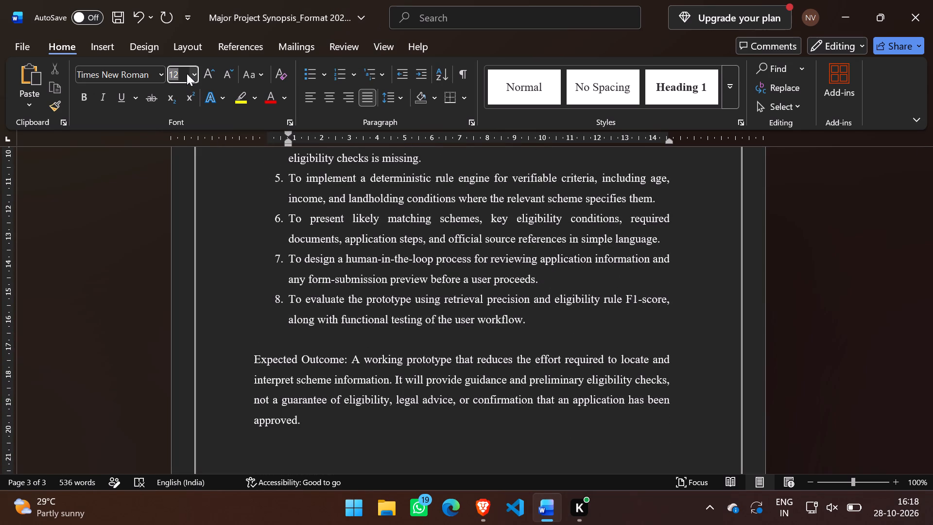
key("8")
key("Return")
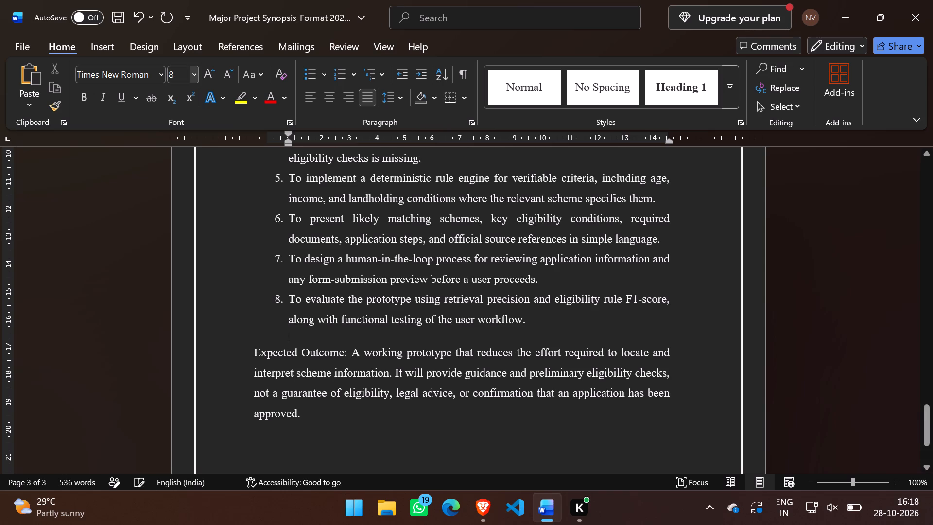
Insert a blank line above "The specific objectives are:" and set its font size to 4.
scroll(293, 213, "up", 2)
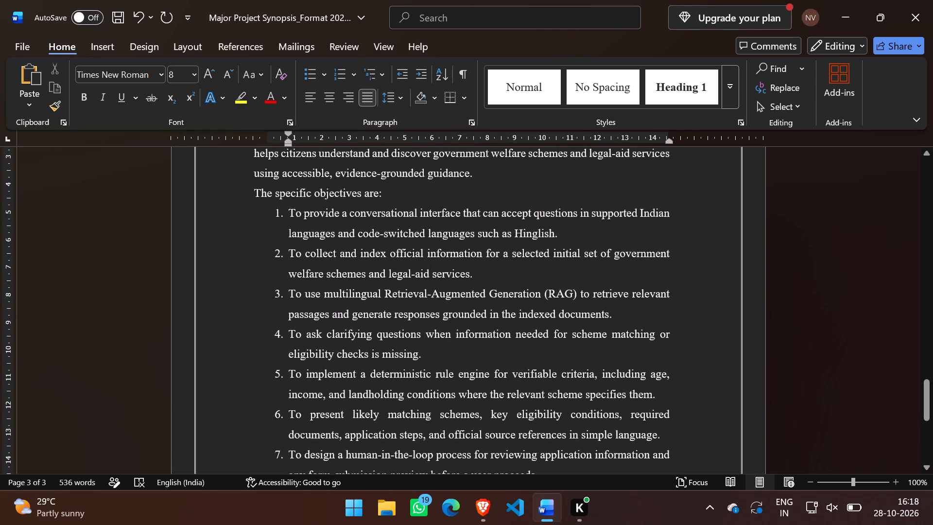
left_click(476, 176)
key("Return")
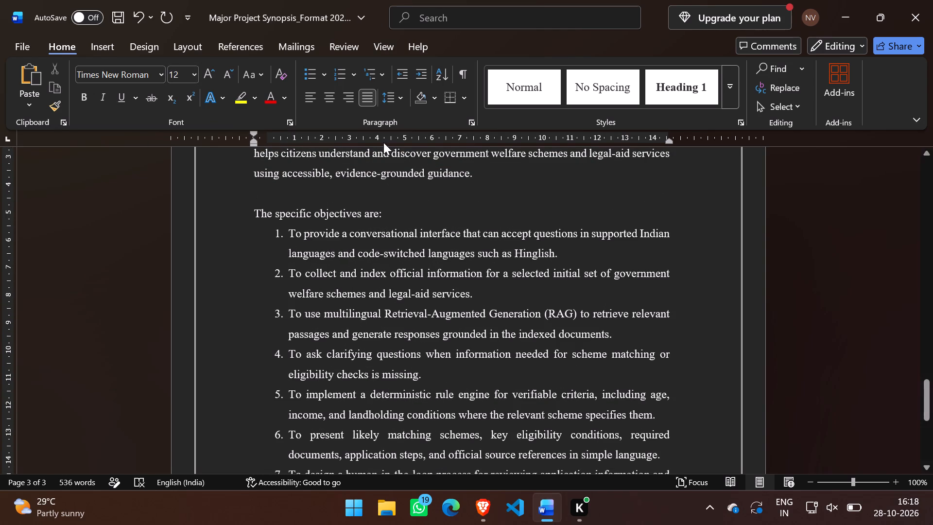
left_click(184, 73)
key("4")
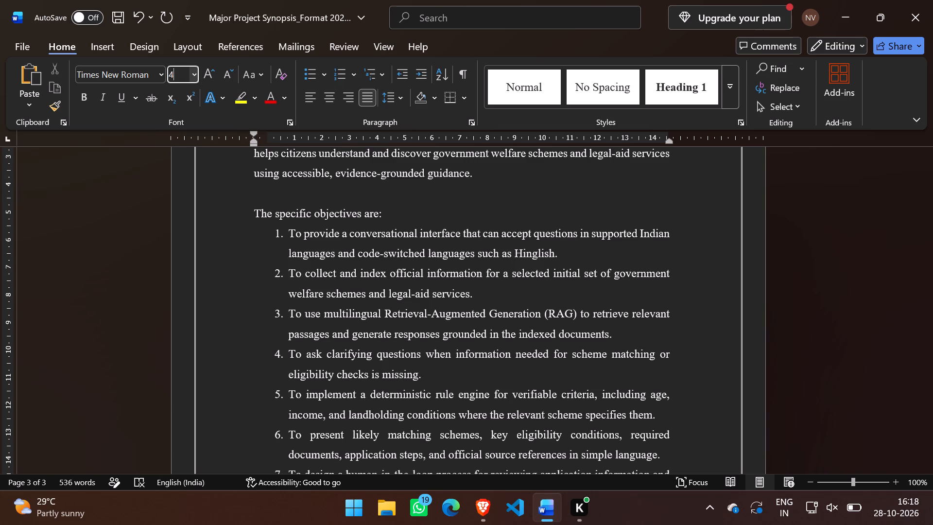
key("Return")
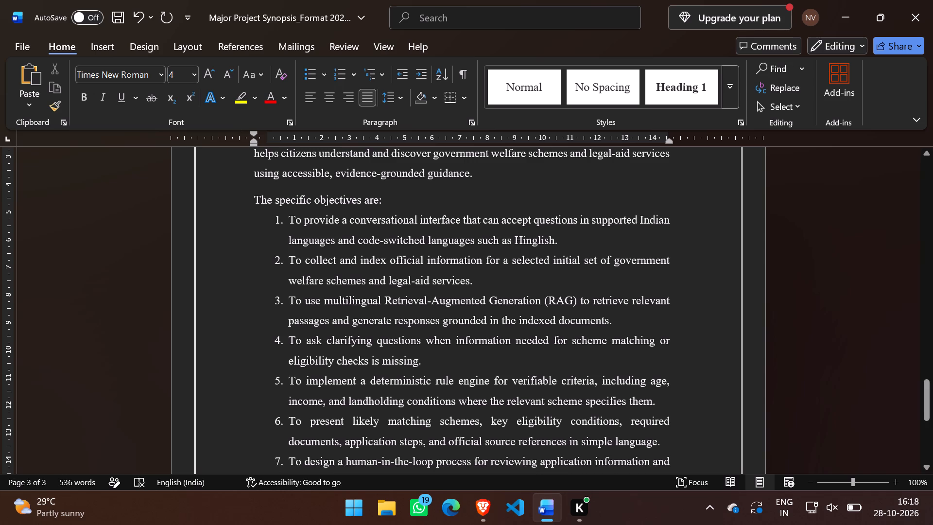
Add four blank lines below the Expected Outcome paragraph to continue onto a new page, and place the cursor one line up.
scroll(357, 271, "down", 4)
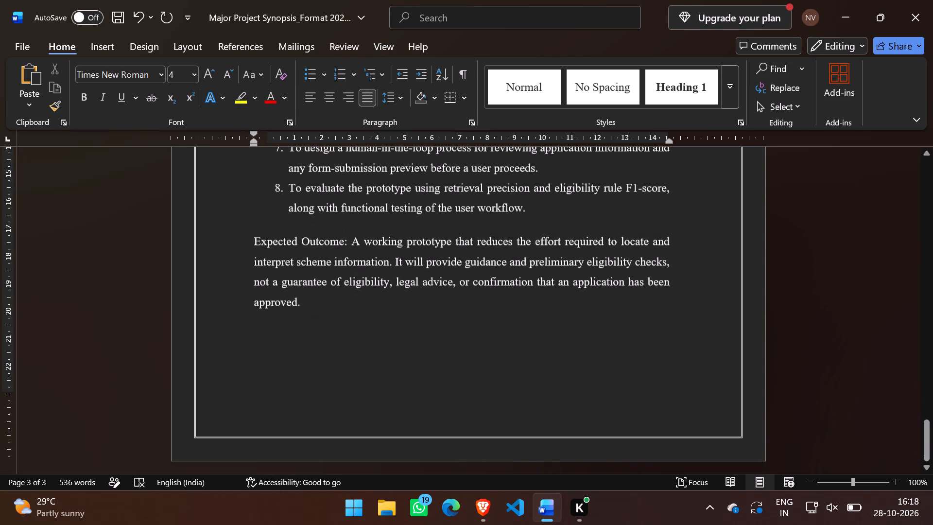
scroll(357, 271, "down", 1)
left_click(343, 391)
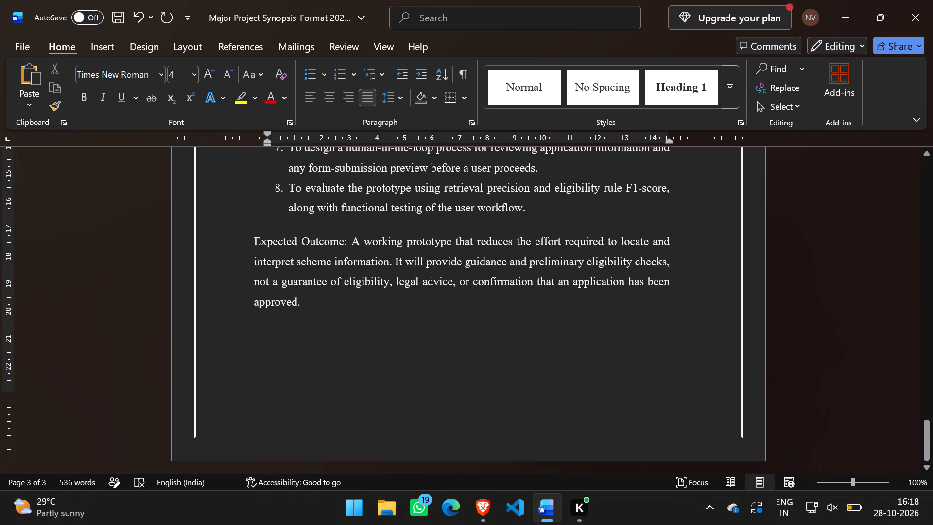
key("Return")
key("Return")
key("Return")
key("Return")
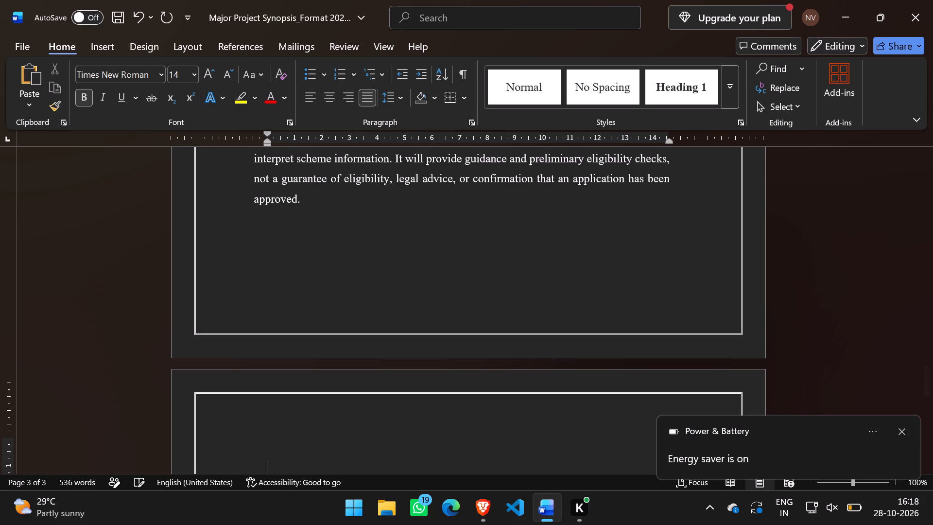
key("Up")
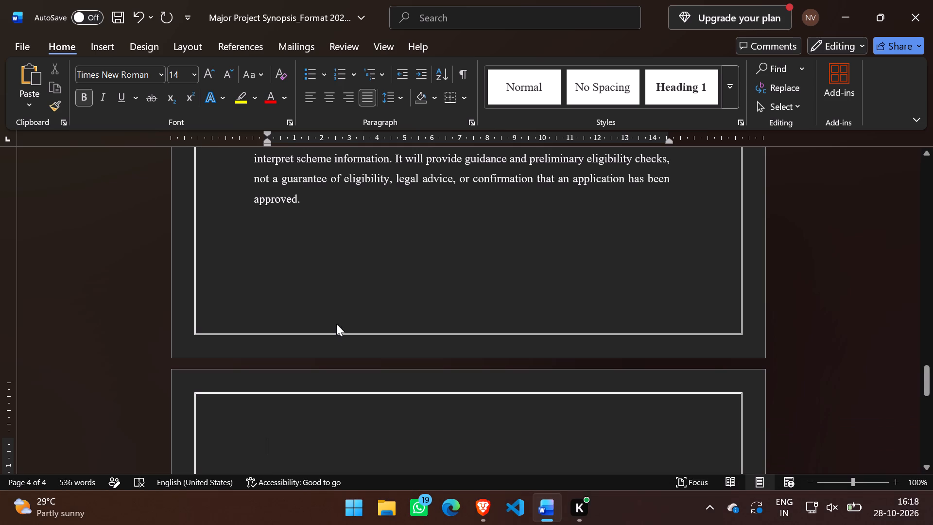
Start a numbered heading with the number 3. at the top of the new page.
scroll(336, 324, "down", 2)
scroll(341, 348, "up", 1)
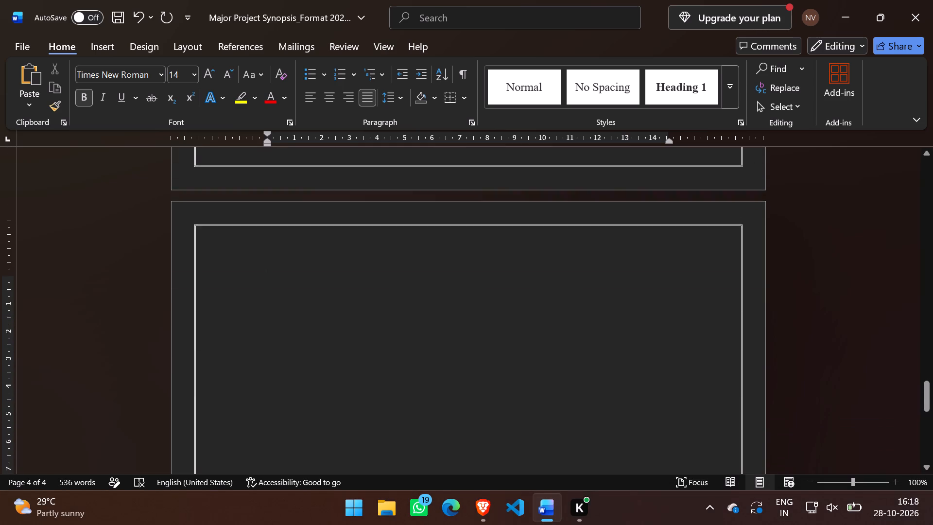
scroll(341, 348, "up", 1)
scroll(341, 348, "down", 2, "ctrl")
scroll(341, 348, "up", 1)
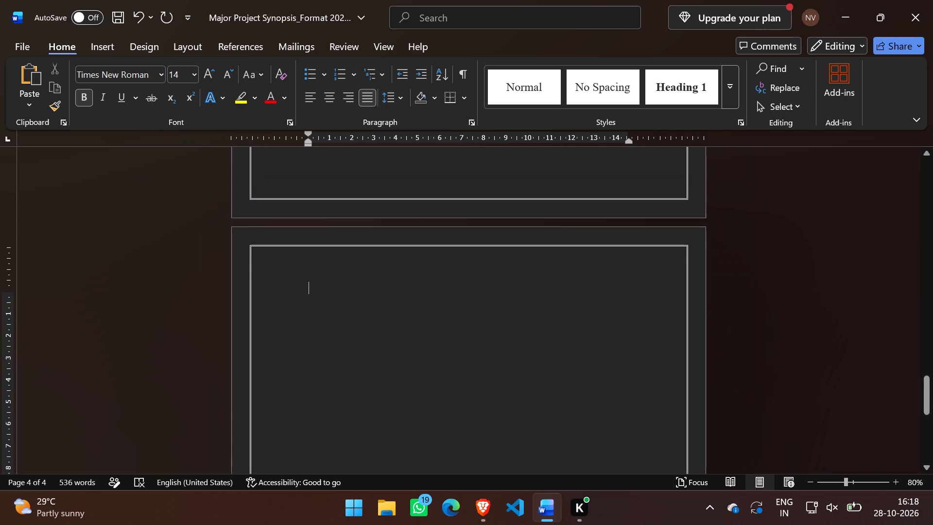
scroll(341, 348, "up", 1)
scroll(341, 348, "up", 2, "ctrl")
scroll(341, 348, "down", 1)
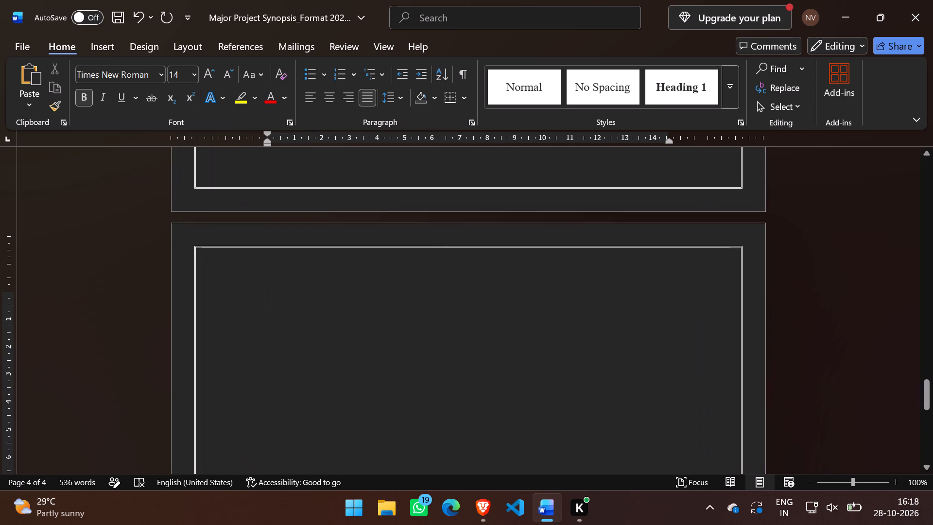
scroll(341, 348, "down", 1)
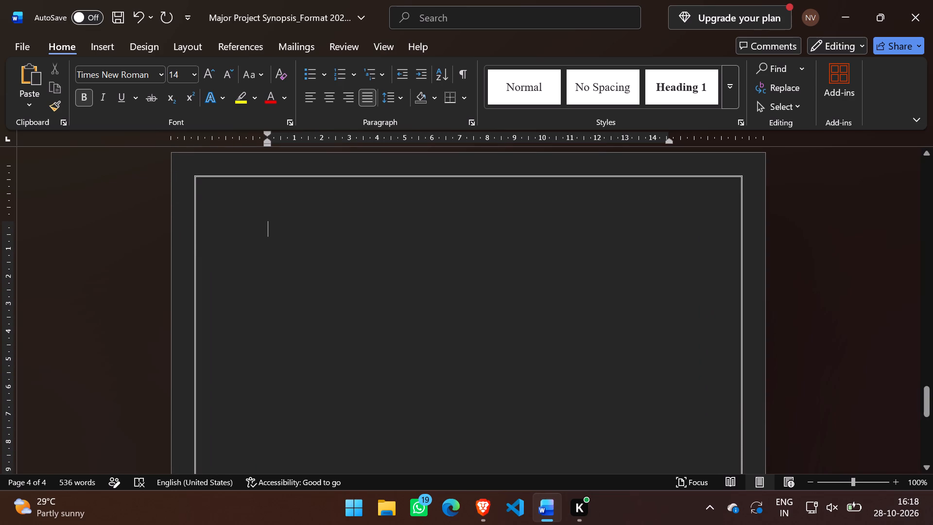
type("3.")
key("space")
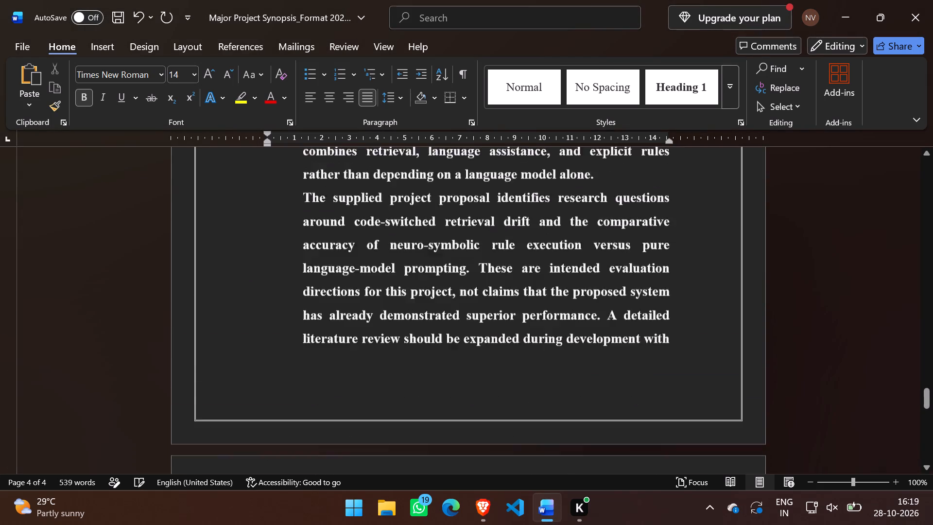
scroll(363, 303, "up", 5)
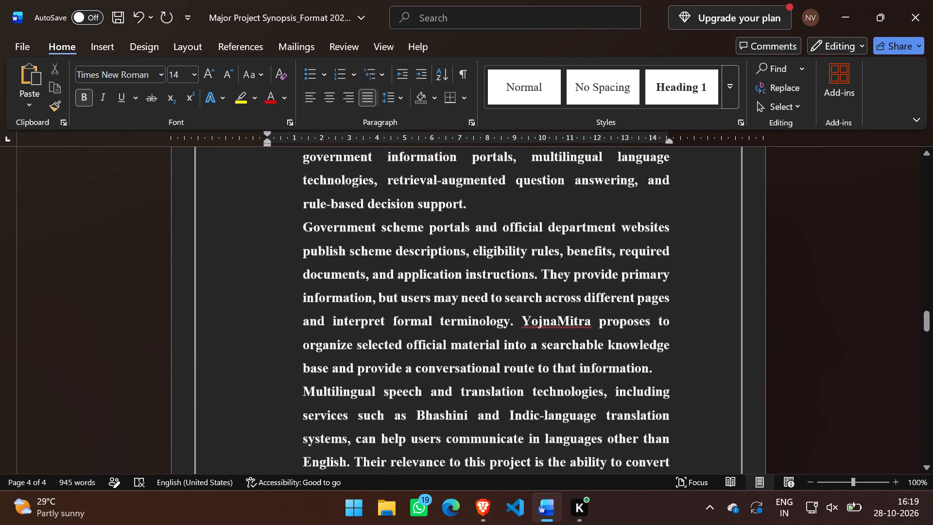
scroll(363, 303, "up", 1)
scroll(363, 303, "down", 1)
left_click(302, 358)
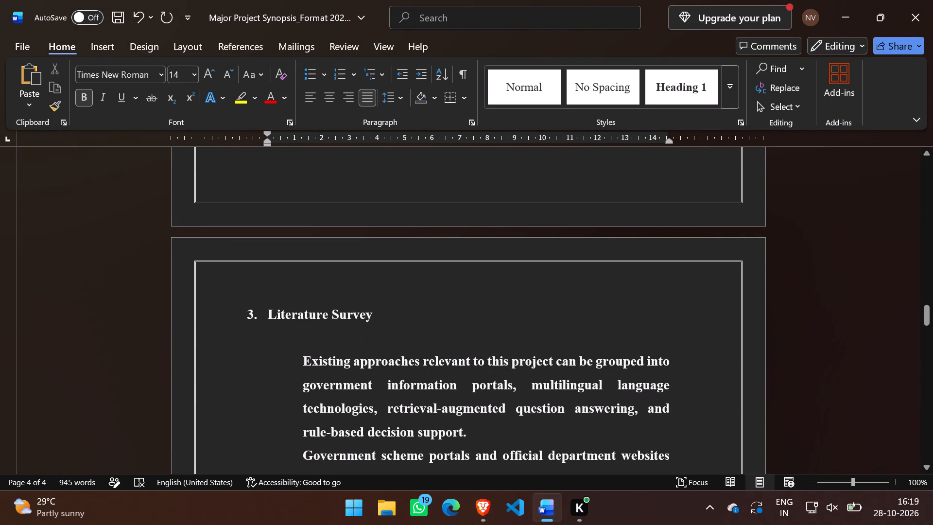
left_click_drag(304, 362, 461, 524)
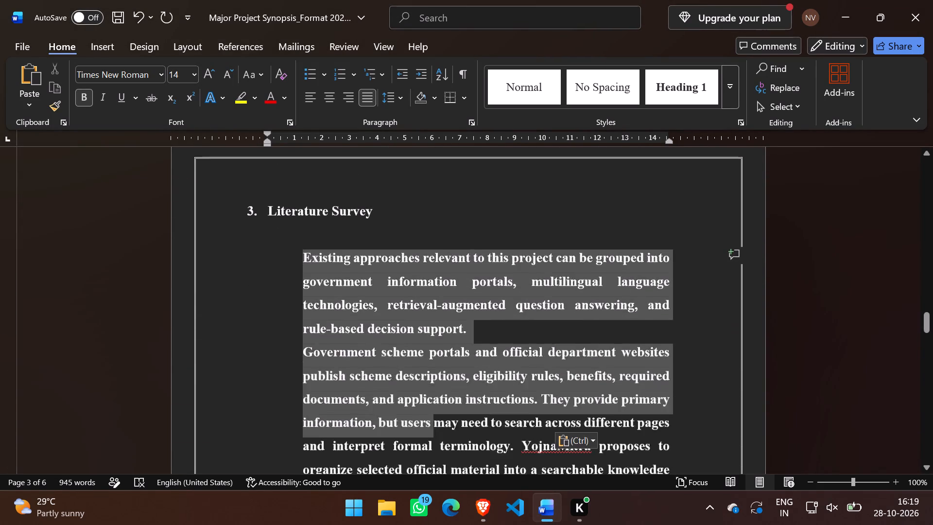
left_click_drag(461, 524, 538, 305)
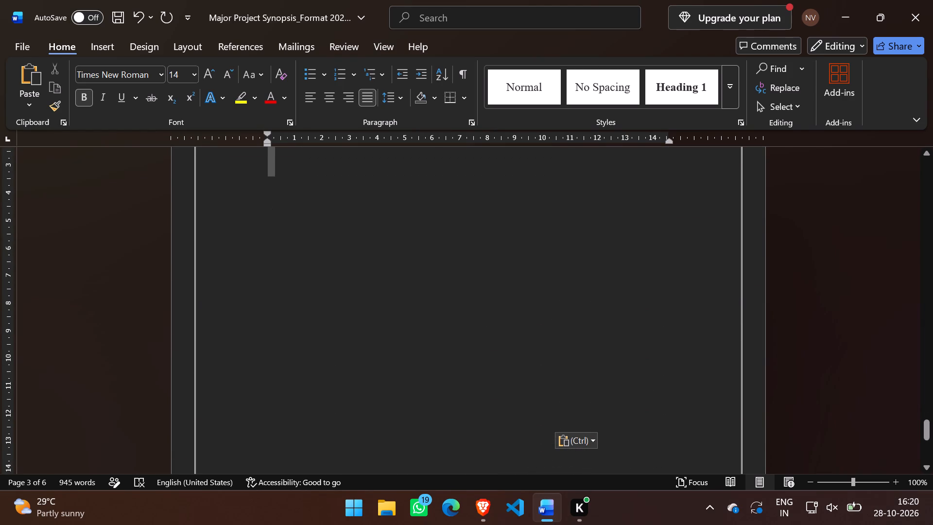
left_click_drag(538, 305, 495, 153)
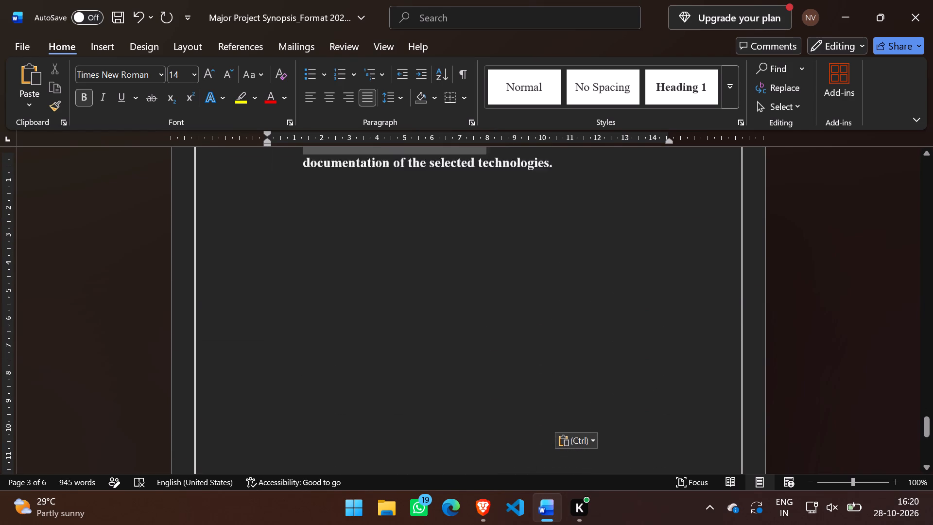
left_click_drag(495, 153, 553, 191)
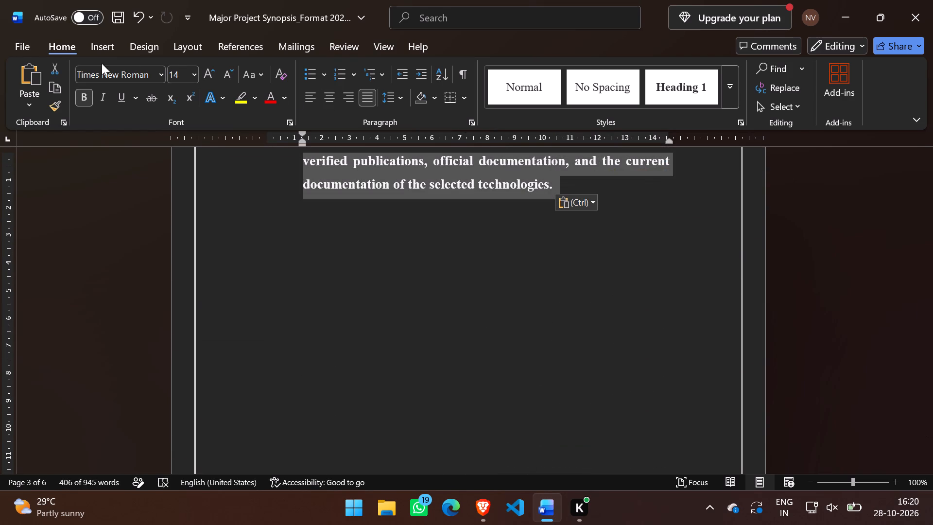
left_click(83, 96)
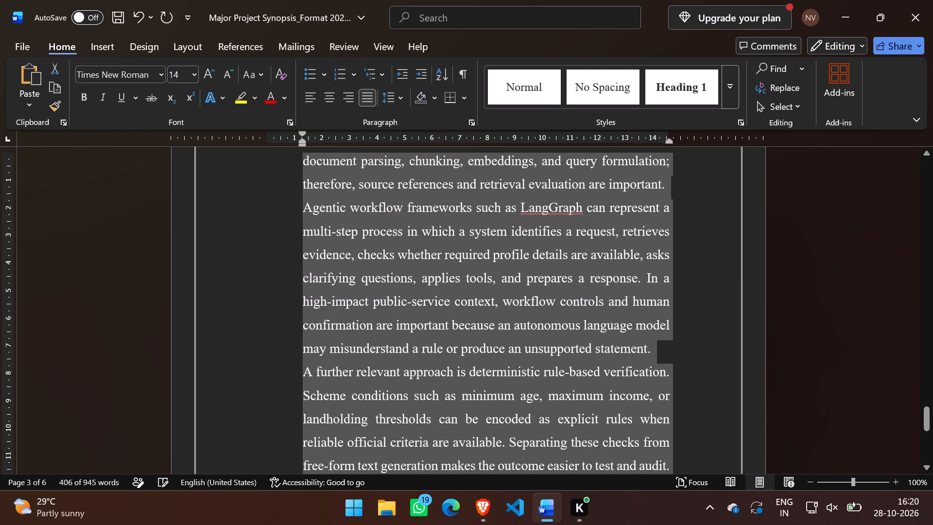
left_click(179, 72)
type("12")
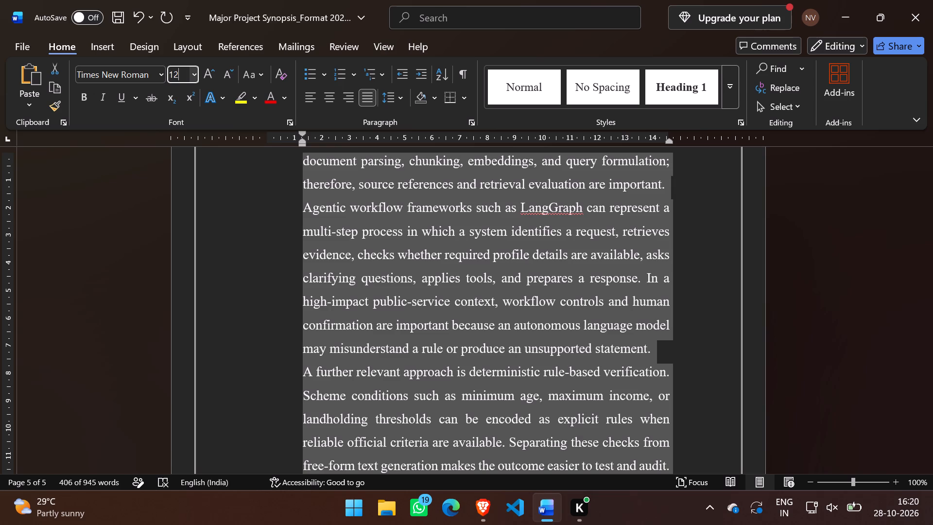
key("Return")
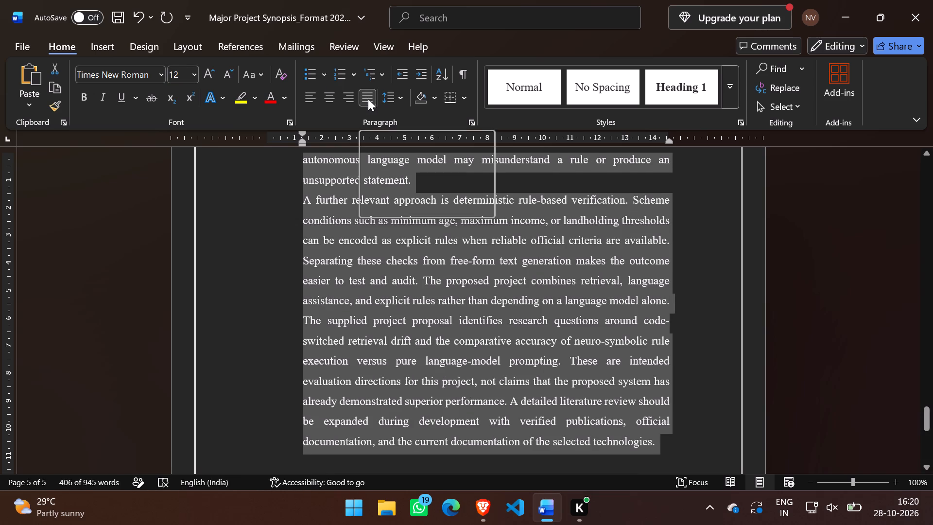
Apply justified alignment and 1.5 line spacing to the selected Literature Survey body paragraphs.
left_click(368, 99)
left_click(368, 99)
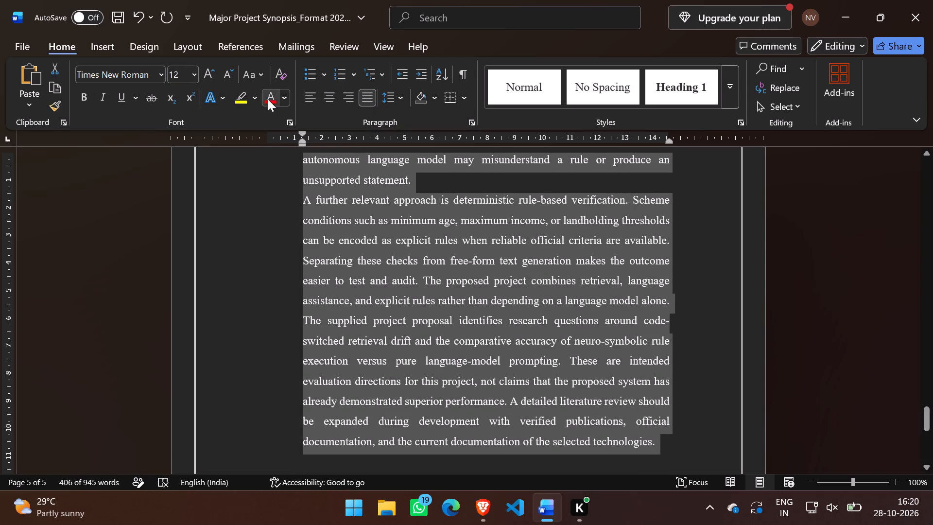
left_click(398, 98)
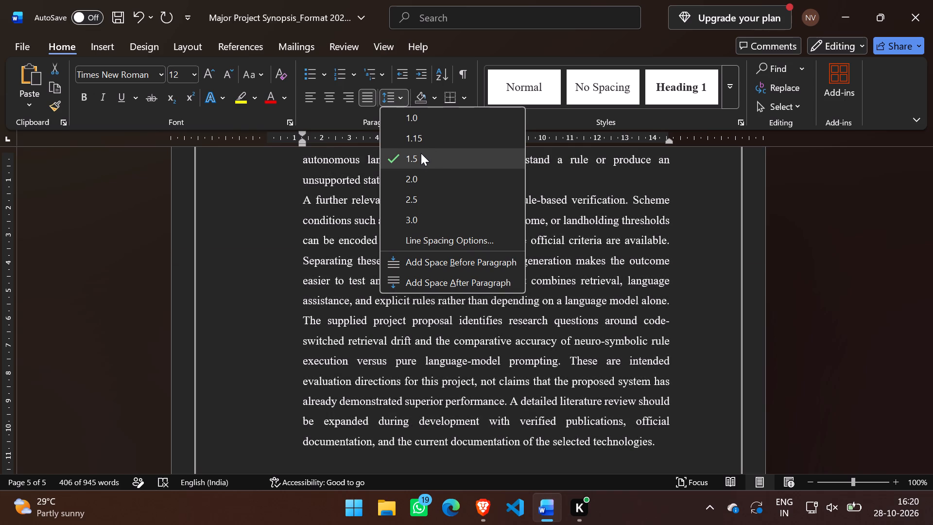
left_click(418, 156)
Move the left indent of the selected Literature Survey body paragraphs outward so their text lines up with the heading's number 3.
scroll(407, 286, "up", 1)
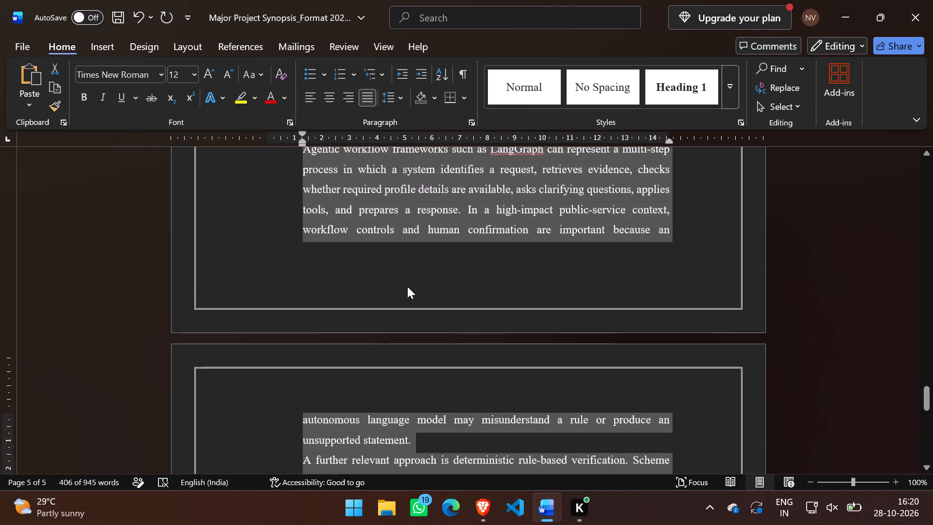
scroll(407, 286, "up", 3)
scroll(407, 286, "down", 1)
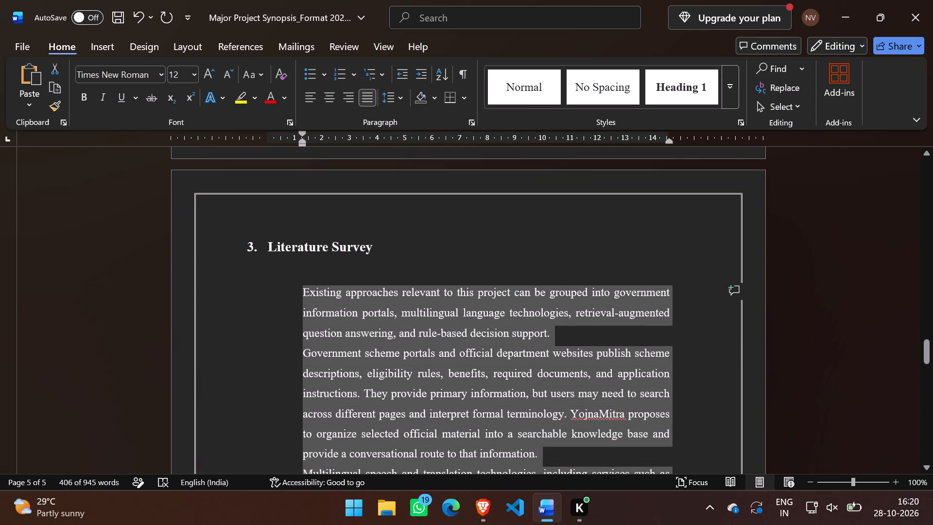
left_click_drag(300, 144, 284, 144)
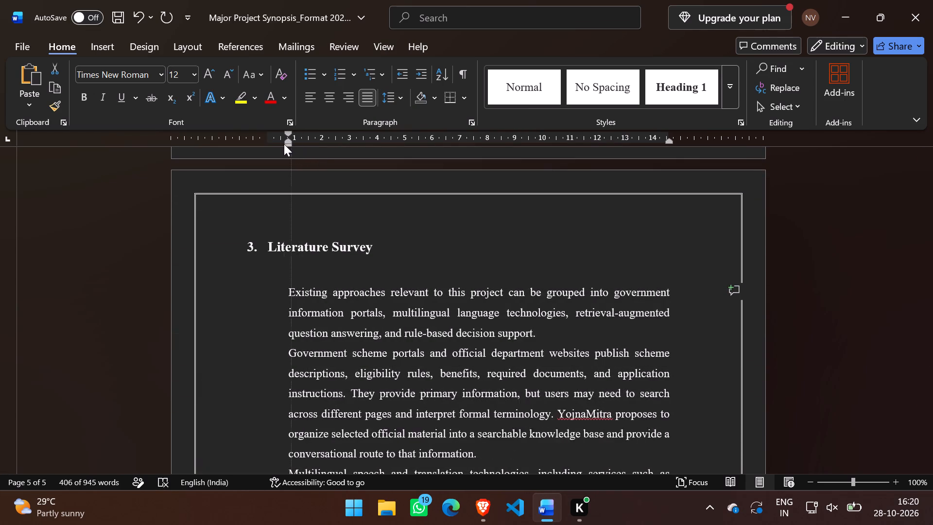
left_click_drag(284, 144, 249, 142)
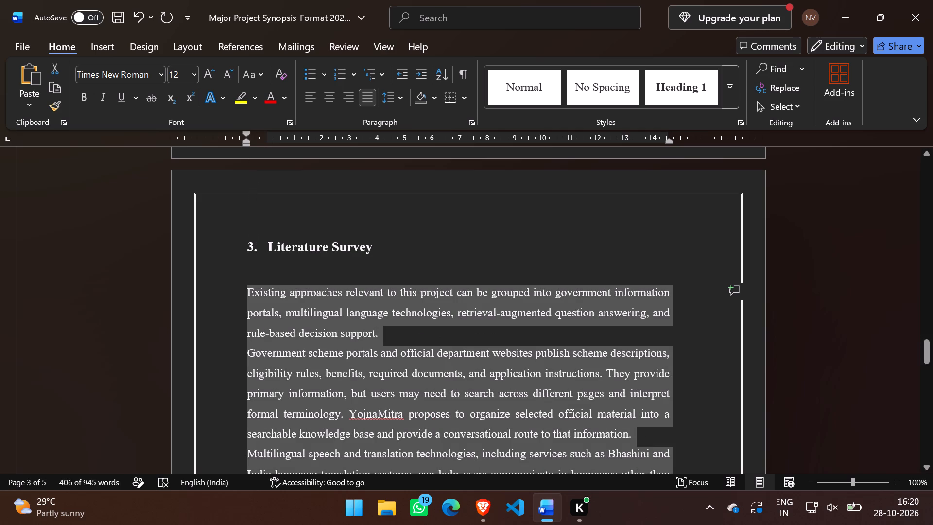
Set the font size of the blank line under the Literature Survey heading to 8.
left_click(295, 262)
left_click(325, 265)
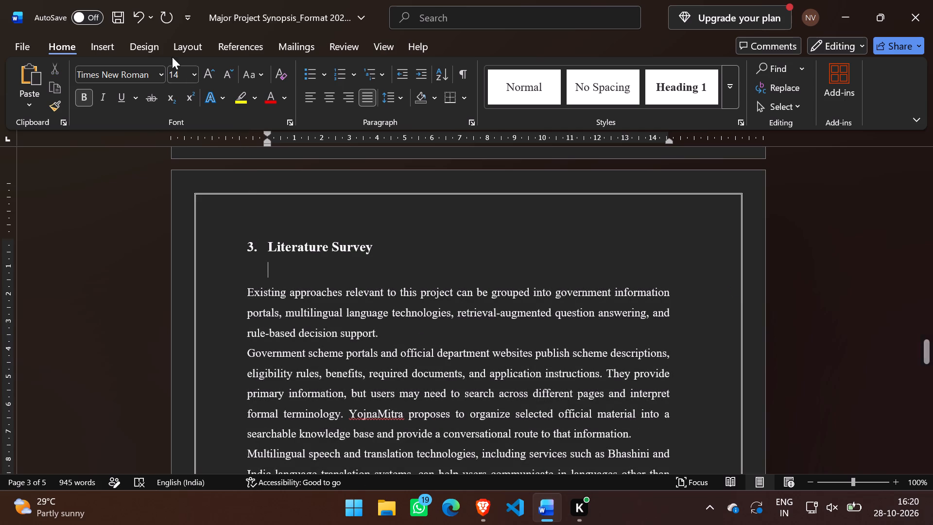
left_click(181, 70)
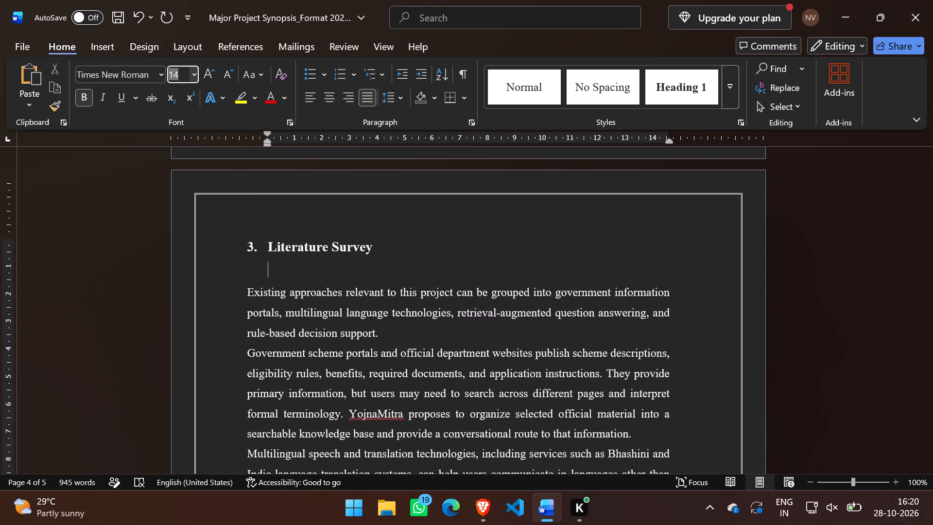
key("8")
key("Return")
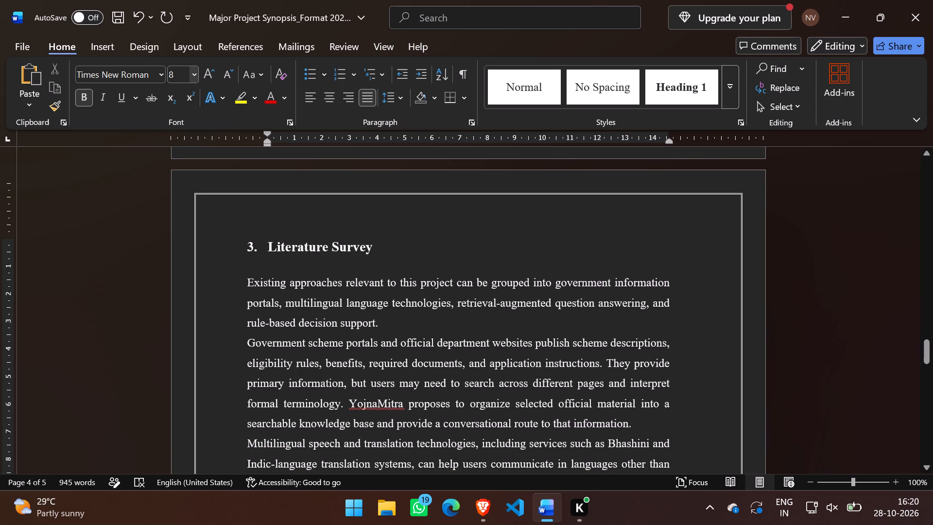
Check the blank line under the Project Objective heading for comparison, and set the blank line under the Literature Survey heading to size 12.
scroll(258, 228, "up", 5)
left_click(258, 228)
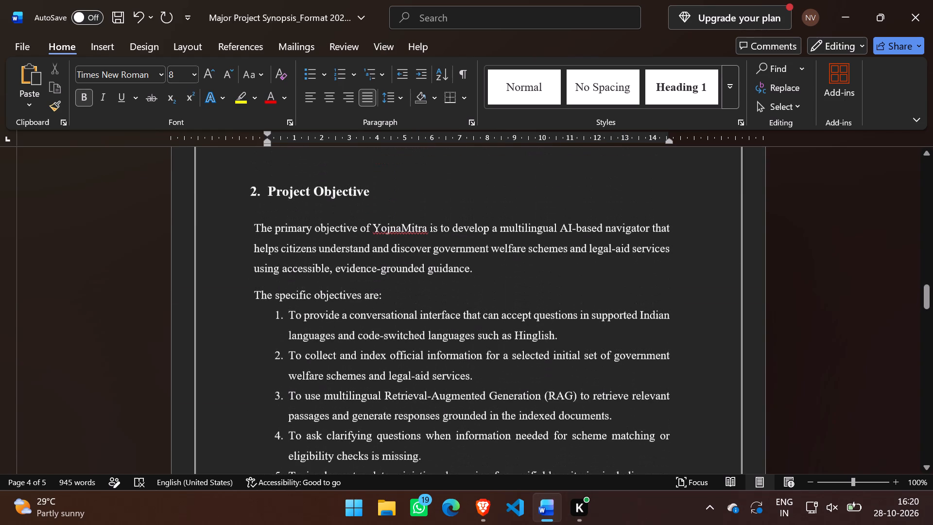
left_click(304, 215)
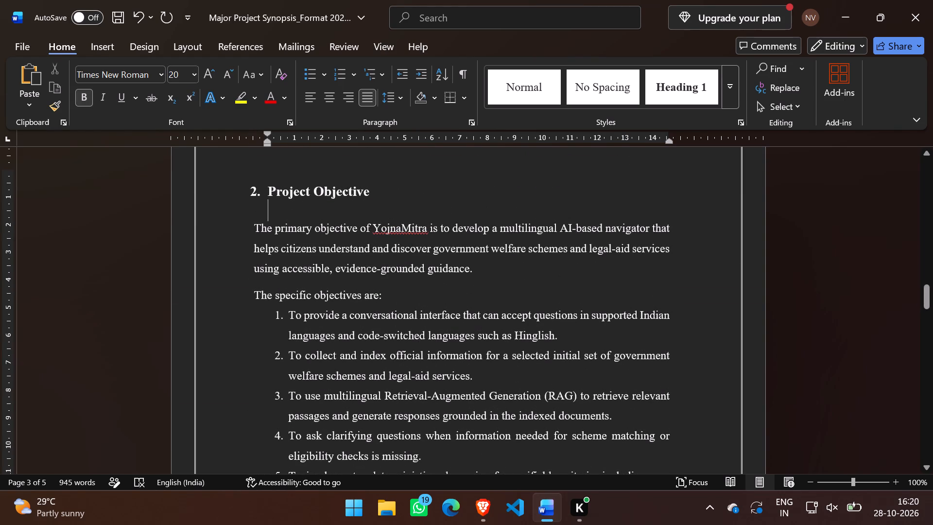
scroll(304, 215, "down", 4)
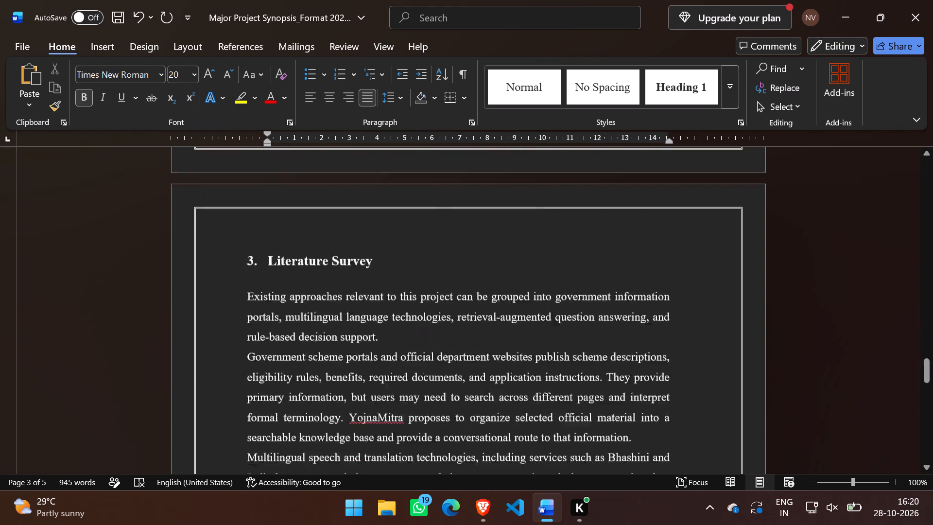
scroll(304, 215, "down", 2)
scroll(304, 215, "up", 3)
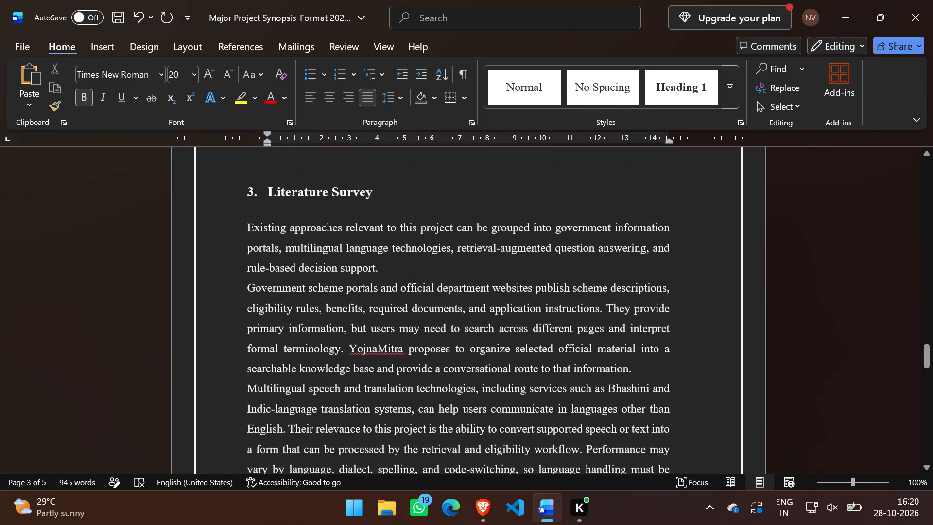
left_click(296, 213)
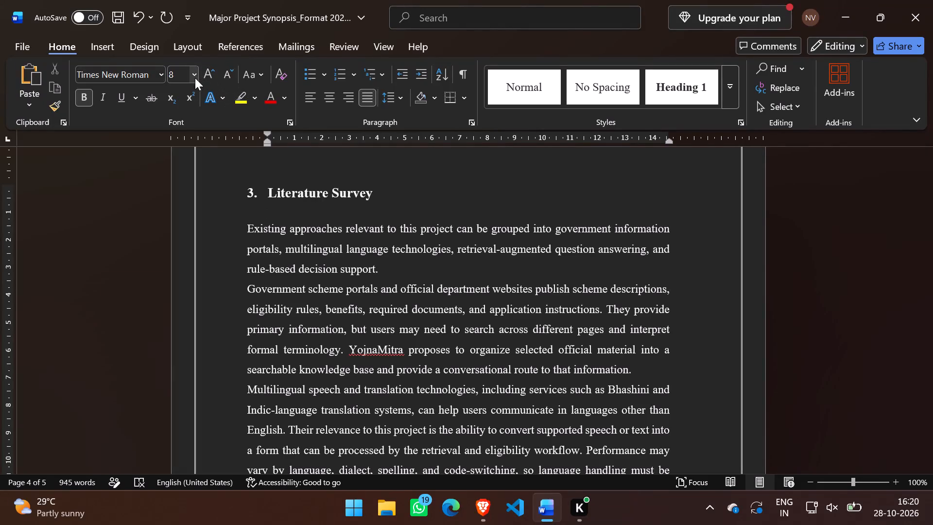
left_click(178, 76)
type("12")
key("Return")
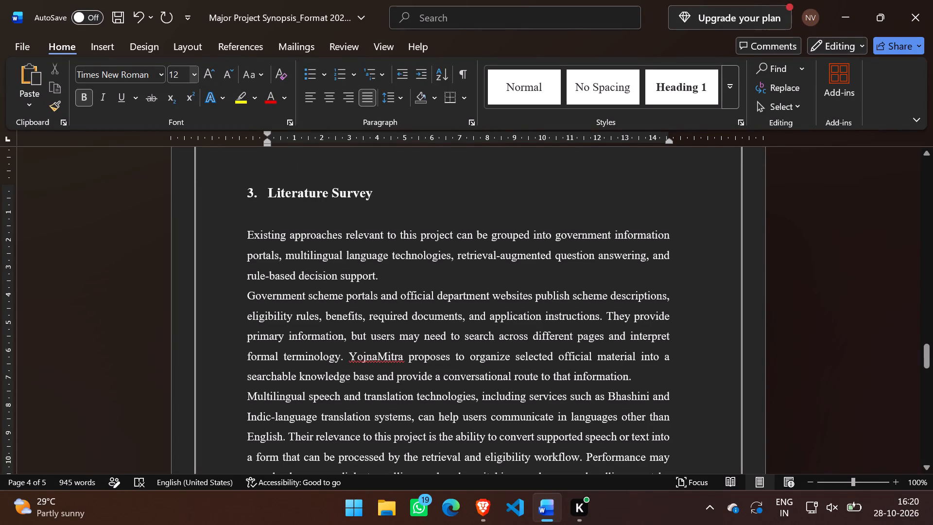
Compare the heading position and spacing of the Literature Survey section with the Project Objective section.
scroll(178, 76, "up", 3)
left_click(442, 208)
scroll(442, 208, "up", 5)
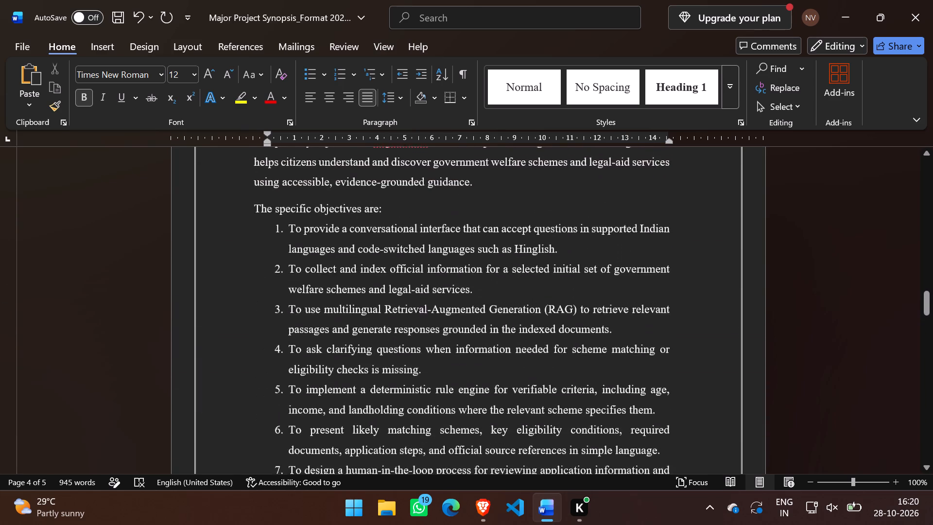
scroll(442, 208, "down", 1)
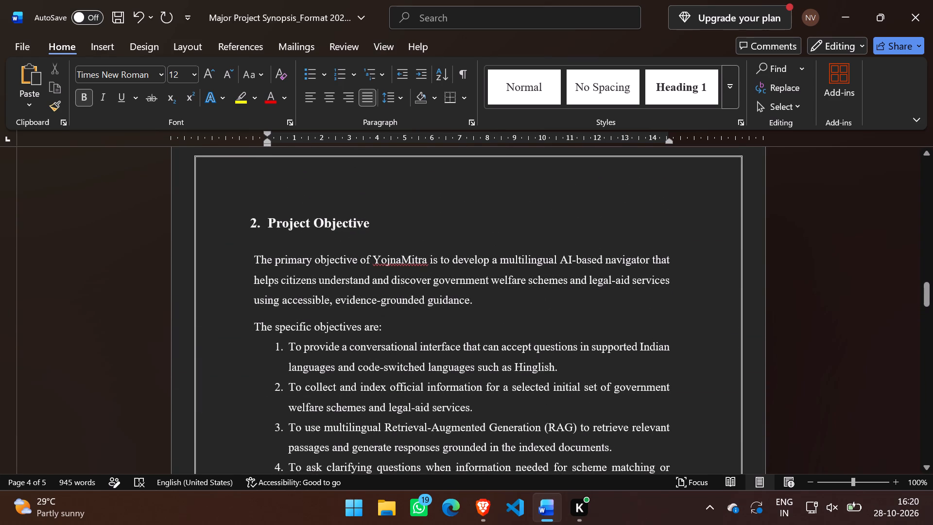
scroll(442, 208, "down", 2)
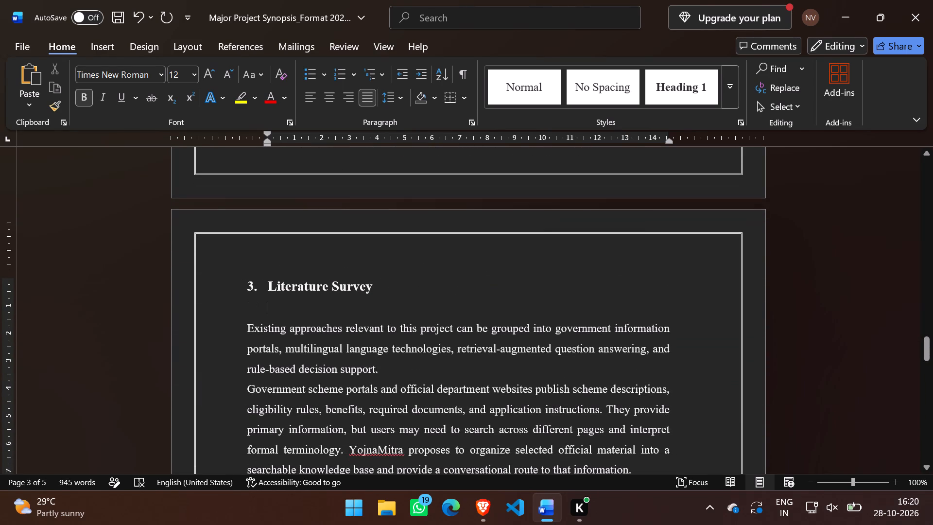
left_click(268, 285)
Add blank lines after the last Literature Survey paragraph until the insertion point reaches the start of a new page.
scroll(371, 347, "down", 4)
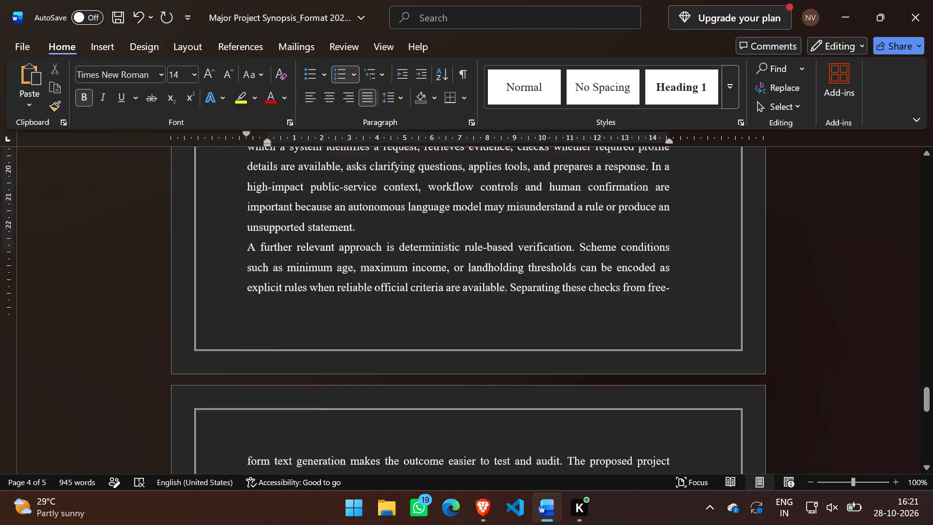
scroll(371, 347, "down", 7)
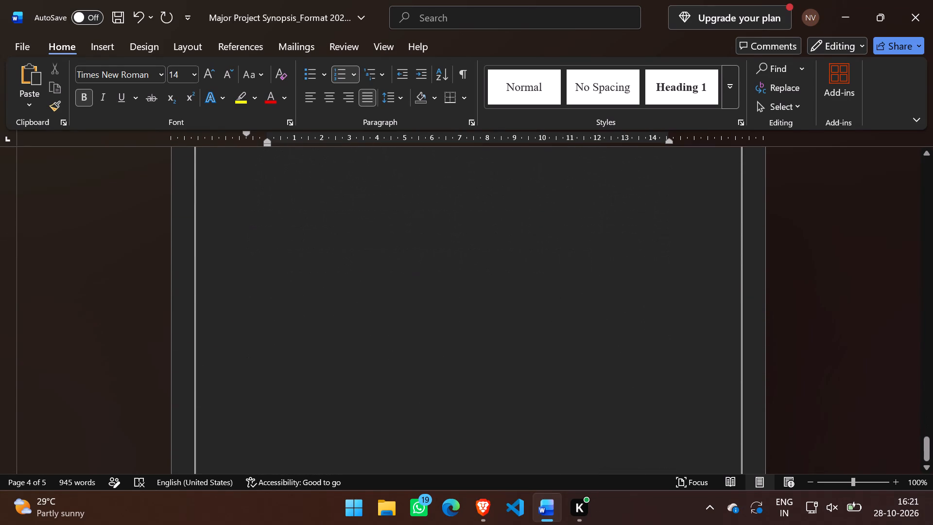
scroll(371, 347, "down", 3)
left_click(367, 401)
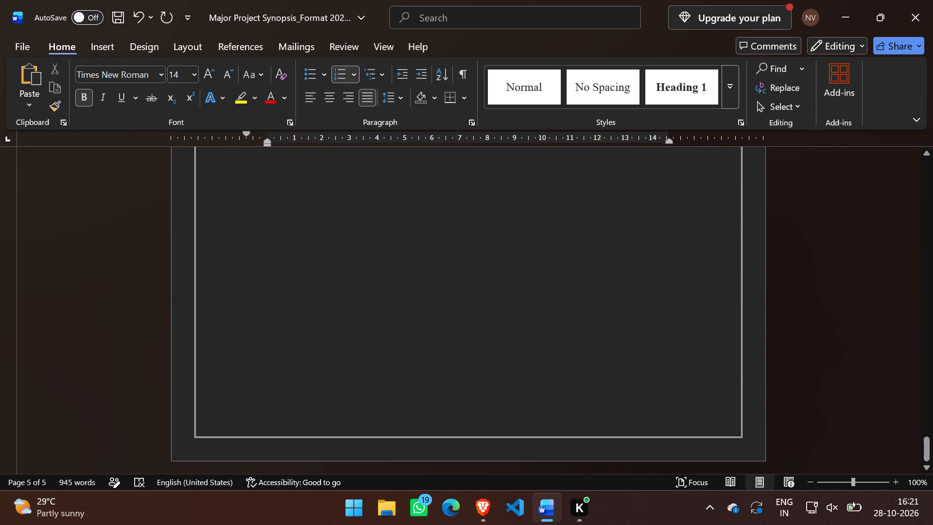
scroll(389, 414, "up", 2)
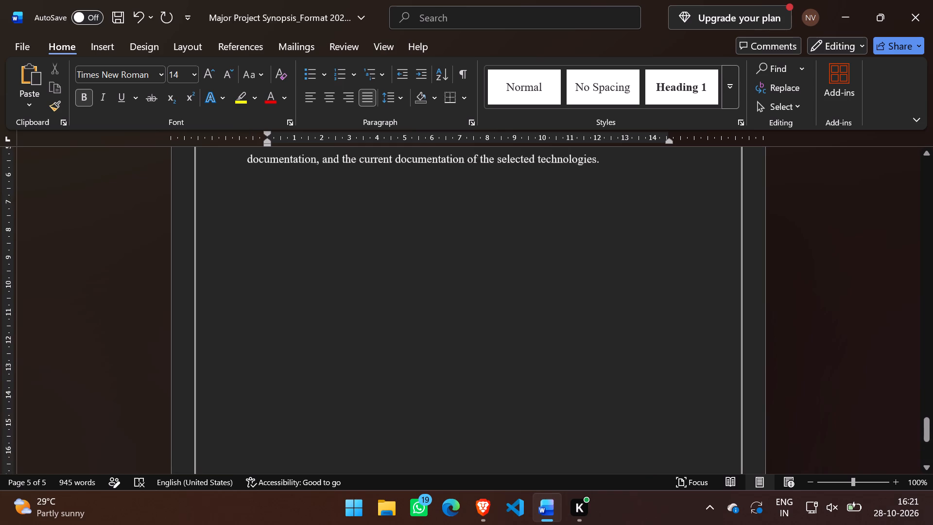
scroll(389, 414, "up", 1)
key("Return")
key("Return")
key("Return")
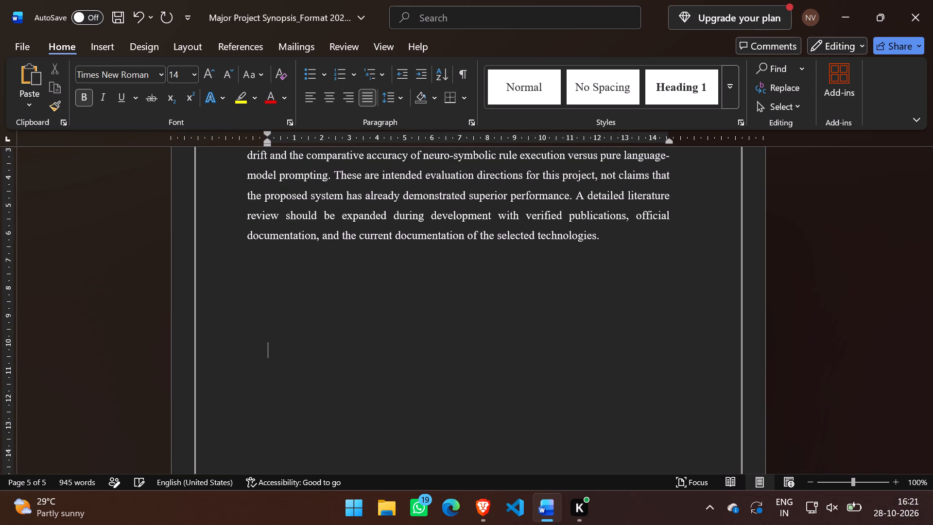
key("Return")
key("Return")
key("Return")
key("Return")
key("Return")
key("Return")
key("Return")
key("Return")
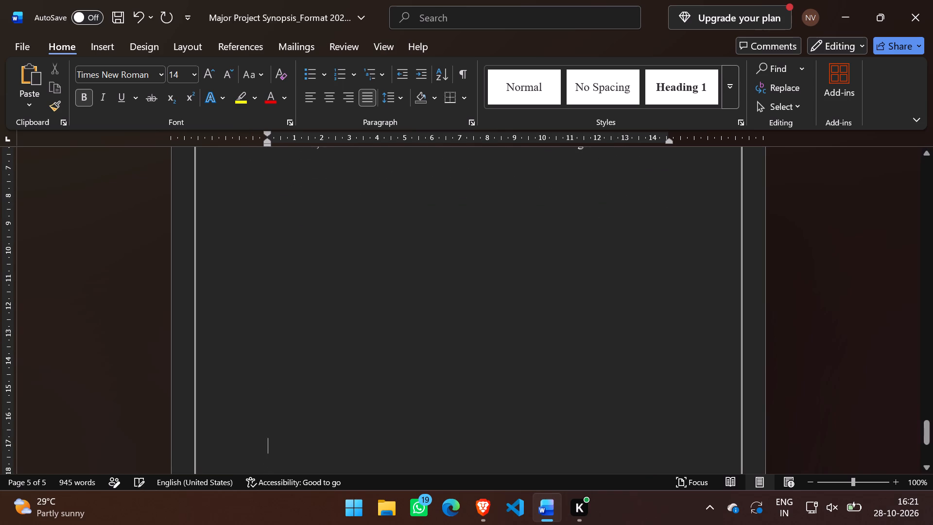
key("Return")
key("Return")
key("Return")
key("Return")
key("Return")
key("Return")
key("Return")
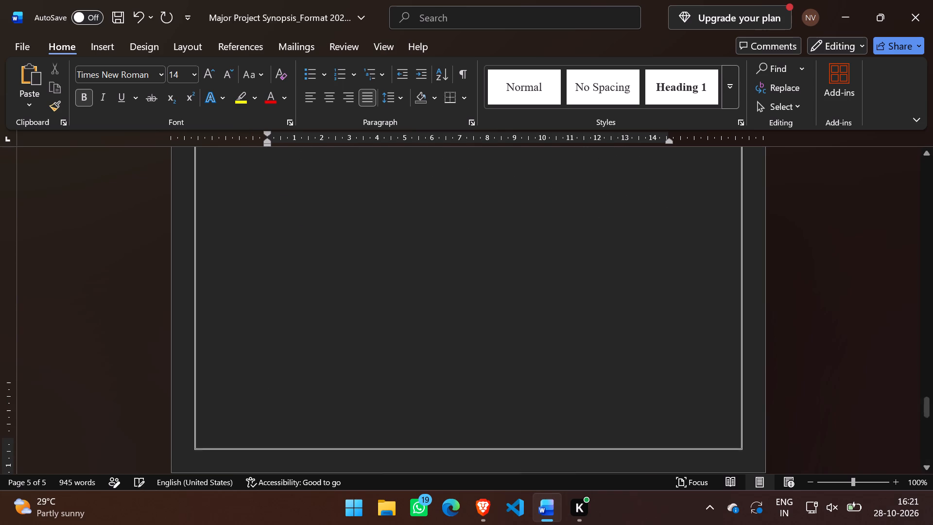
key("Return")
key("Up")
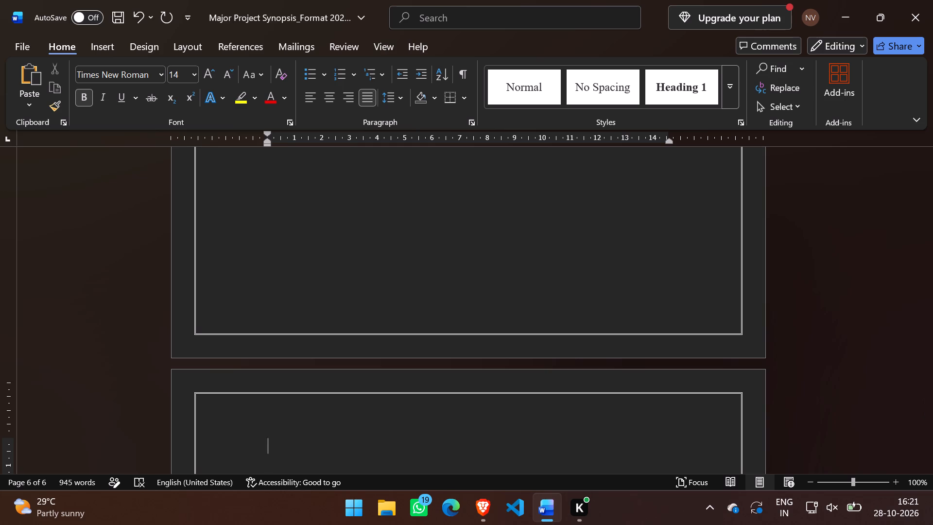
type("4.")
key("space")
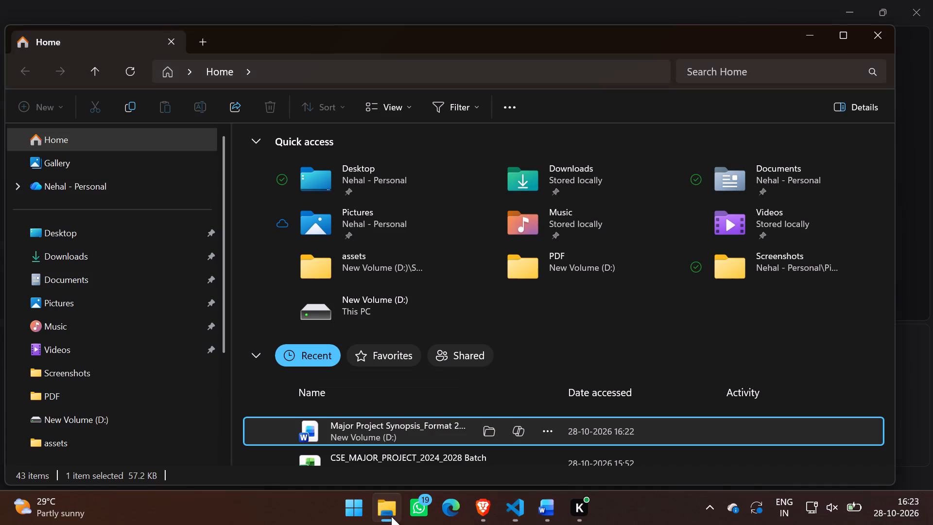
left_click(412, 511)
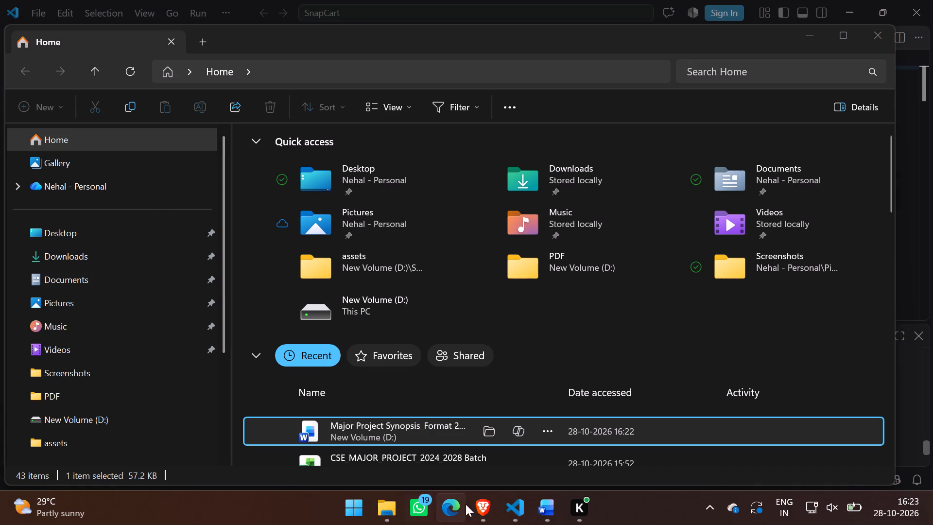
left_click(414, 505)
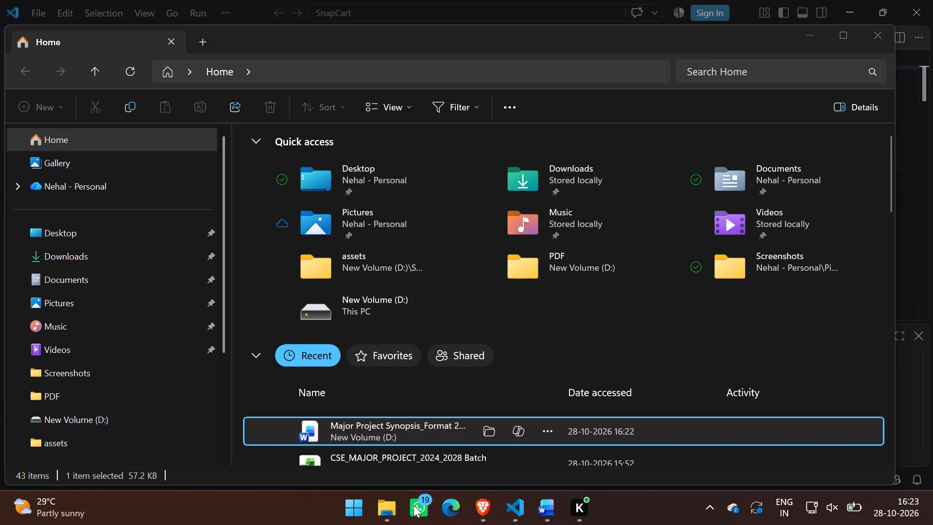
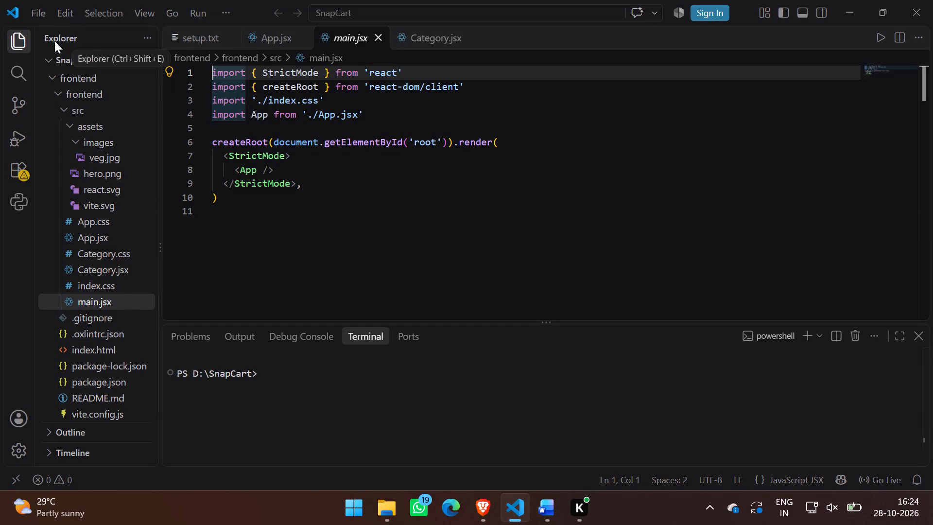
Open the GEN-AI folder from drive D: in place of the SnapCart project.
left_click(36, 17)
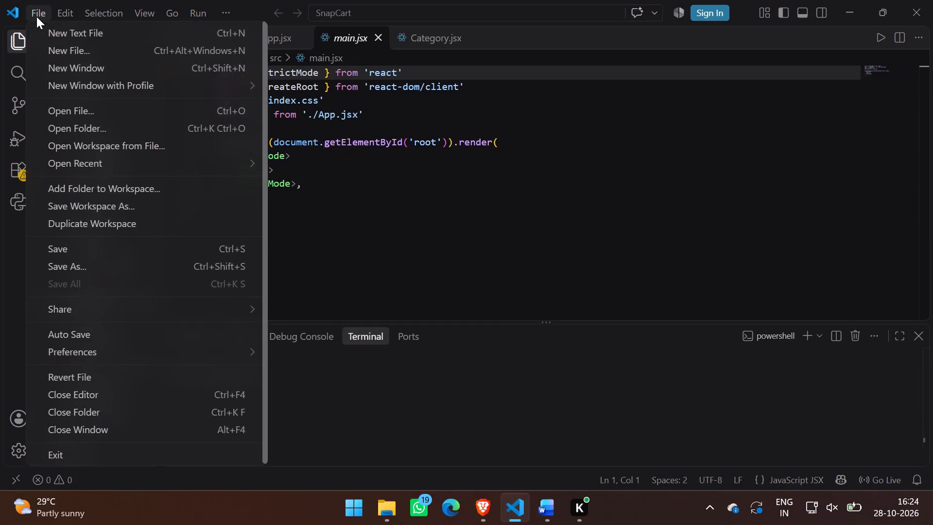
left_click(97, 129)
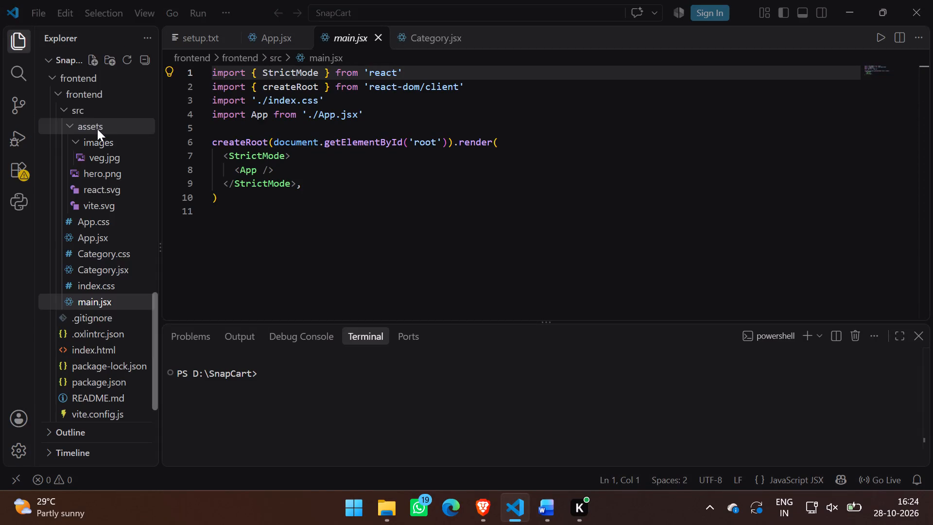
left_click(183, 227)
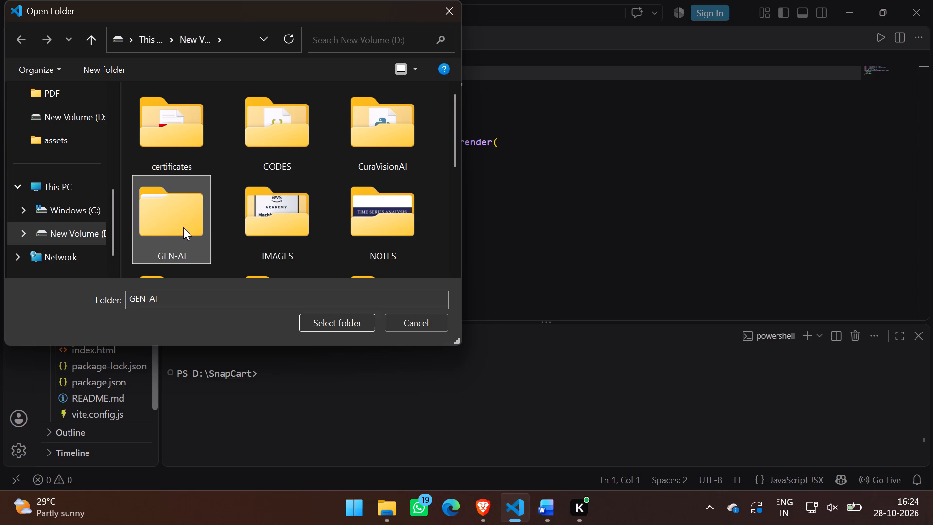
left_click(330, 318)
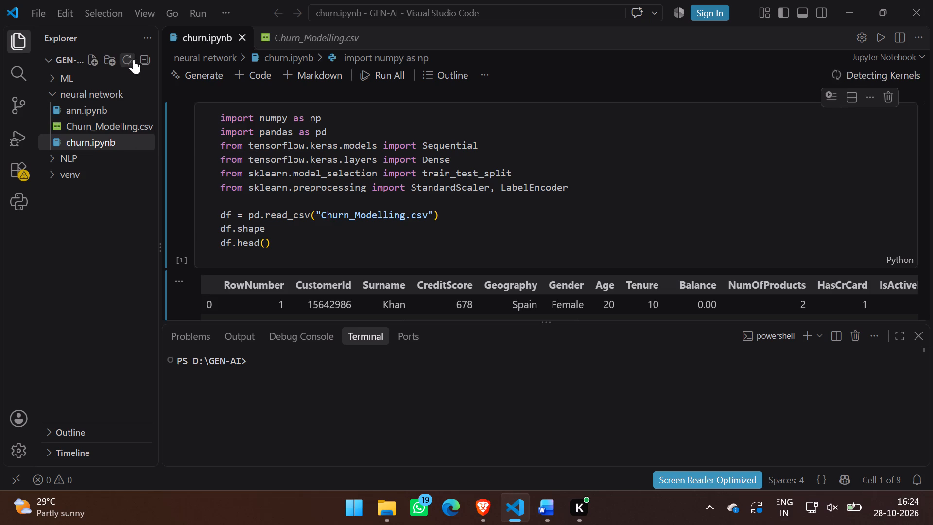
Create a new notebook named cnn.ipynb in the neural network folder.
left_click(78, 99)
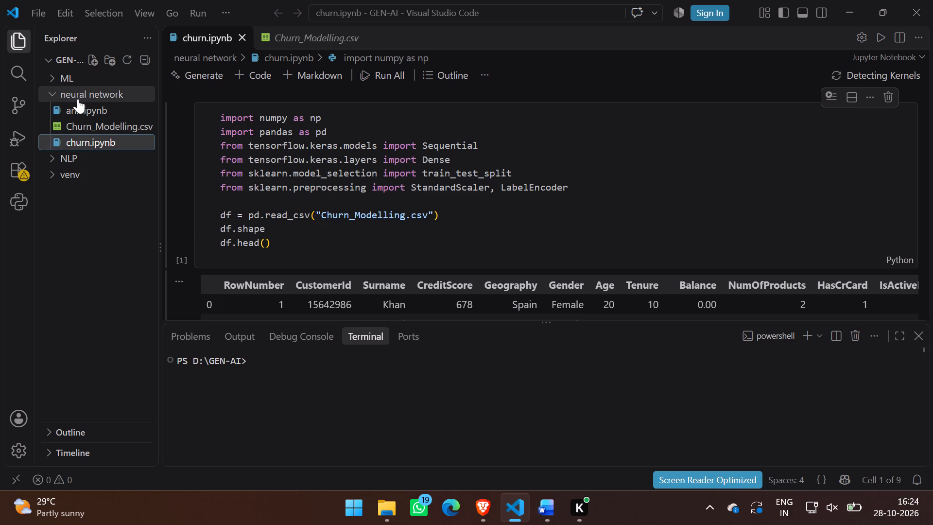
left_click(94, 58)
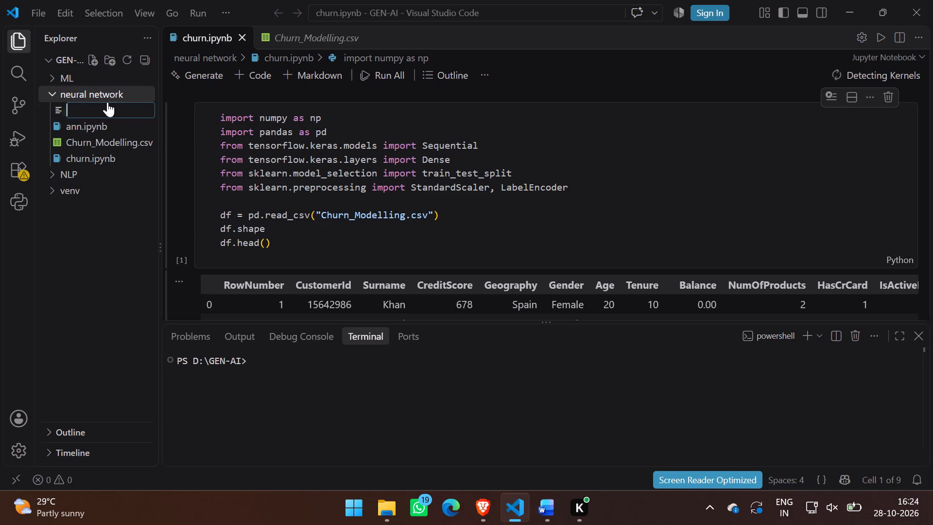
type("cnn.ipynb")
key("Return")
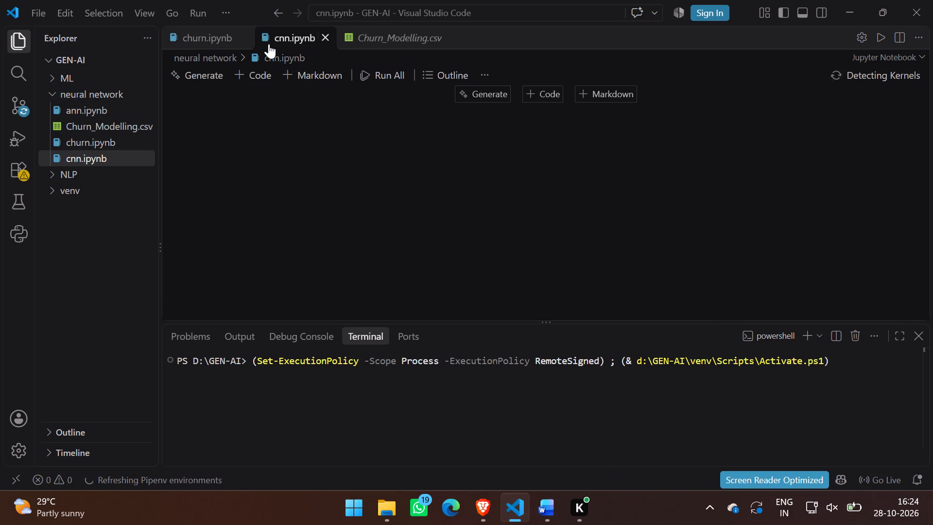
Close the churn.ipynb and Churn_Modelling.csv files, keeping the new notebook open.
left_click(242, 39)
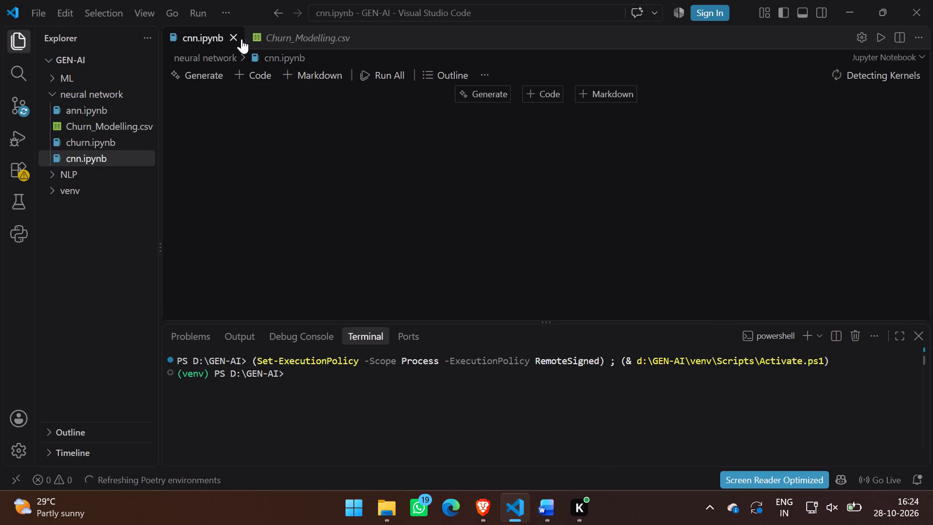
left_click(365, 39)
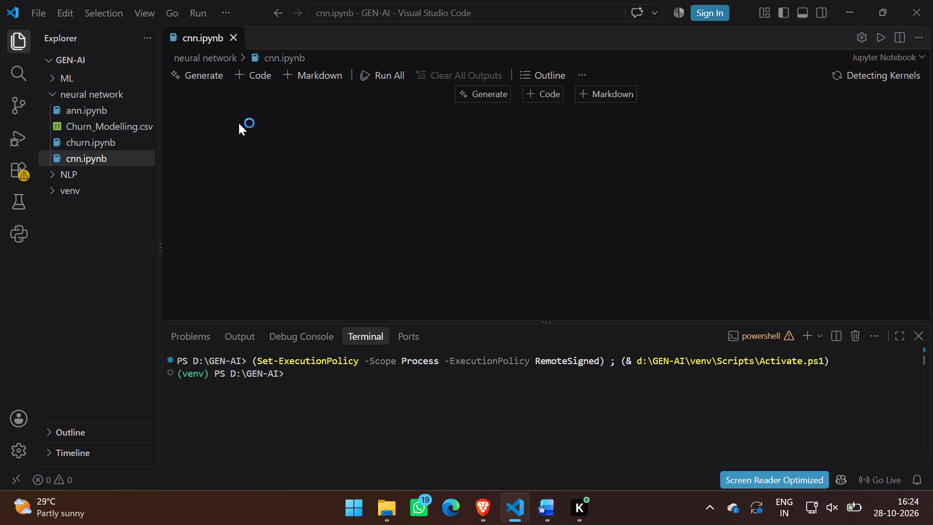
Add an empty code cell to the cnn.ipynb notebook.
left_click(271, 94)
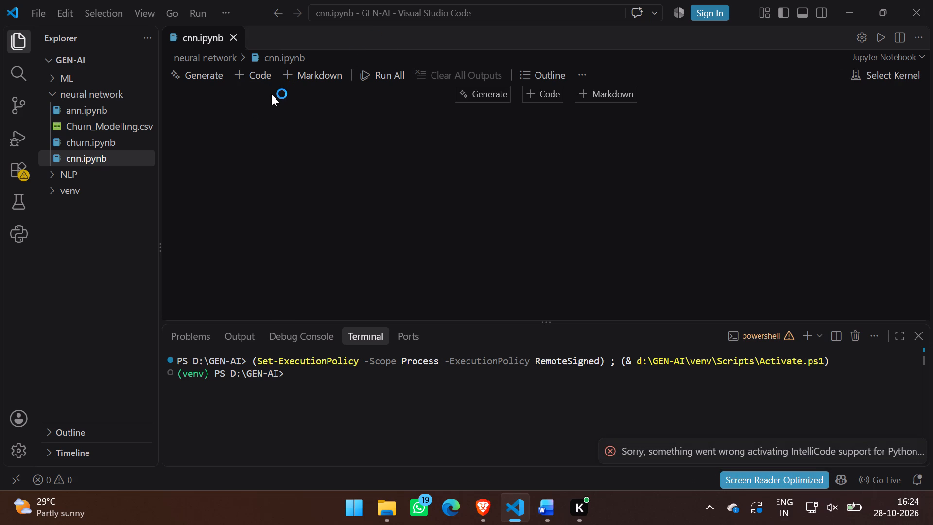
left_click(258, 71)
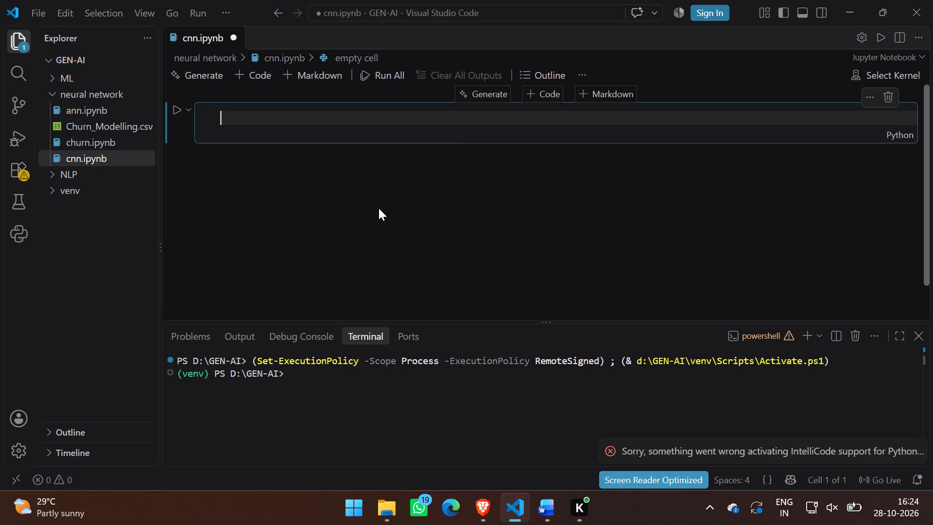
Switch to the synopsis in Word and look through it from the cover page to the Feasibility Study heading.
left_click(542, 516)
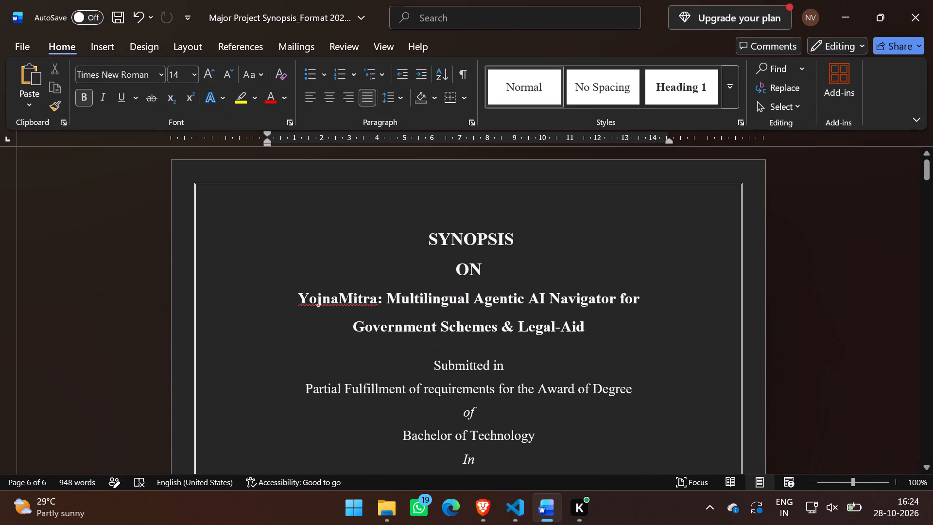
scroll(547, 366, "down", 7)
scroll(547, 366, "up", 8)
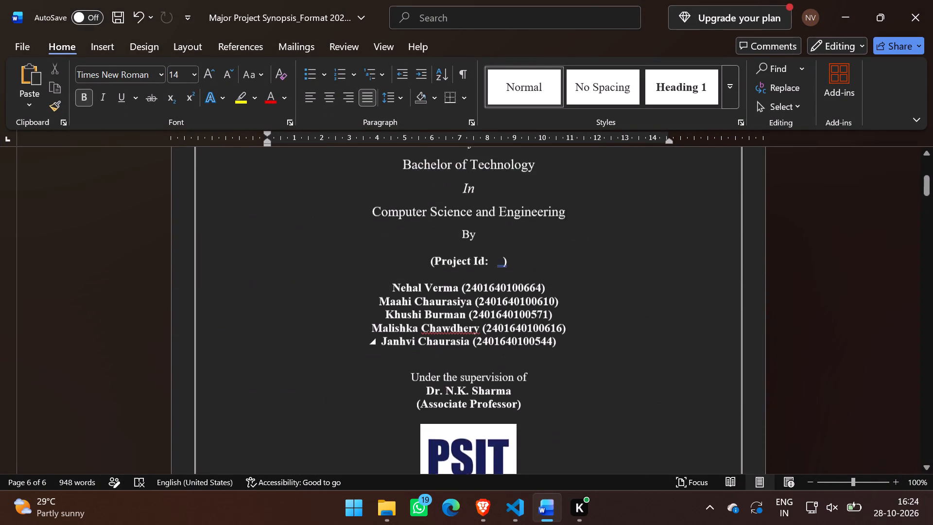
scroll(547, 366, "down", 9)
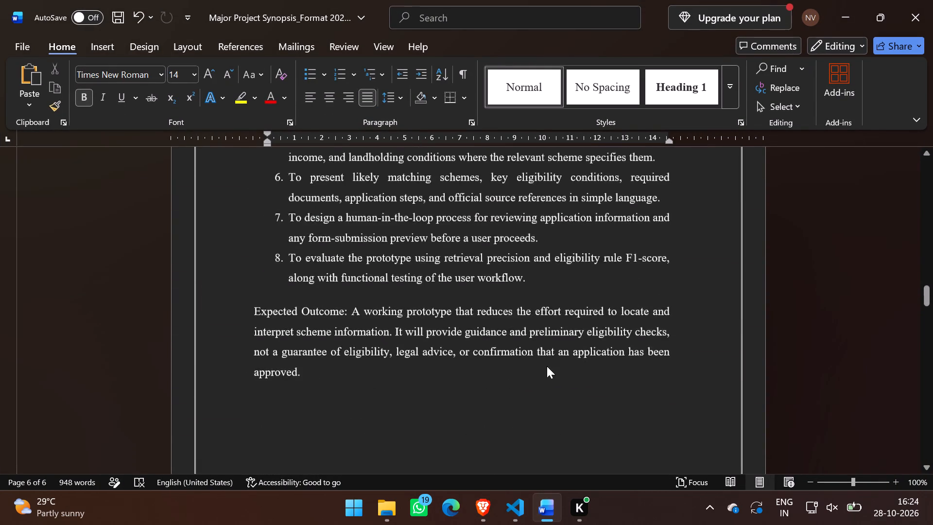
scroll(547, 366, "down", 6)
scroll(547, 366, "up", 5)
scroll(547, 366, "down", 2)
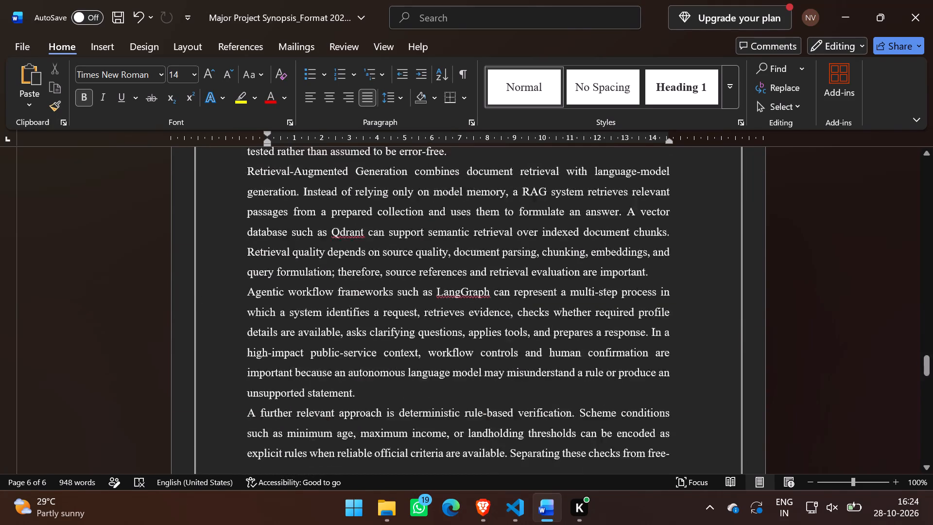
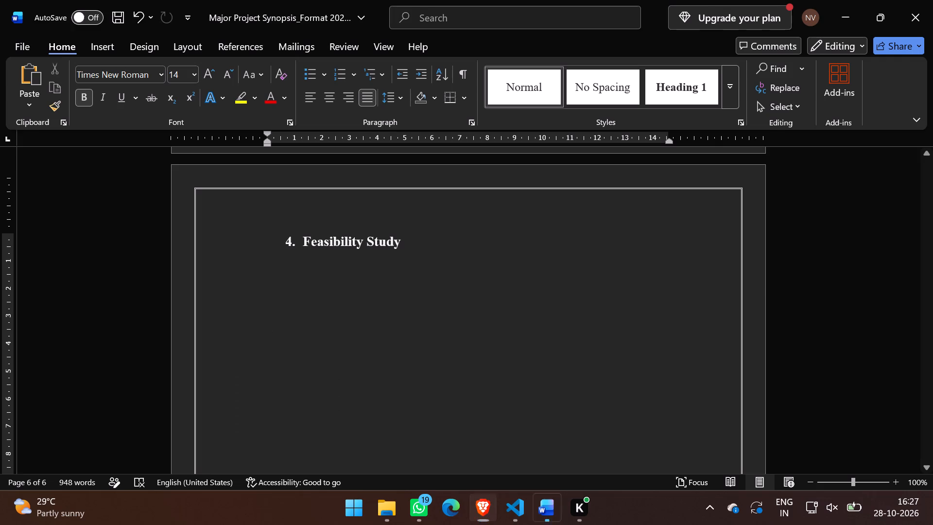
key("ctrl+v")
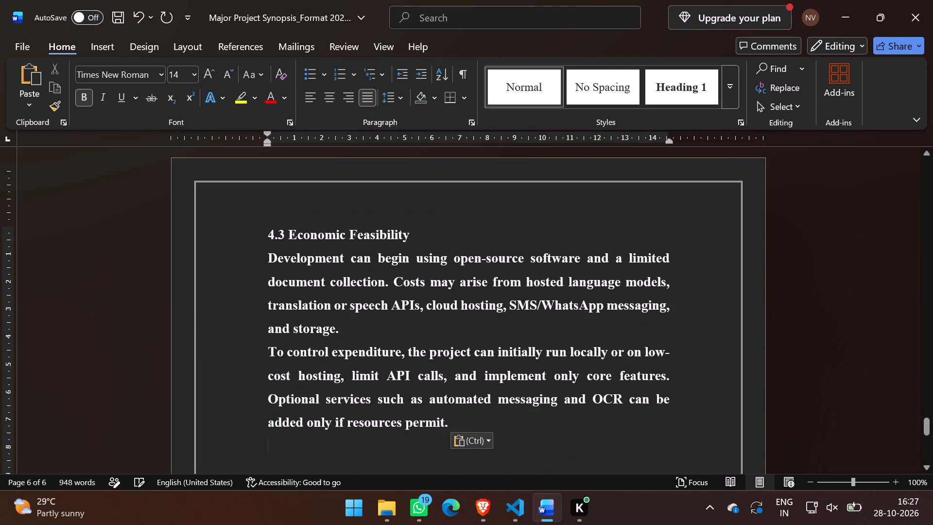
scroll(370, 299, "down", 1)
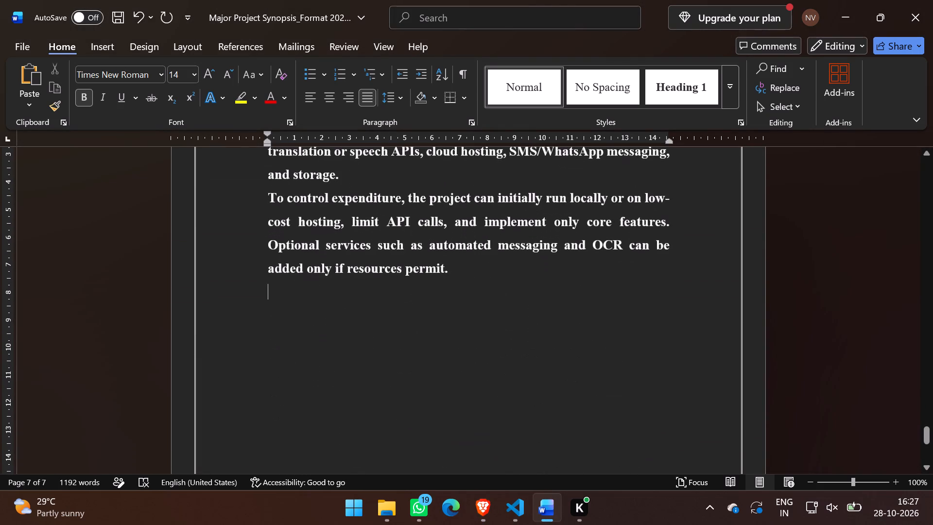
Outdent the numbered "4. Feasibility Study" heading so its number and text start slightly outside the page's left margin.
scroll(360, 305, "up", 5)
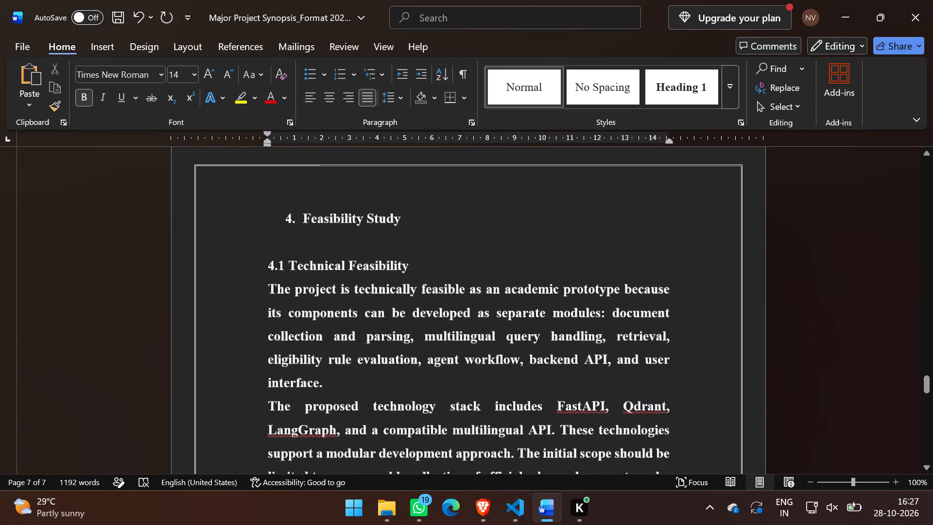
scroll(360, 305, "up", 3)
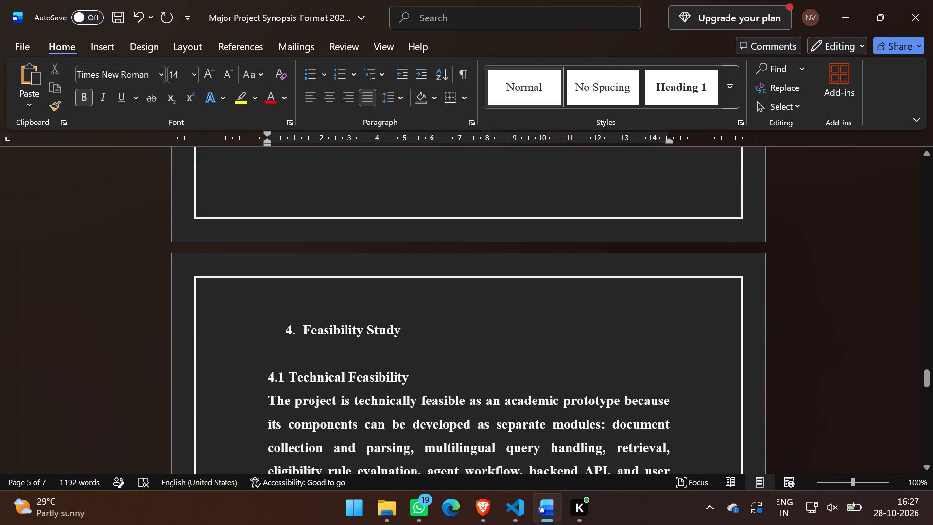
left_click(286, 331)
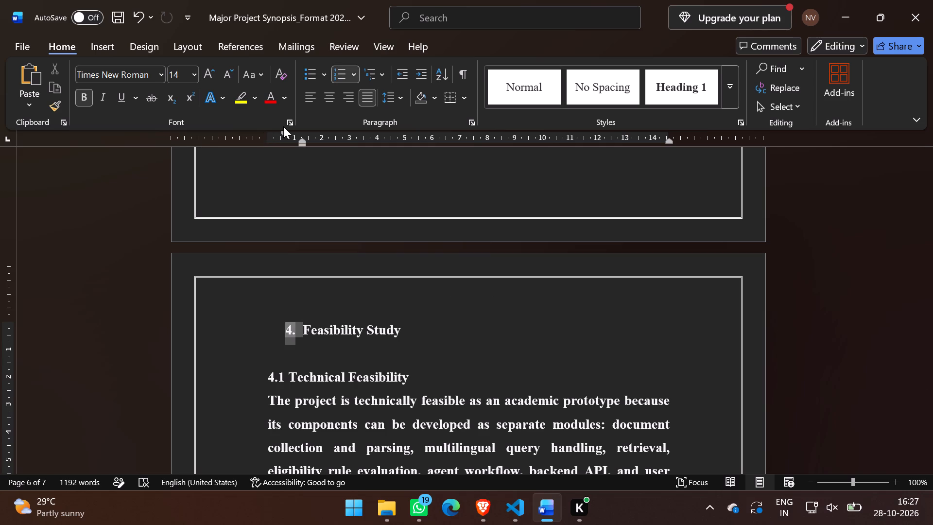
left_click_drag(302, 139, 280, 139)
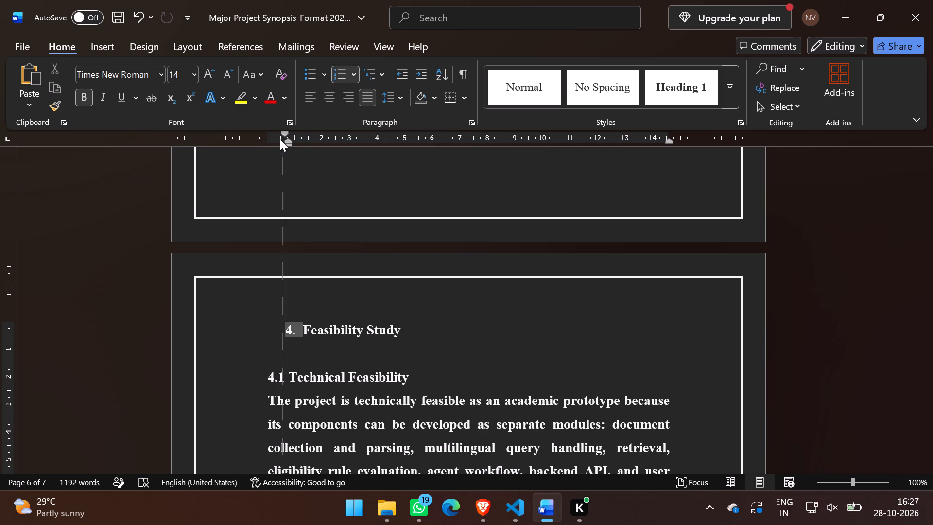
left_click_drag(280, 139, 263, 138)
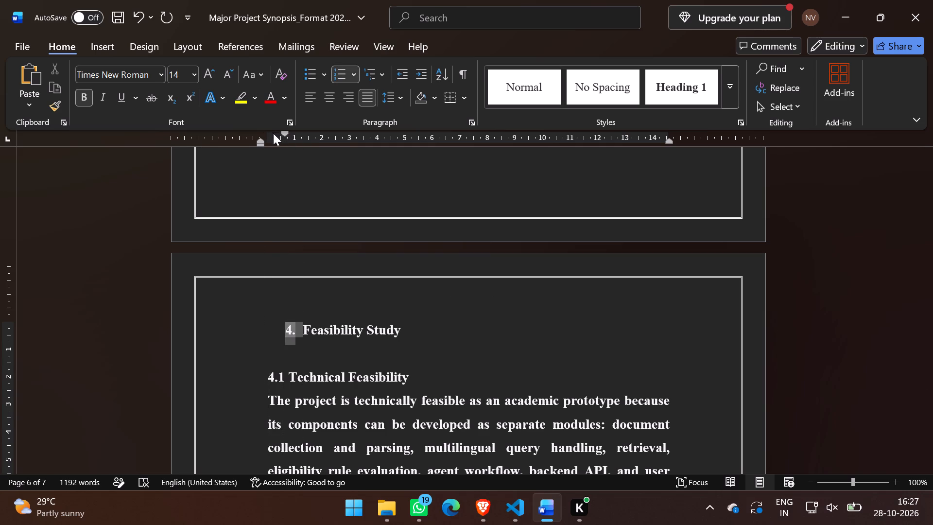
left_click_drag(282, 133, 253, 131)
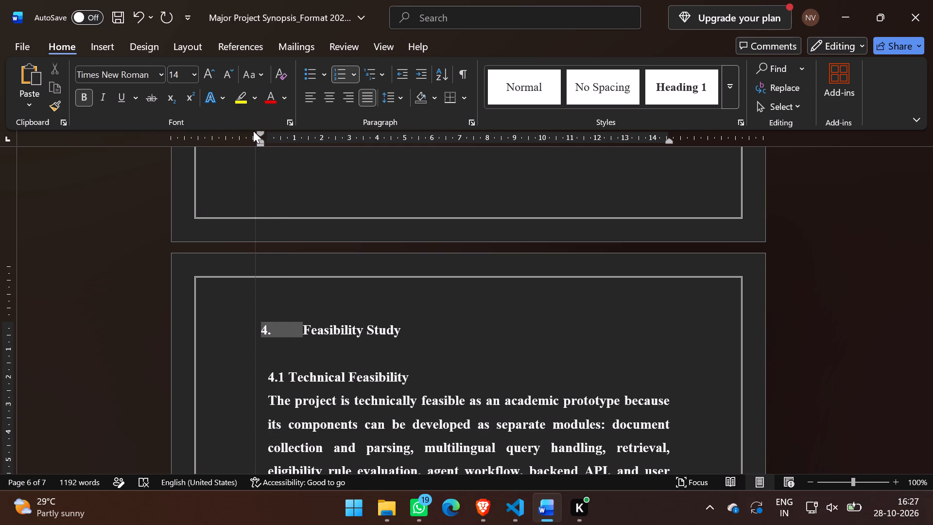
left_click_drag(253, 131, 247, 131)
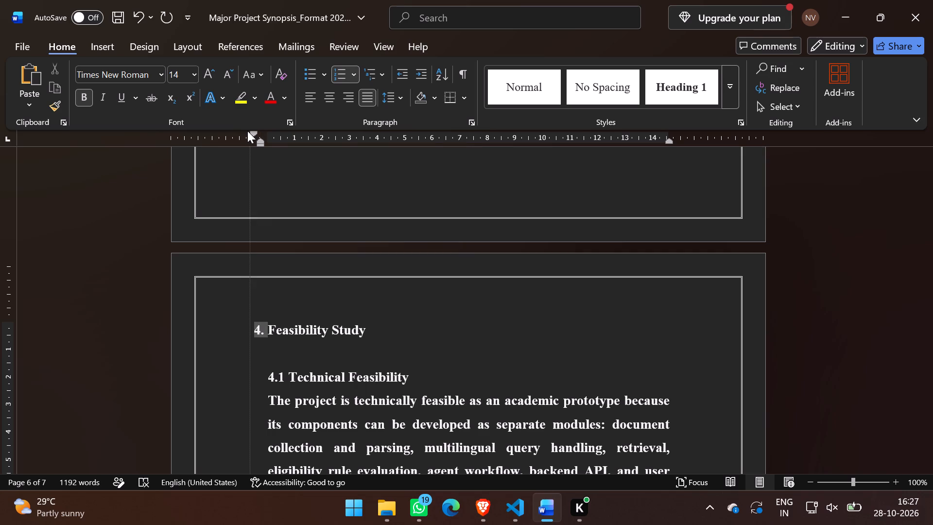
left_click_drag(247, 131, 240, 127)
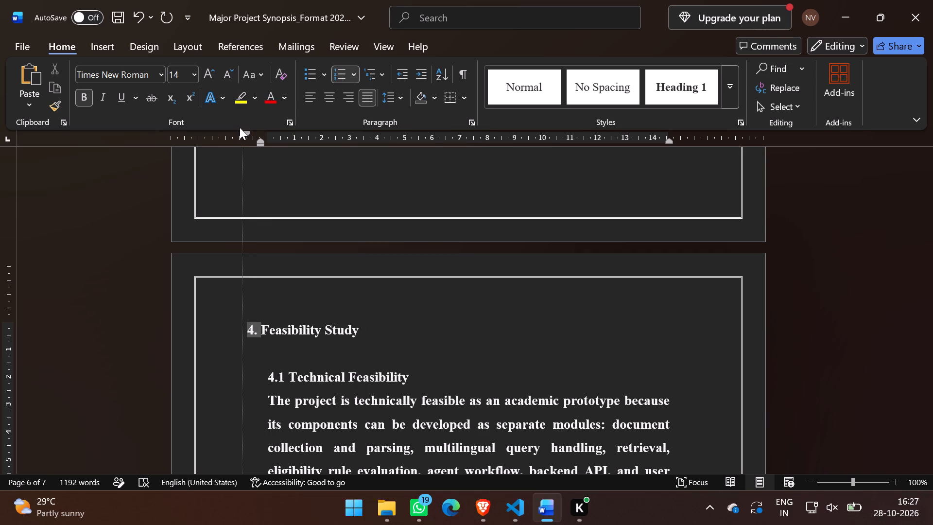
left_click_drag(240, 127, 240, 128)
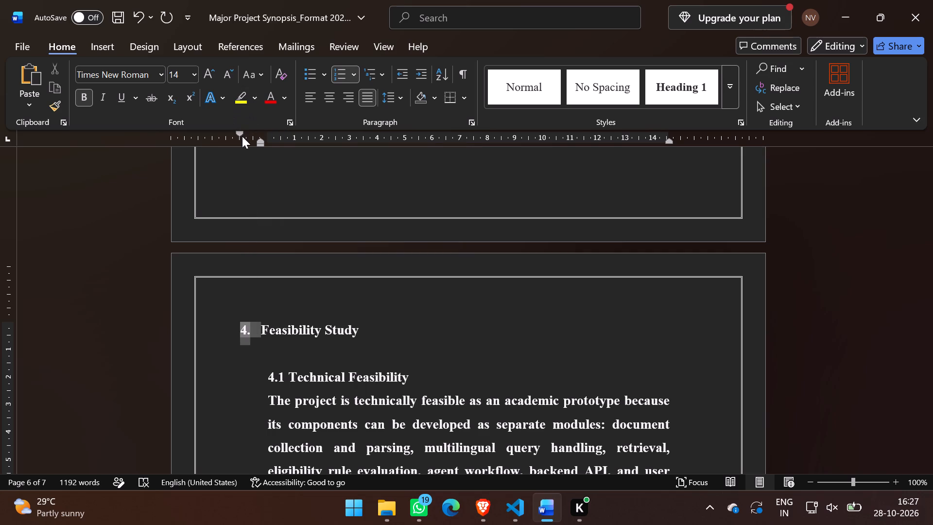
left_click_drag(238, 131, 244, 133)
scroll(347, 340, "down", 1)
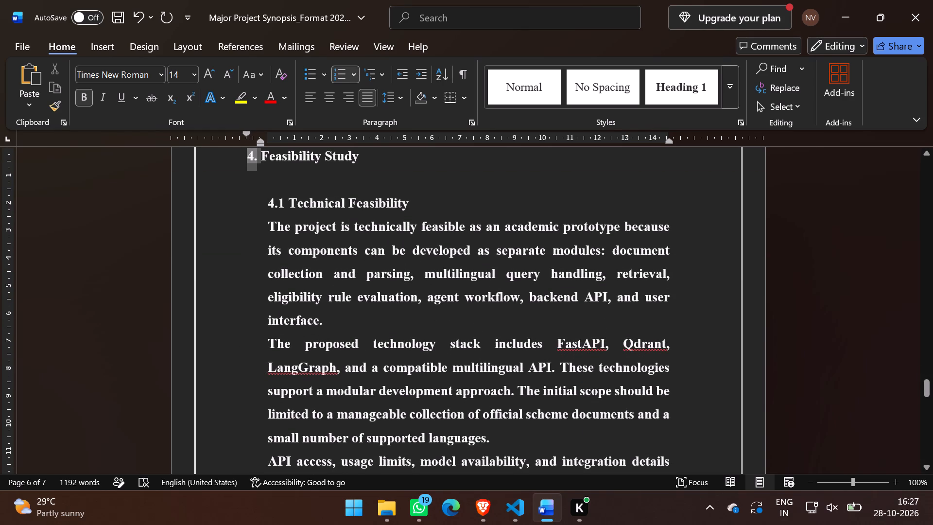
Set the font size of the "4.1 Technical Feasibility" heading to 12.
left_click_drag(268, 198, 315, 267)
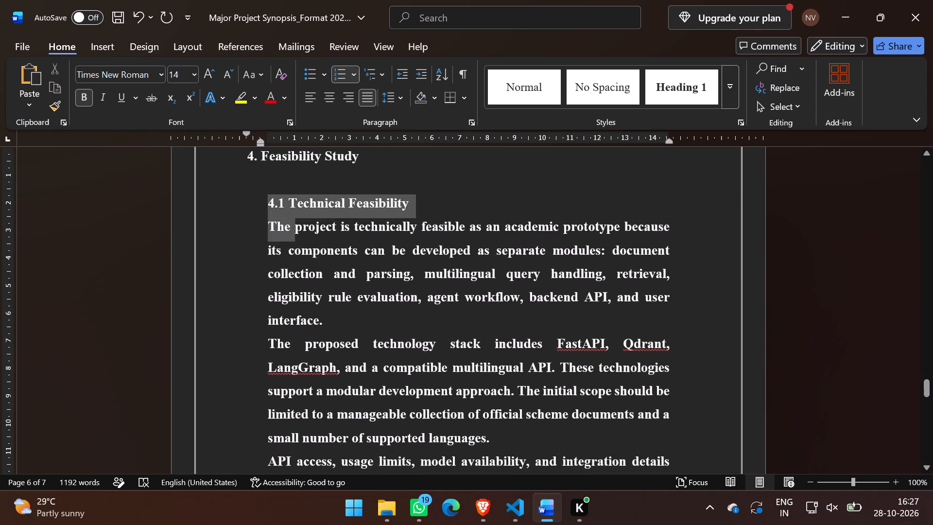
left_click_drag(315, 267, 414, 207)
left_click(186, 71)
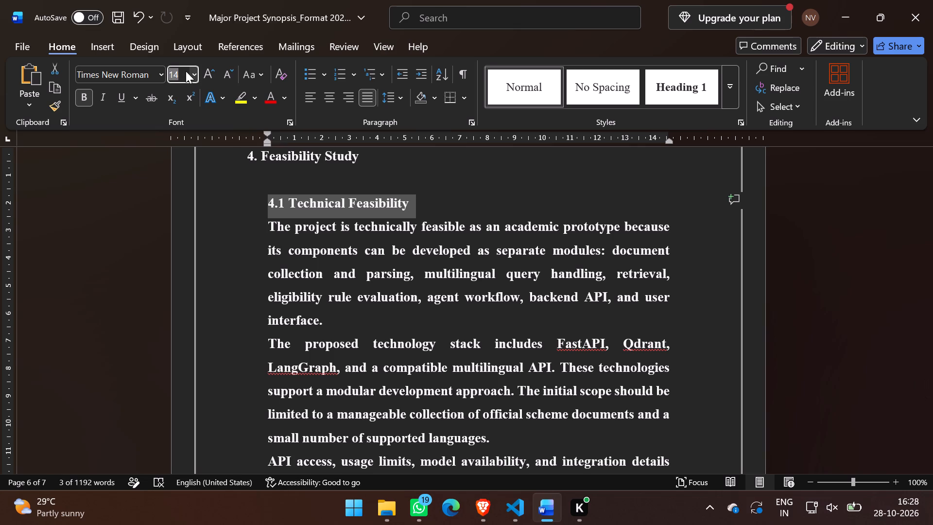
left_click(186, 71)
key("BackSpace")
key("2")
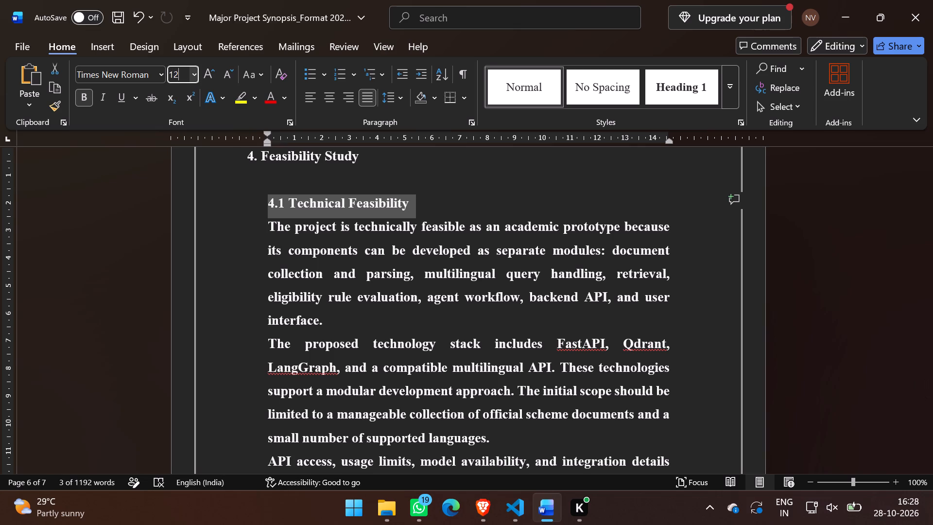
key("Return")
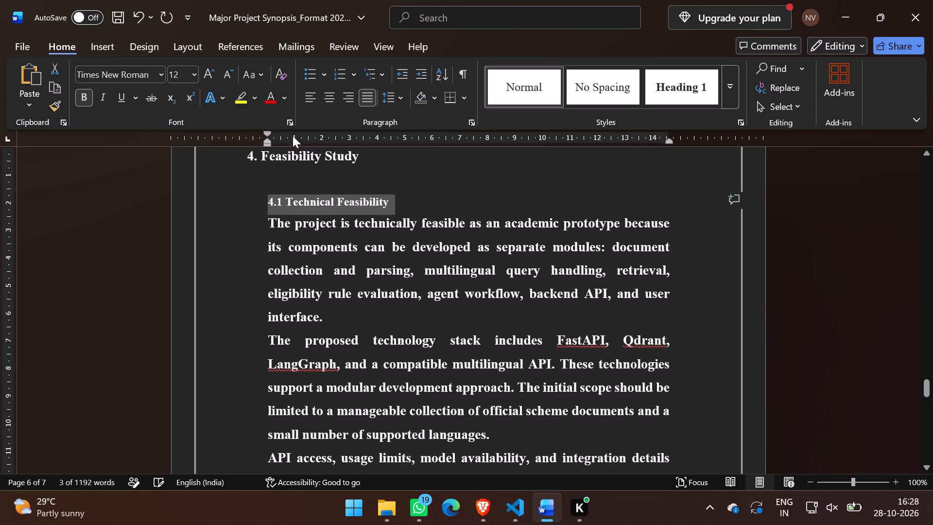
Set the font size of all text below the 4.1 heading, through the end of section 4.3, to 12.
left_click_drag(268, 219, 286, 251)
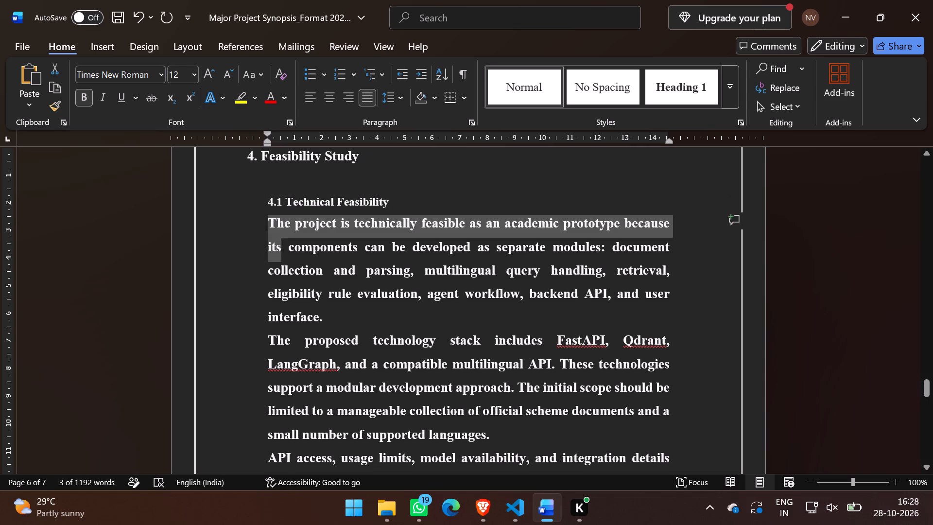
left_click_drag(286, 251, 384, 189)
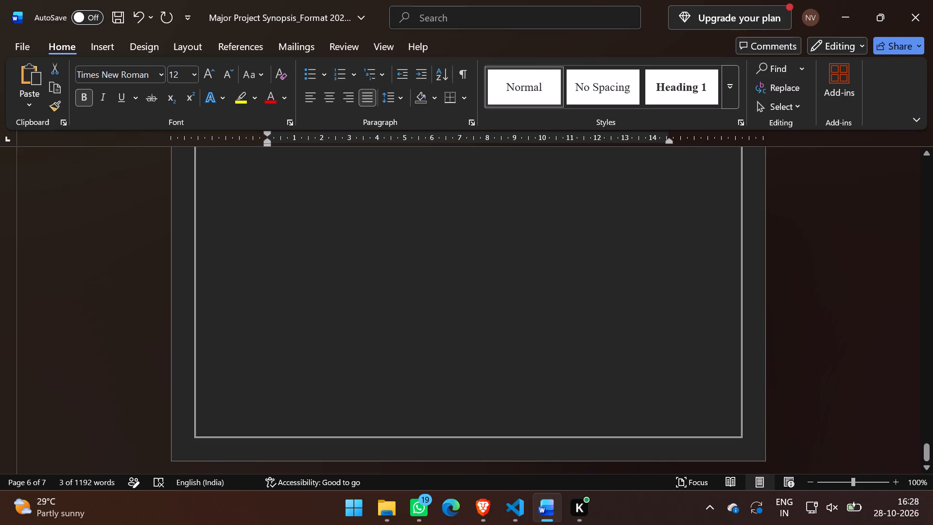
left_click_drag(384, 189, 449, 183)
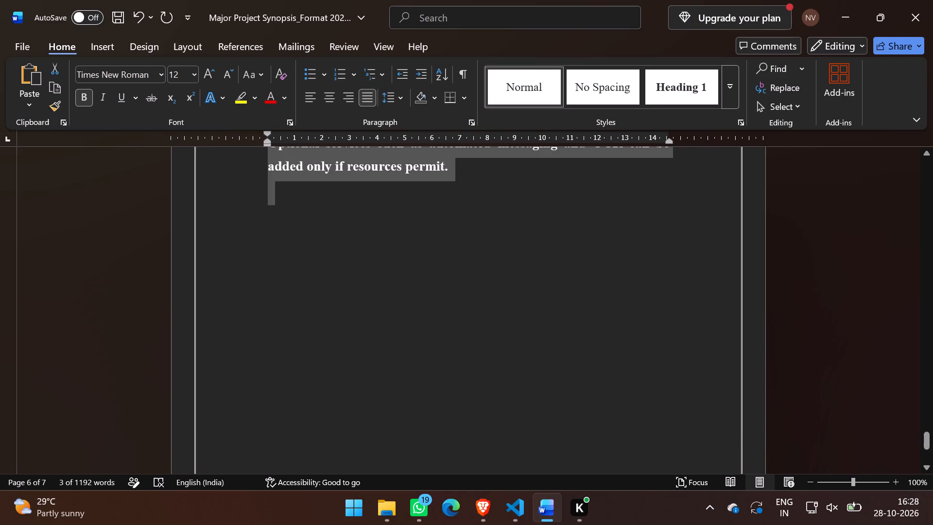
left_click_drag(449, 183, 449, 171)
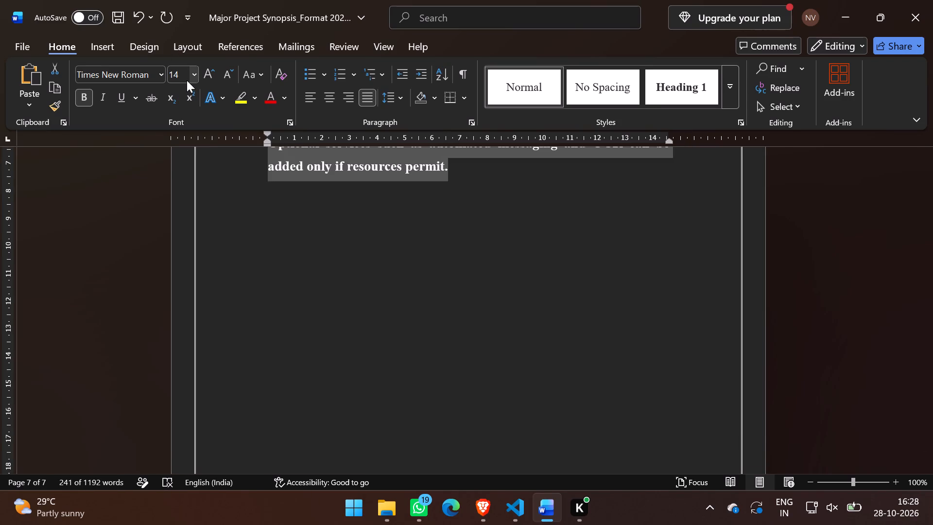
left_click(181, 76)
left_click(181, 76)
key("BackSpace")
key("2")
key("Return")
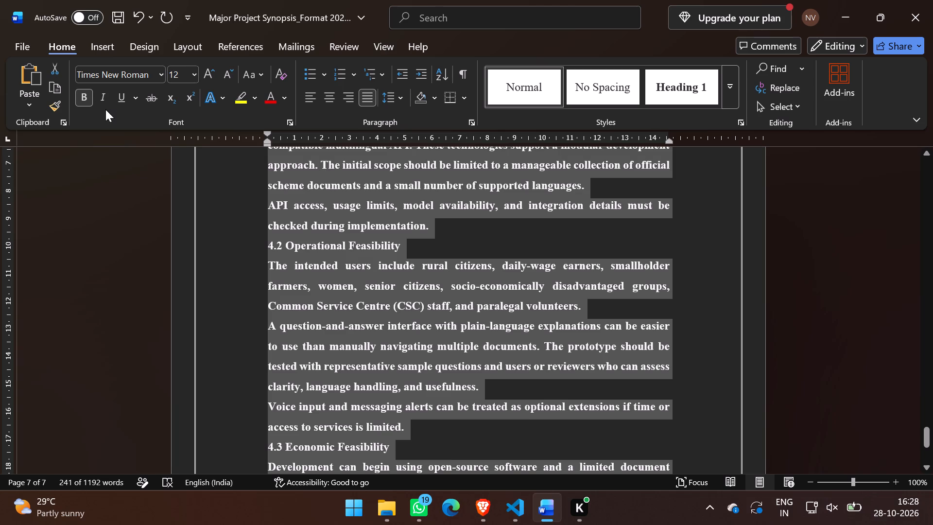
Apply a line spacing option to the selected section 4.1 to 4.3 text and remove its bold formatting.
left_click(401, 96)
left_click(421, 159)
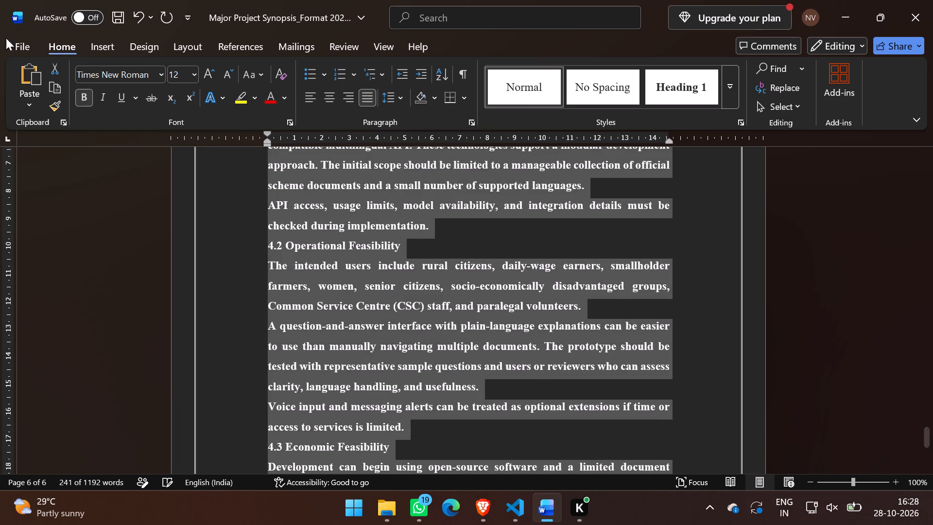
left_click(87, 100)
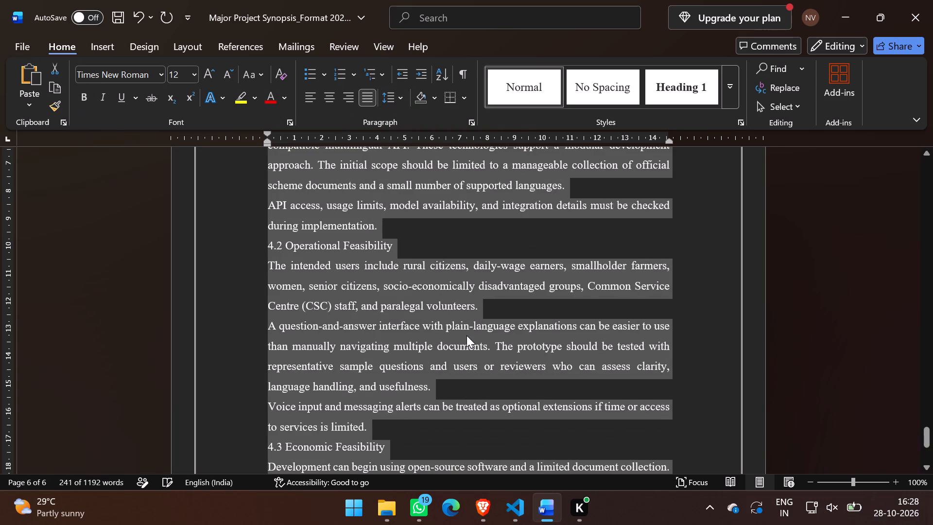
scroll(466, 335, "up", 2)
left_click(417, 316)
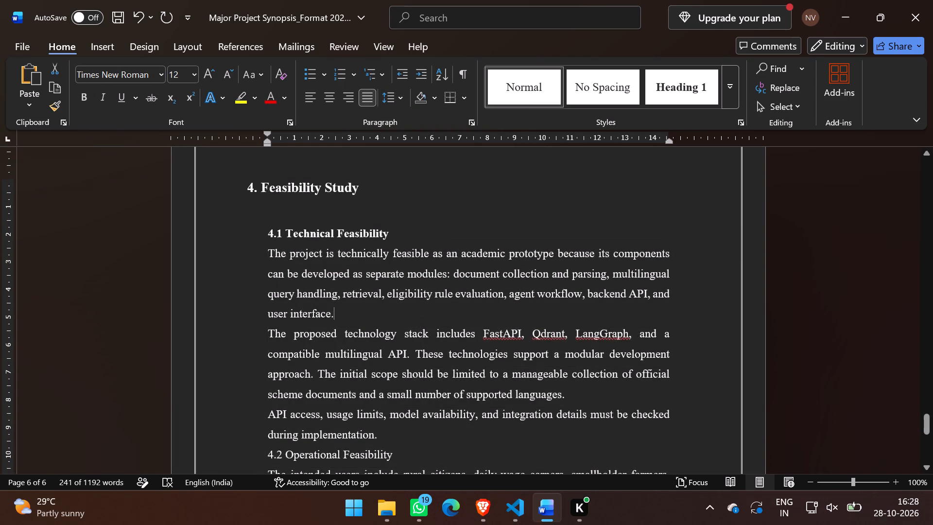
Make the words "Operational Feasibility" in the 4.2 heading bold.
scroll(355, 433, "down", 1)
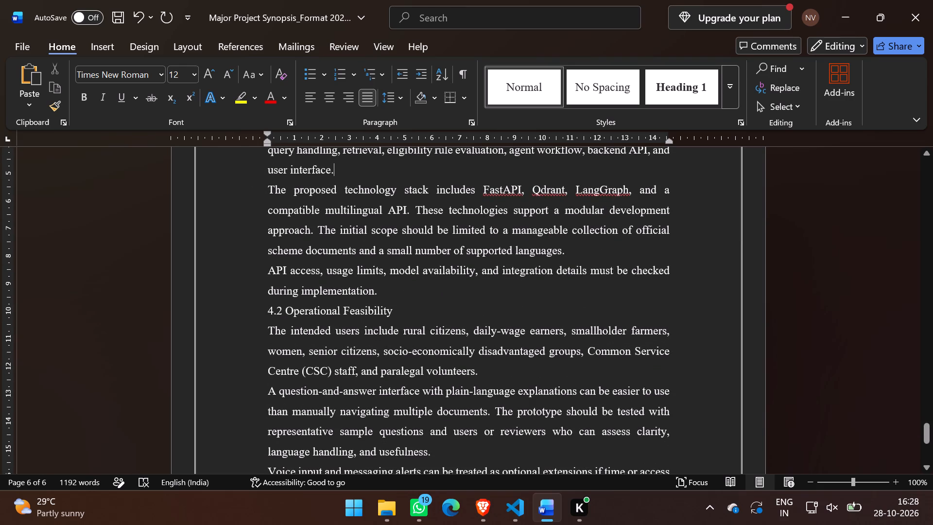
left_click(267, 308)
left_click_drag(286, 310, 324, 310)
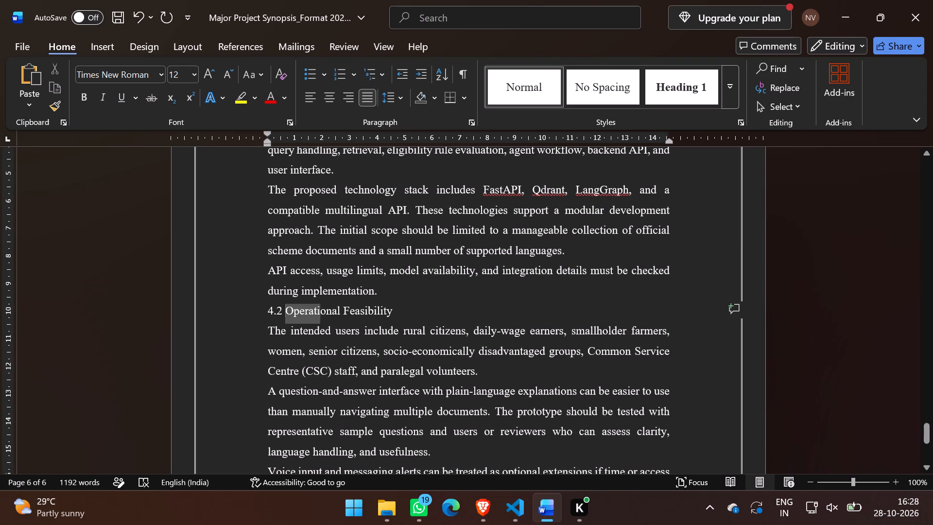
left_click_drag(324, 310, 389, 315)
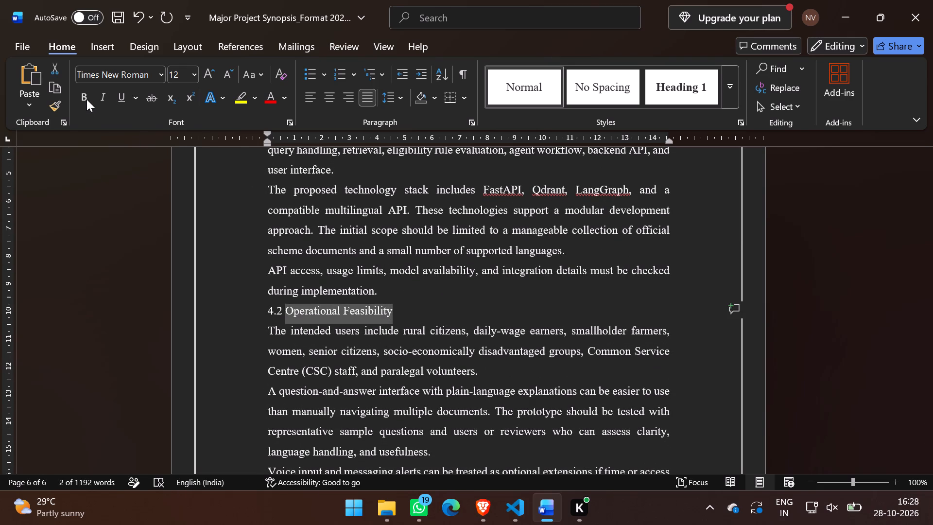
left_click(86, 99)
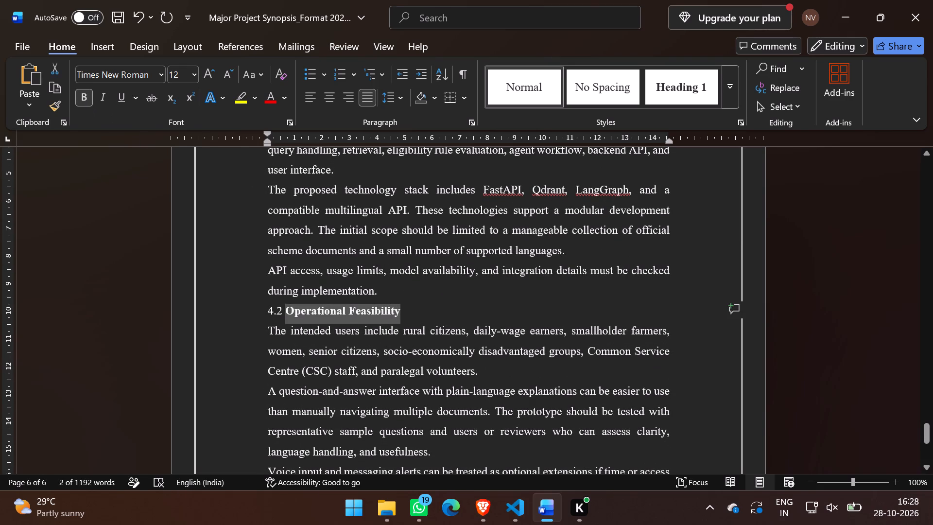
left_click(467, 305)
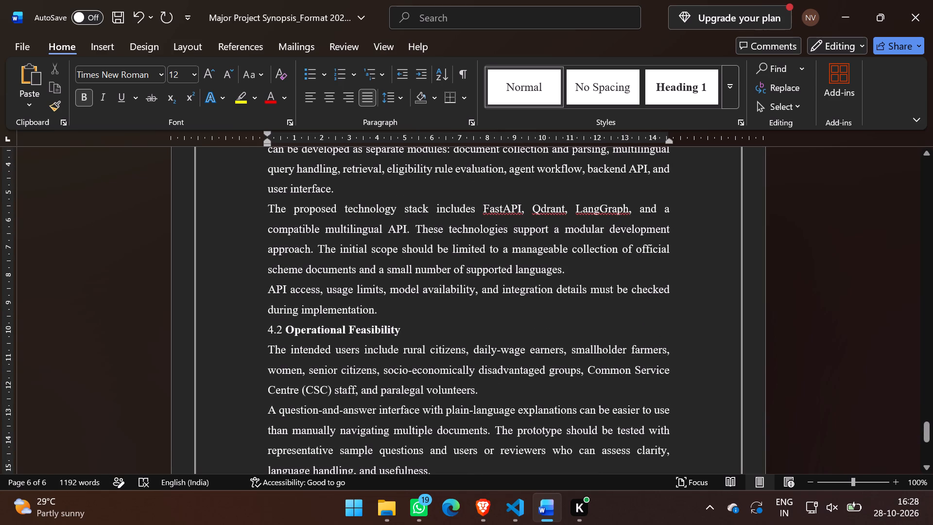
Make the words "Economic Feasibility" in the 4.3 heading bold.
scroll(353, 328, "down", 1)
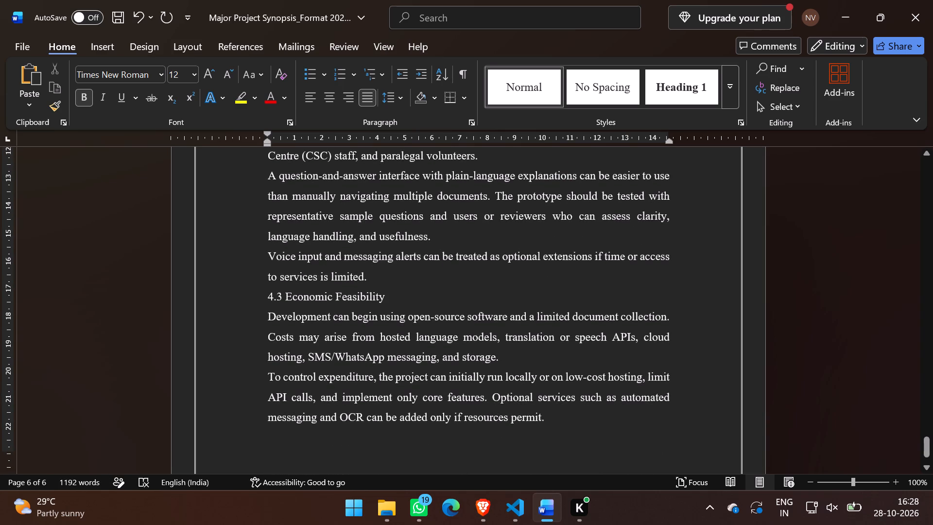
left_click(334, 298)
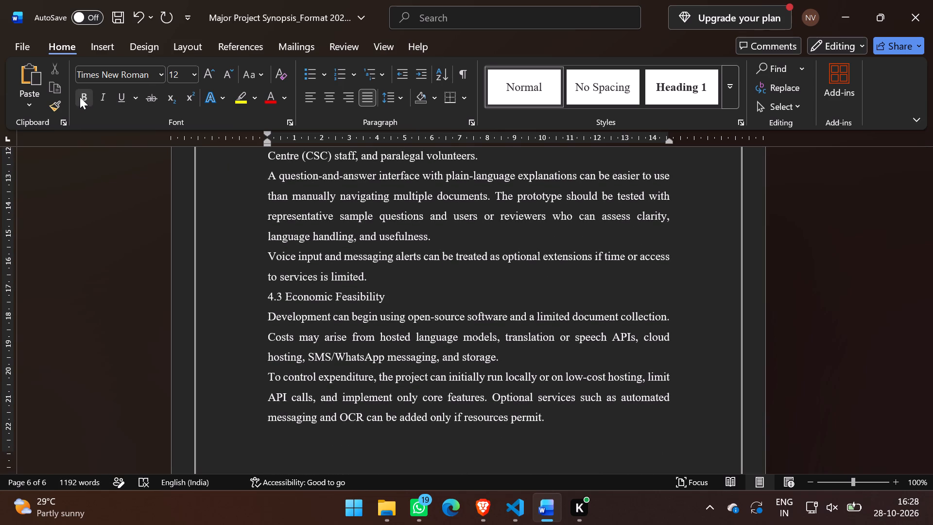
left_click(82, 97)
left_click_drag(286, 296, 384, 304)
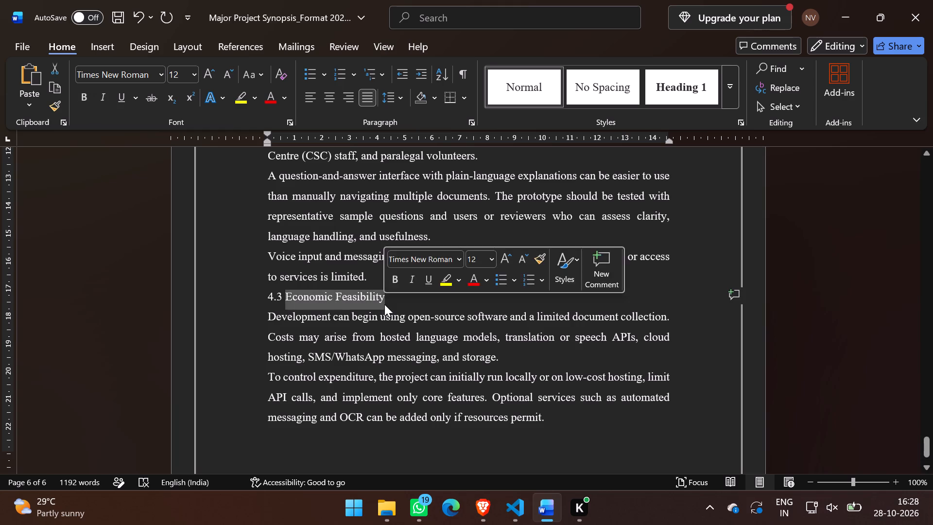
left_click(81, 95)
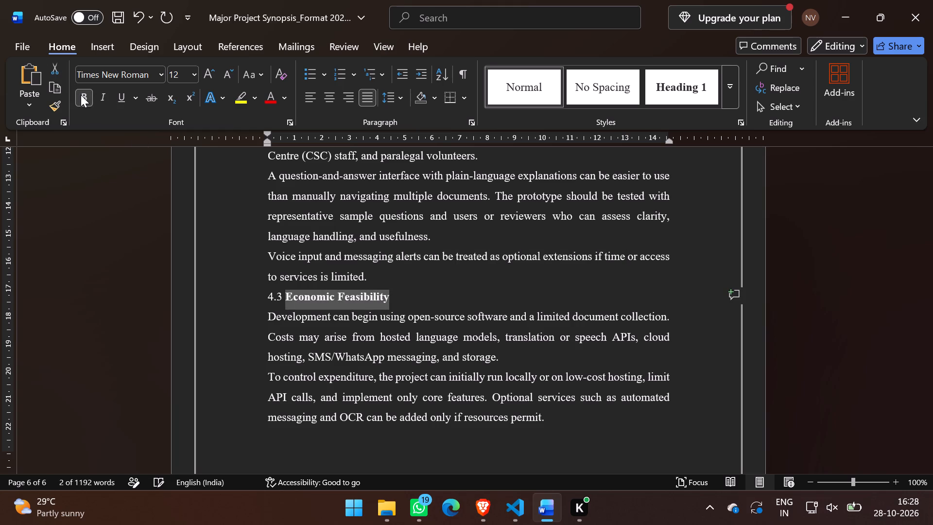
left_click(427, 297)
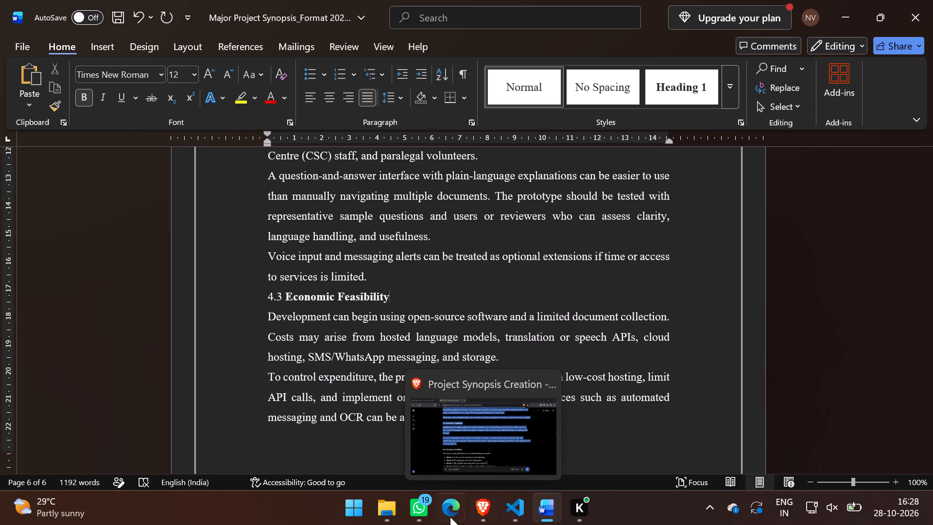
Switch to the cnn.ipynb notebook in VS Code.
left_click(505, 515)
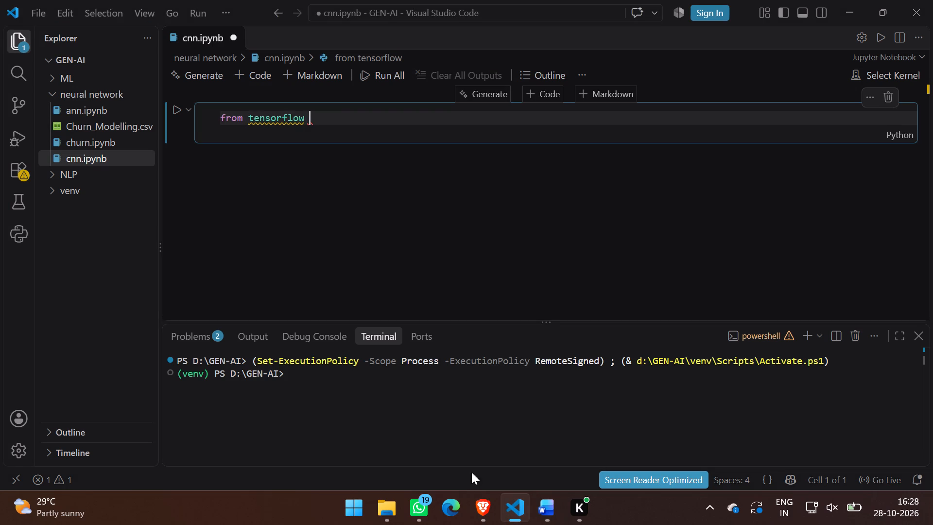
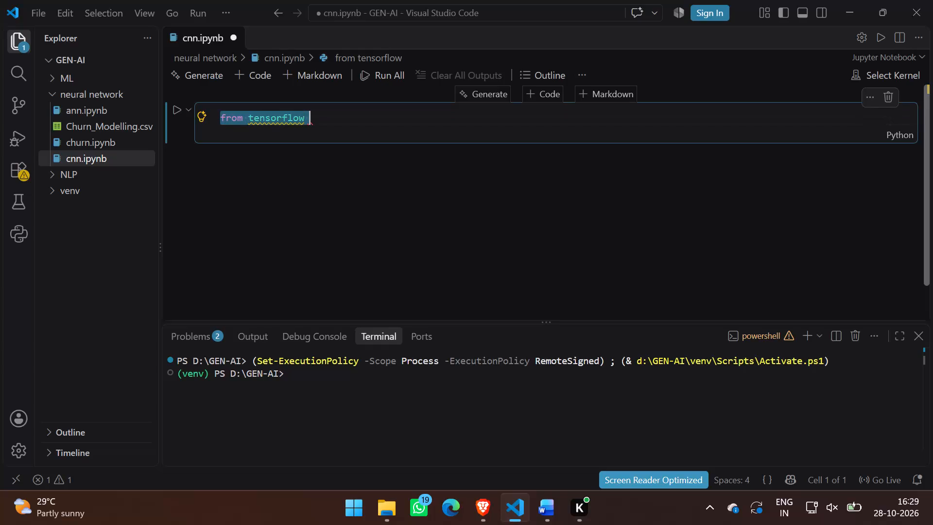
Replace the selected "from tensorflow" text in the cnn.ipynb cell with the copied simple CNN image classification code.
key("ctrl+v")
scroll(575, 227, "down", 1)
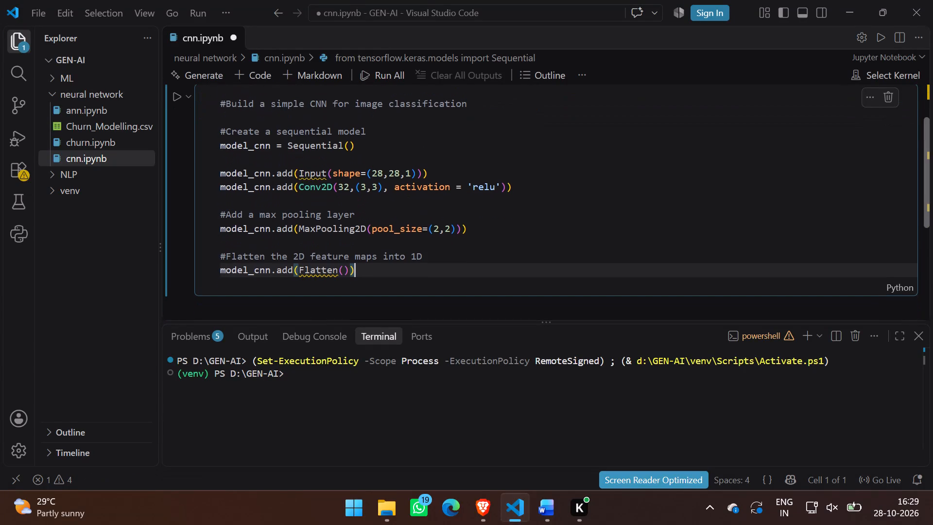
scroll(575, 227, "down", 1)
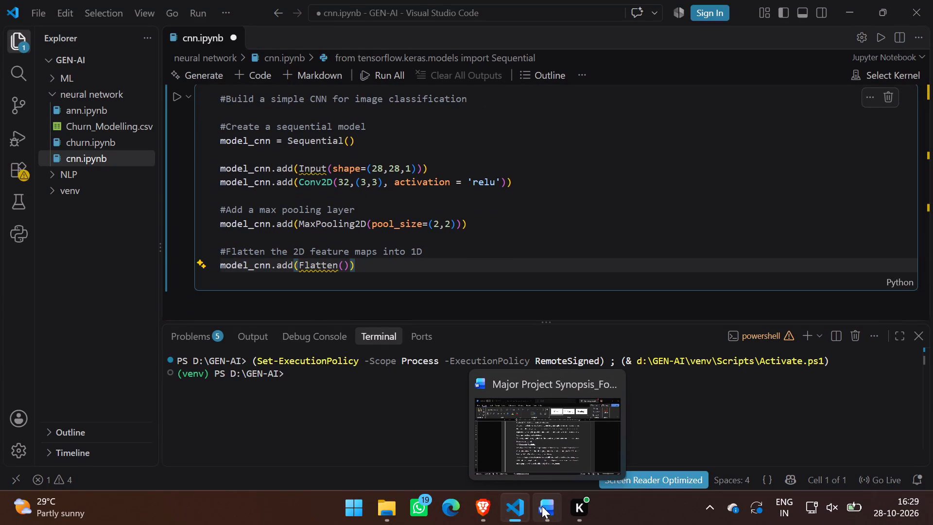
Switch to the synopsis in Word and set the blank line below the "4. Feasibility Study" heading to font size 12.
left_click(542, 506)
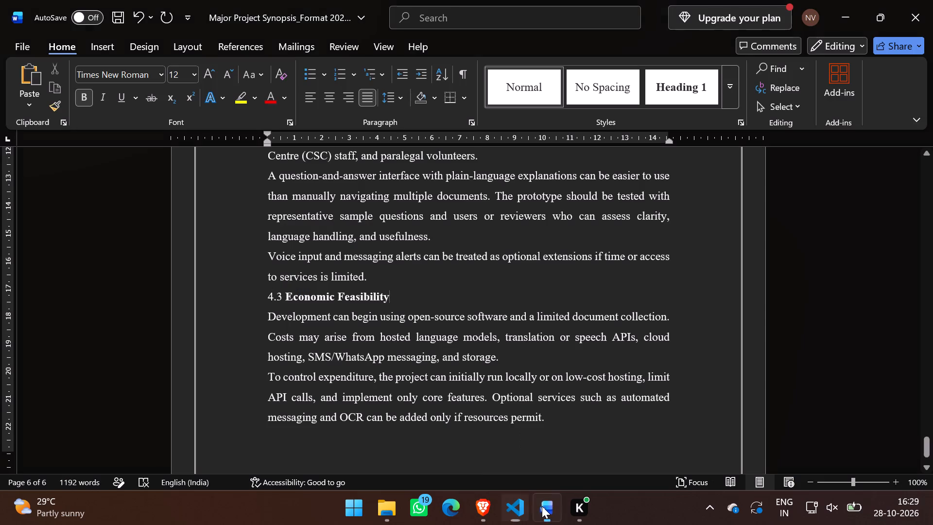
scroll(452, 256, "up", 2)
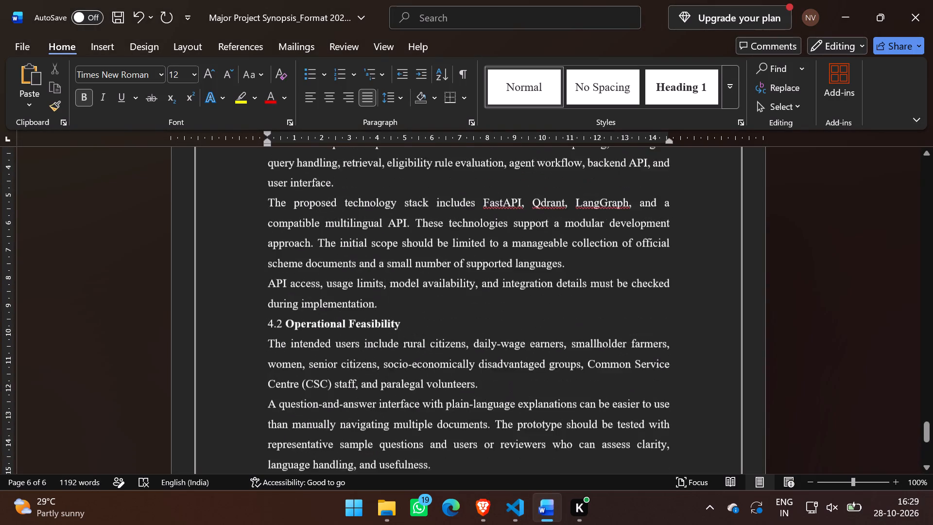
scroll(452, 256, "up", 1)
left_click(311, 201)
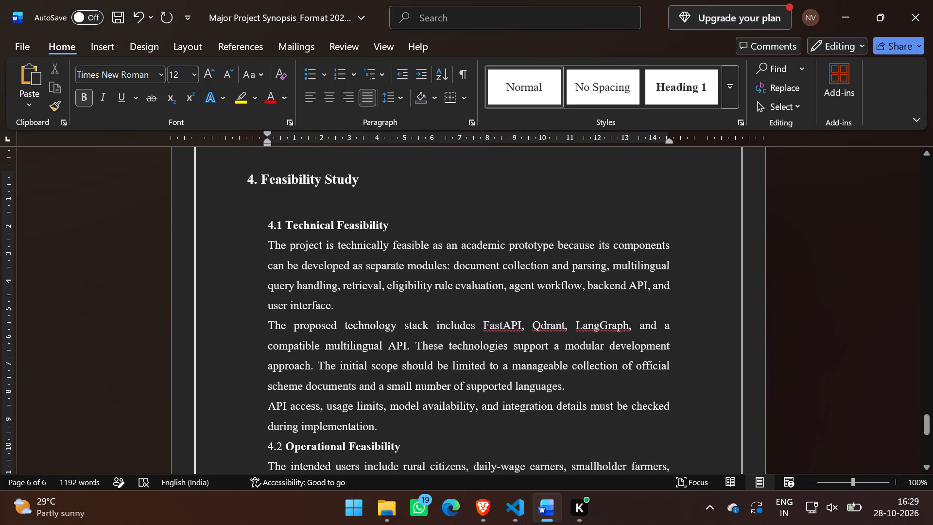
left_click(178, 75)
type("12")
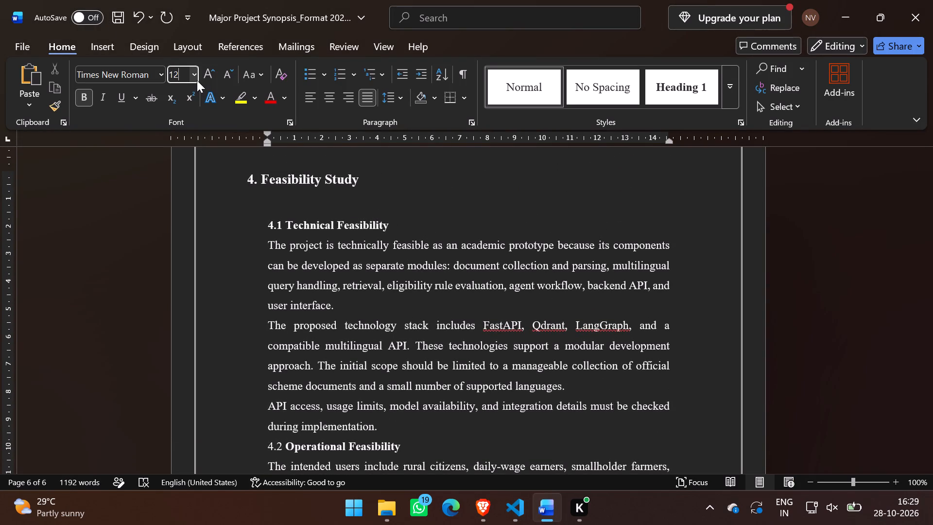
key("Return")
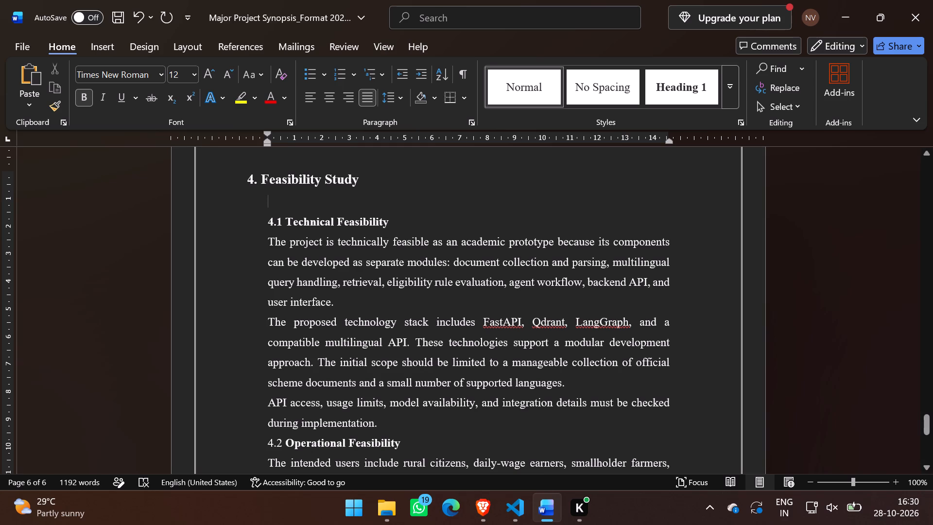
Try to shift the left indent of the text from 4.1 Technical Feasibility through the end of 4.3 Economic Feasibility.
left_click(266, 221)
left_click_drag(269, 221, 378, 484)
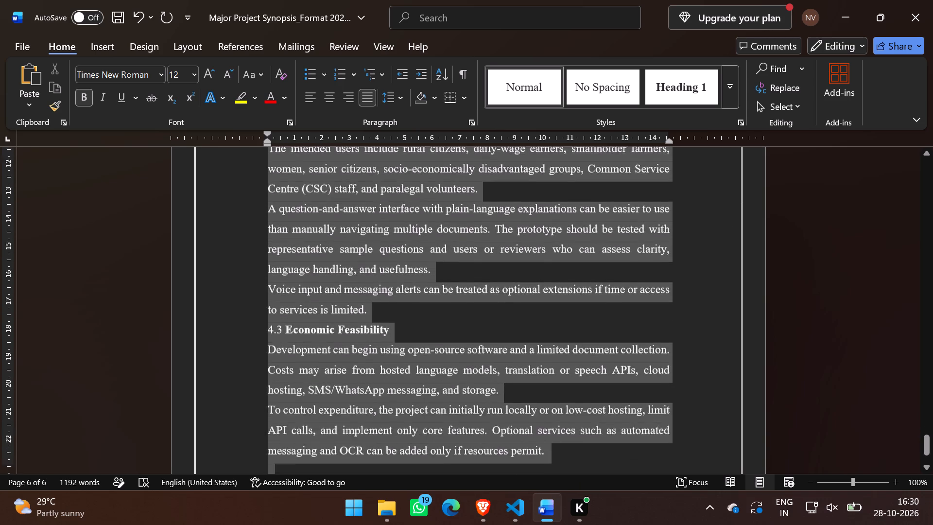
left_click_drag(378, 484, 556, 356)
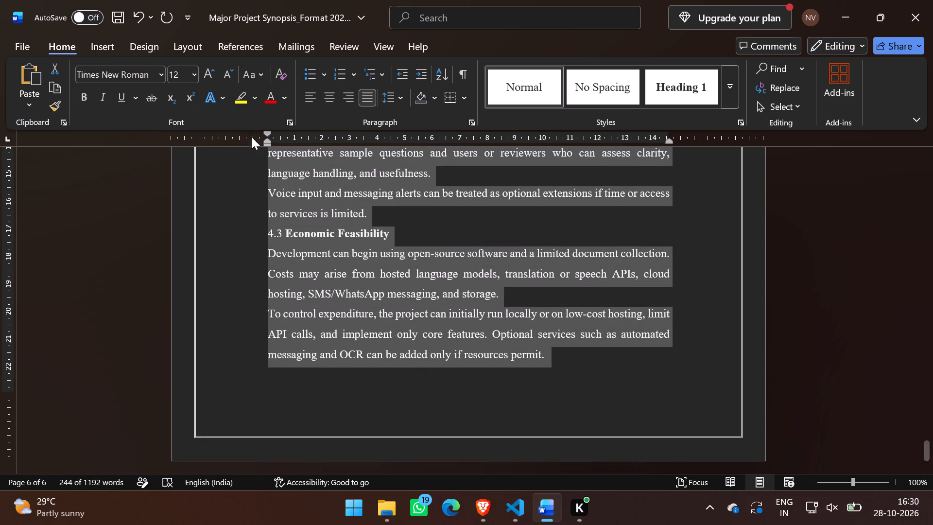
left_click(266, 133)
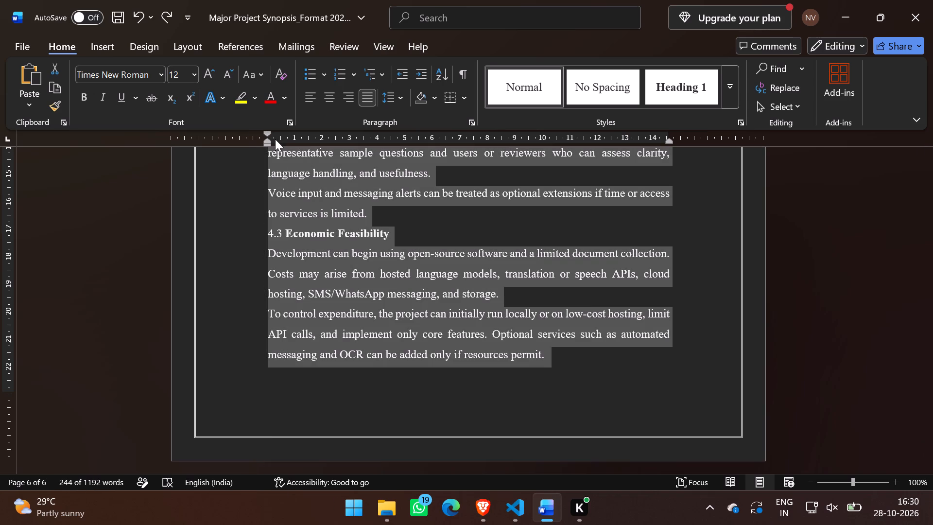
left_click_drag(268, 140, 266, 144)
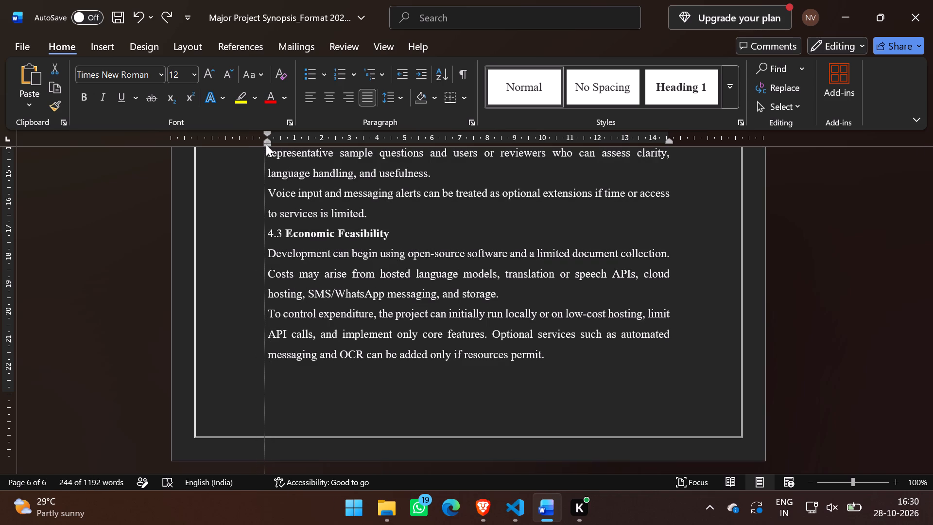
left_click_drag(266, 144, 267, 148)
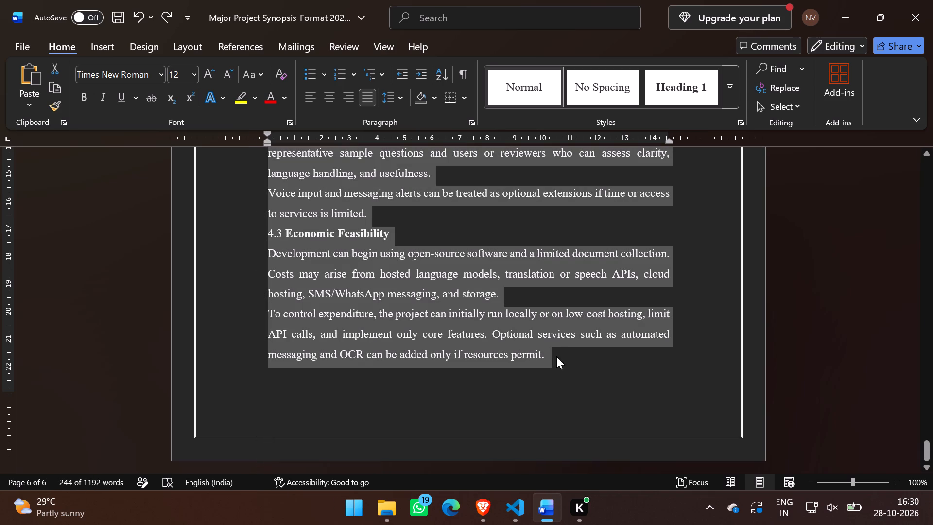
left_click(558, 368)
Move the left indent of sections 4.1 through 4.3 outward so the text aligns with the "4. Feasibility Study" heading.
scroll(558, 368, "up", 4)
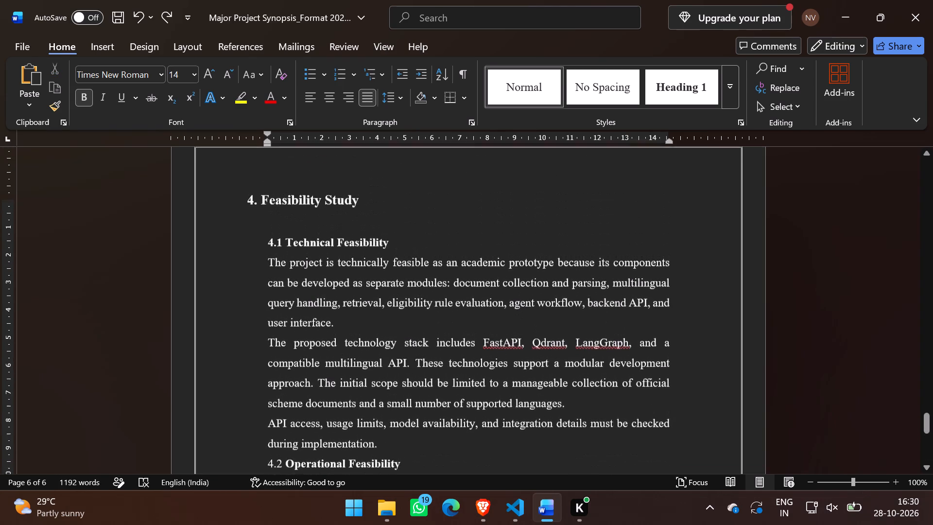
scroll(558, 368, "up", 1)
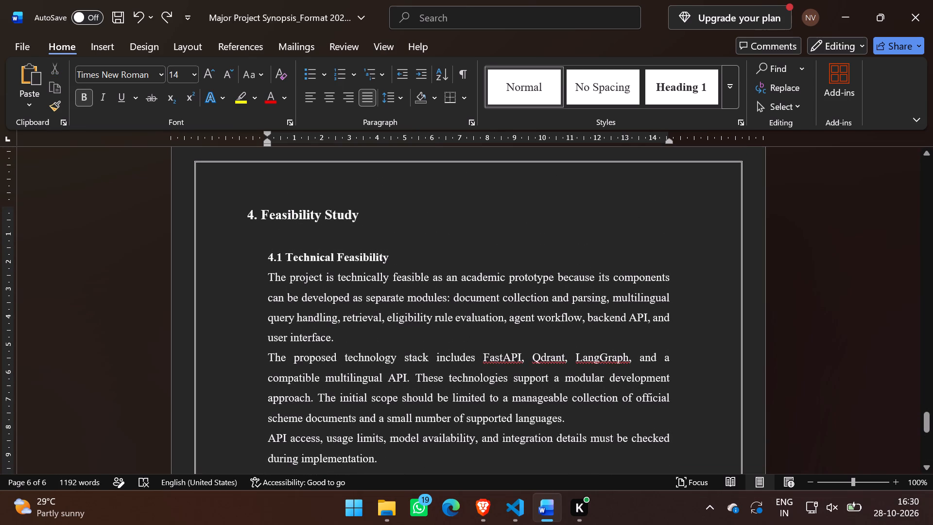
left_click_drag(269, 253, 358, 428)
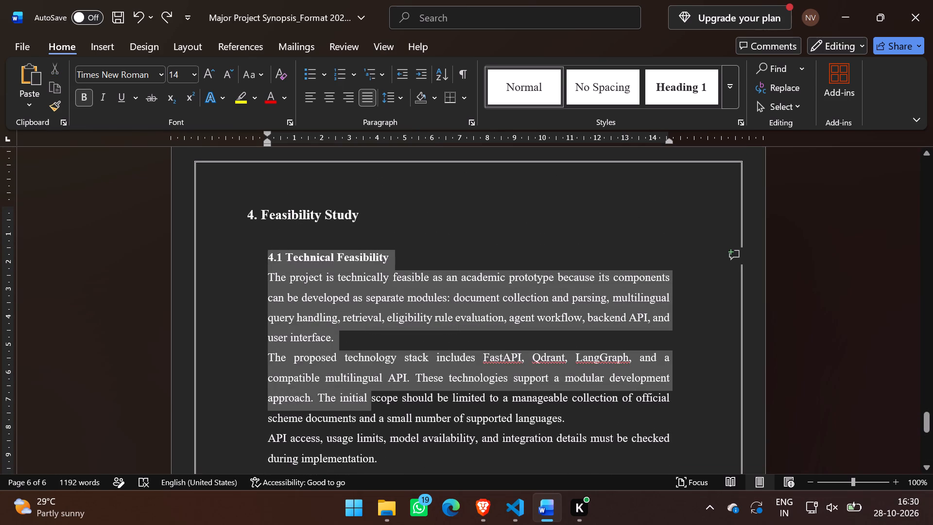
left_click_drag(358, 428, 528, 361)
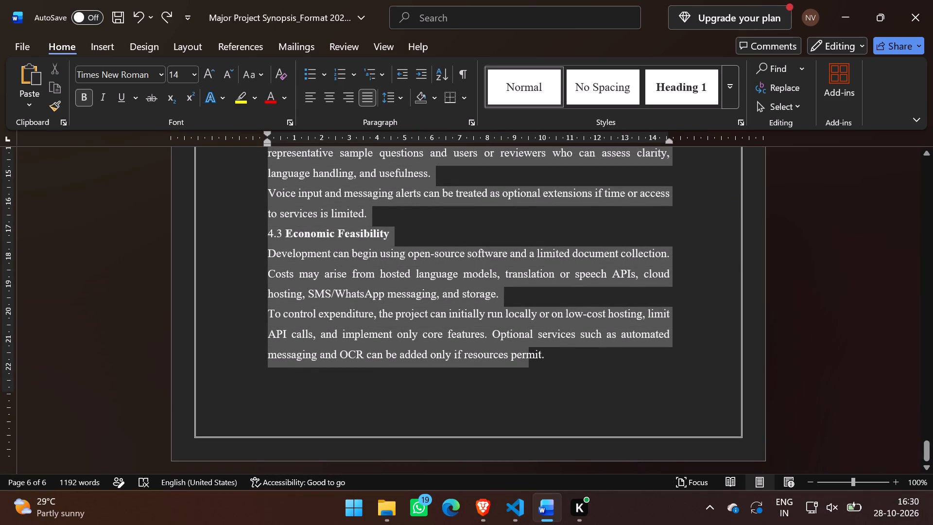
left_click_drag(528, 361, 551, 356)
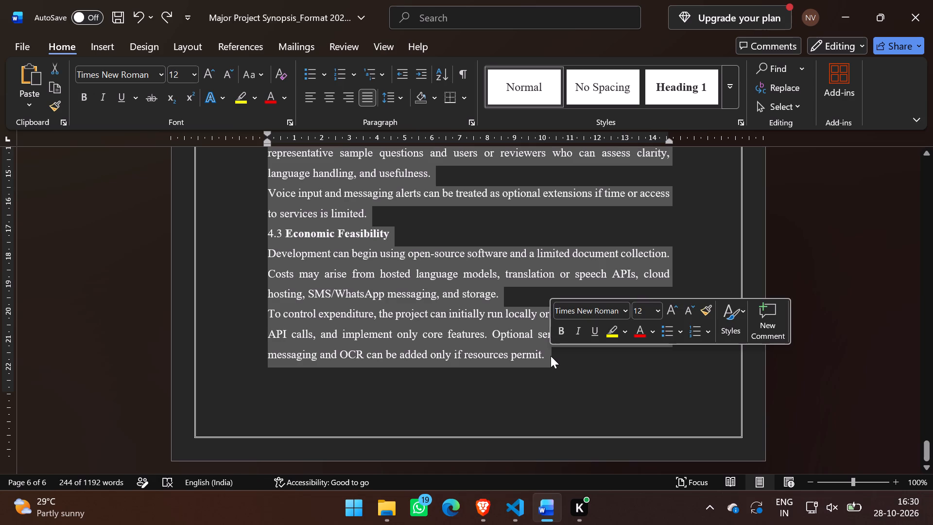
scroll(551, 356, "up", 4)
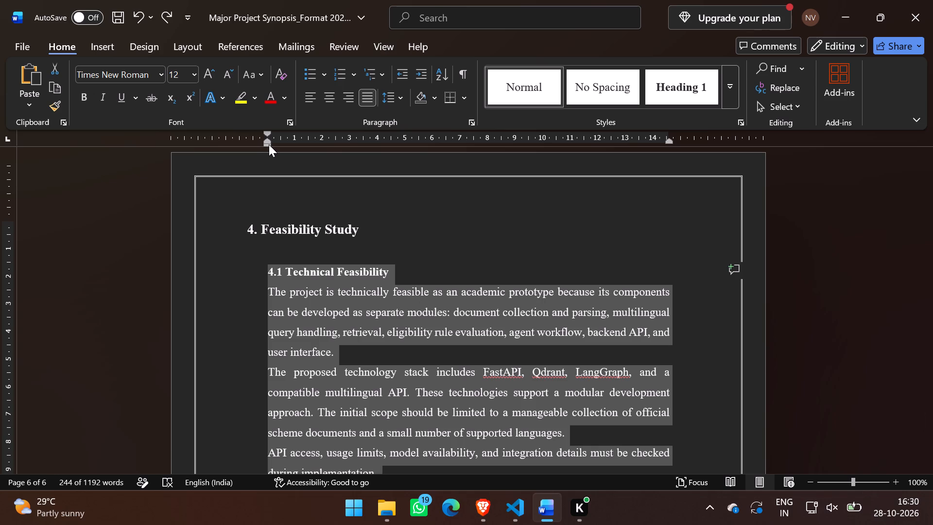
left_click_drag(269, 144, 249, 140)
Set the font size of the blank line below the "4. Feasibility Study" heading to 10.
left_click(274, 254)
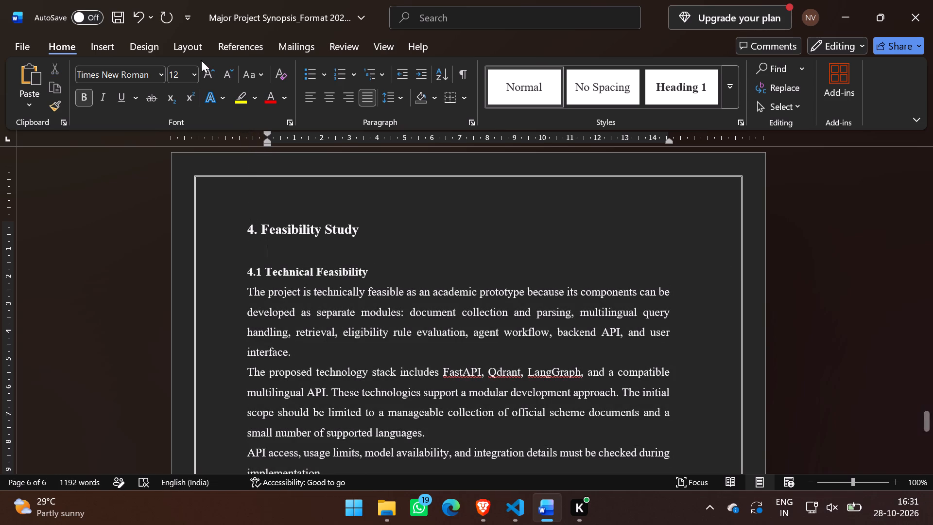
left_click(183, 72)
type("10")
key("Return")
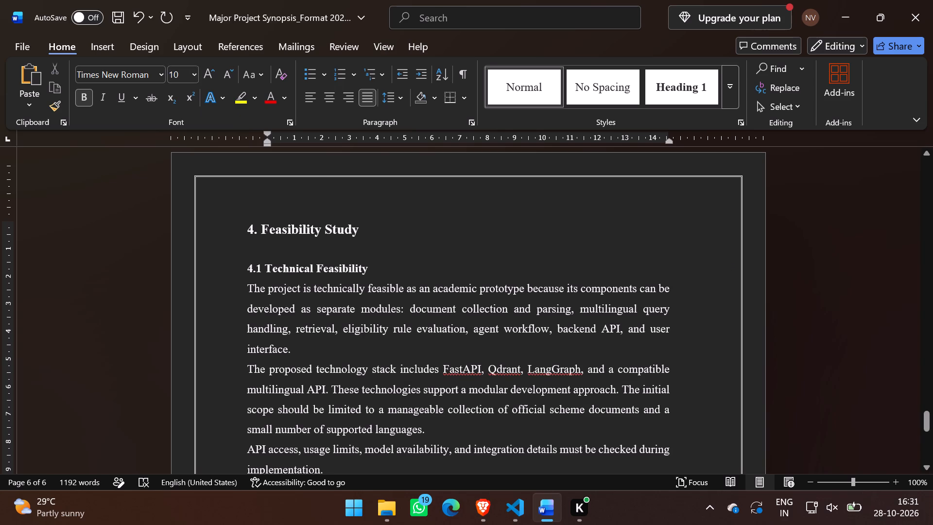
Insert a blank line before the 4.2 Operational Feasibility heading and set its font size to 4.
scroll(344, 288, "down", 2)
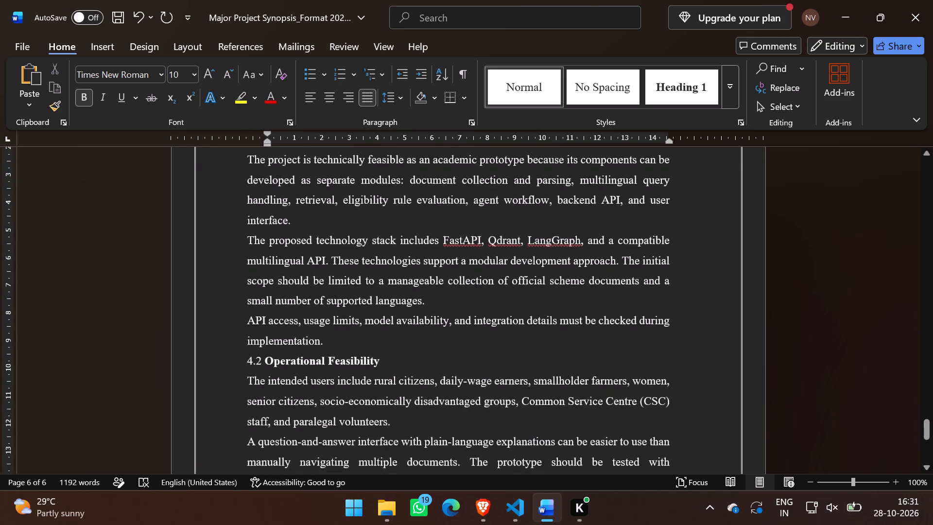
scroll(344, 288, "up", 1)
scroll(344, 288, "down", 1)
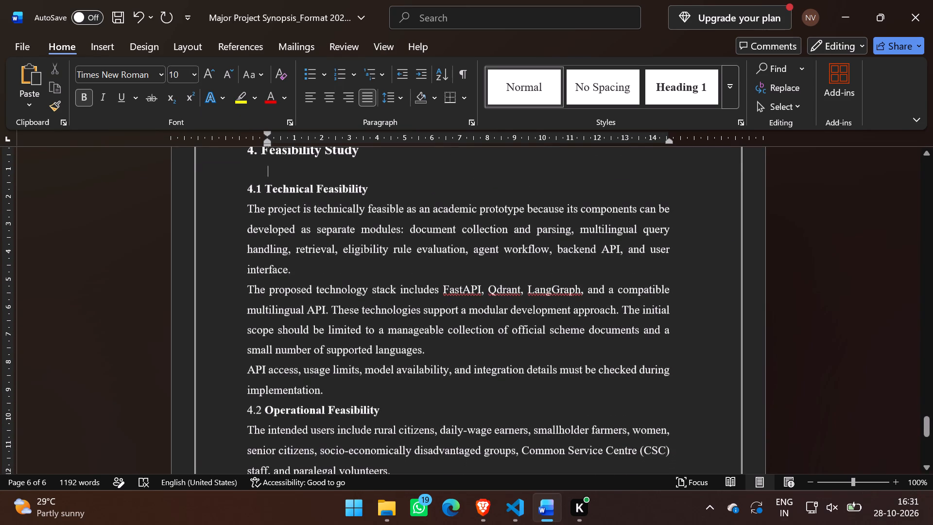
left_click(335, 398)
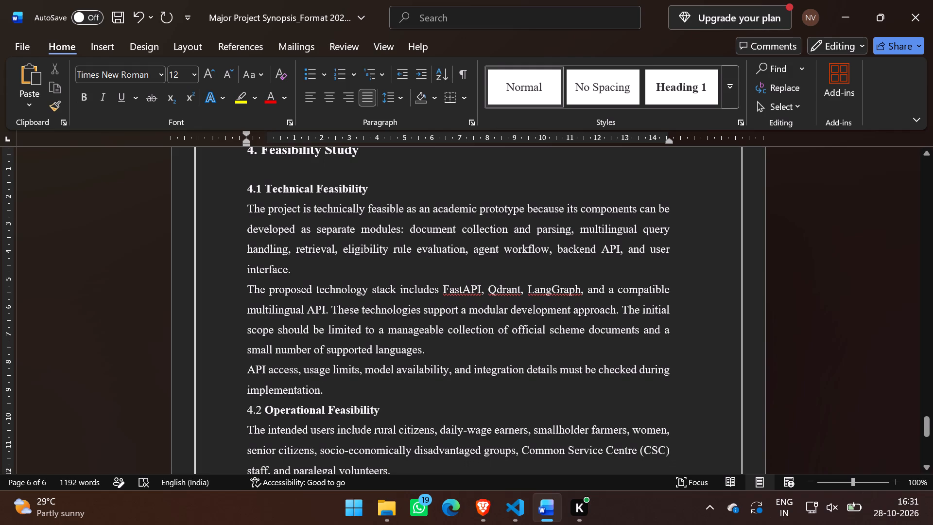
key("Return")
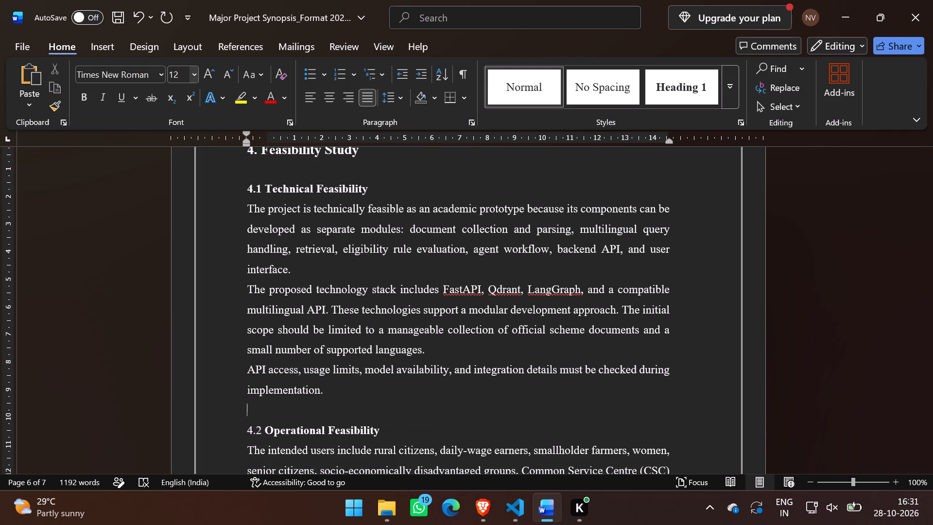
left_click(181, 71)
key("4")
key("Return")
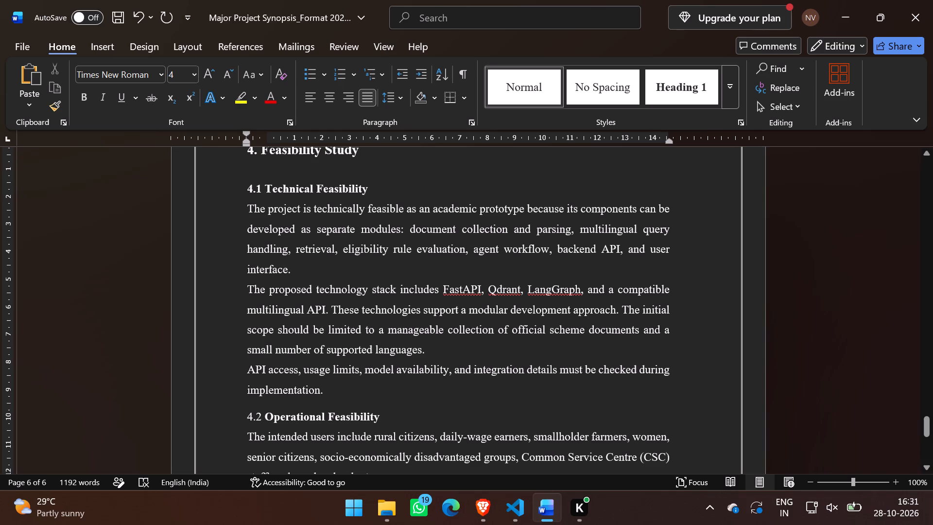
Set the font size of the blank line above 4.2 Operational Feasibility to 6.
scroll(360, 349, "down", 1)
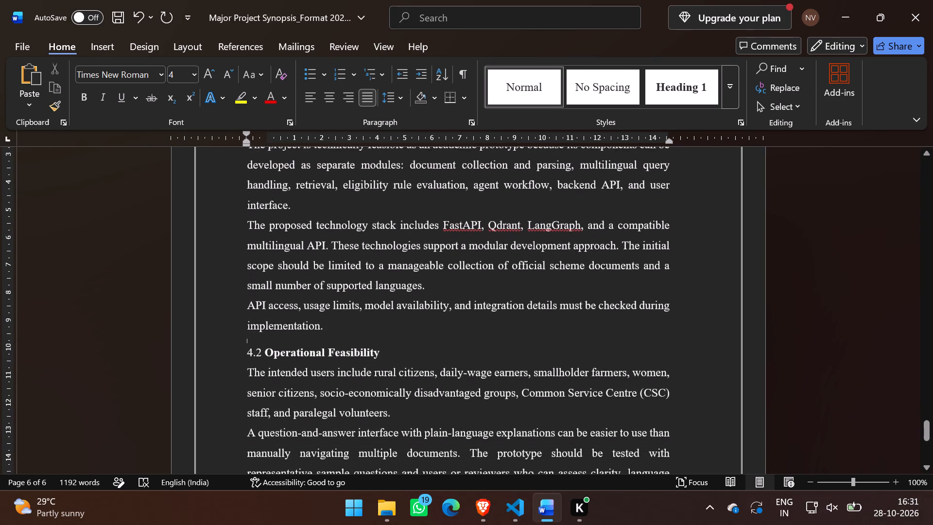
left_click(181, 73)
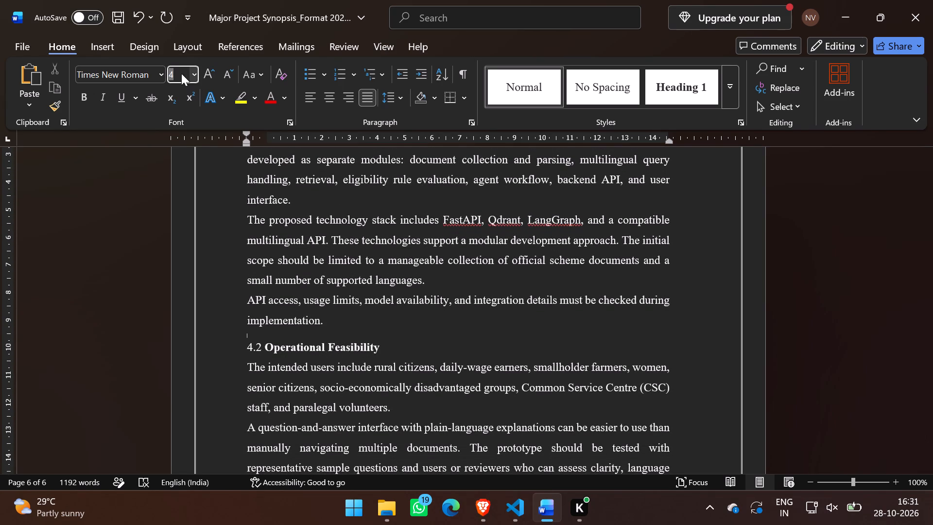
key("6")
key("Return")
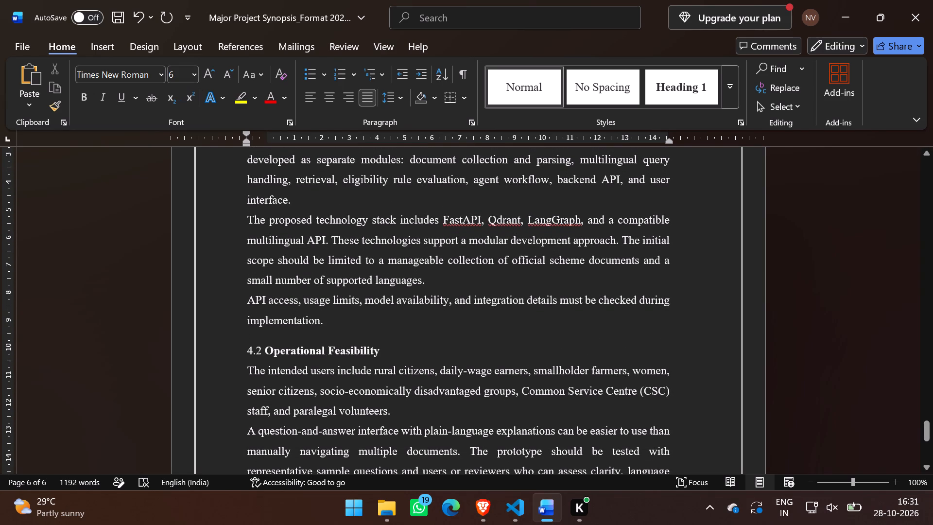
Insert a blank line before the 4.3 Economic Feasibility heading and set its font size to 6.
scroll(322, 316, "up", 1)
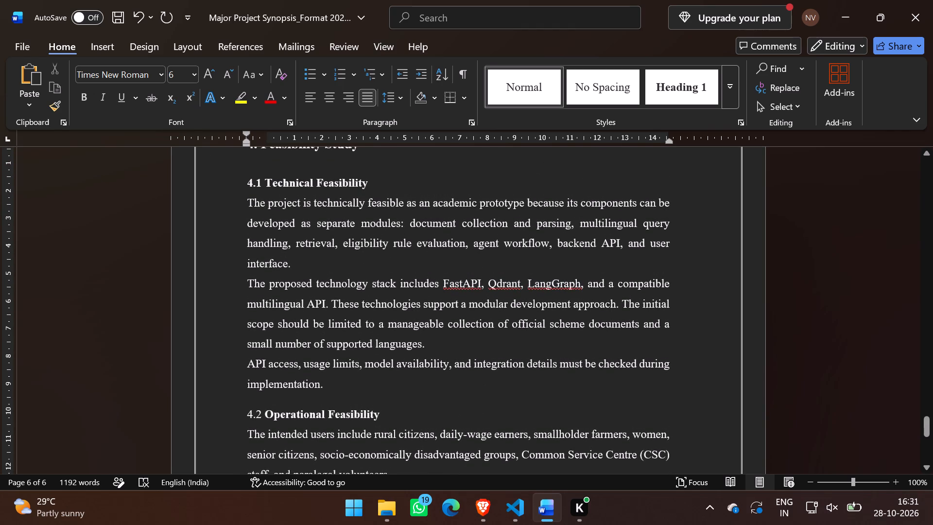
scroll(322, 316, "down", 1)
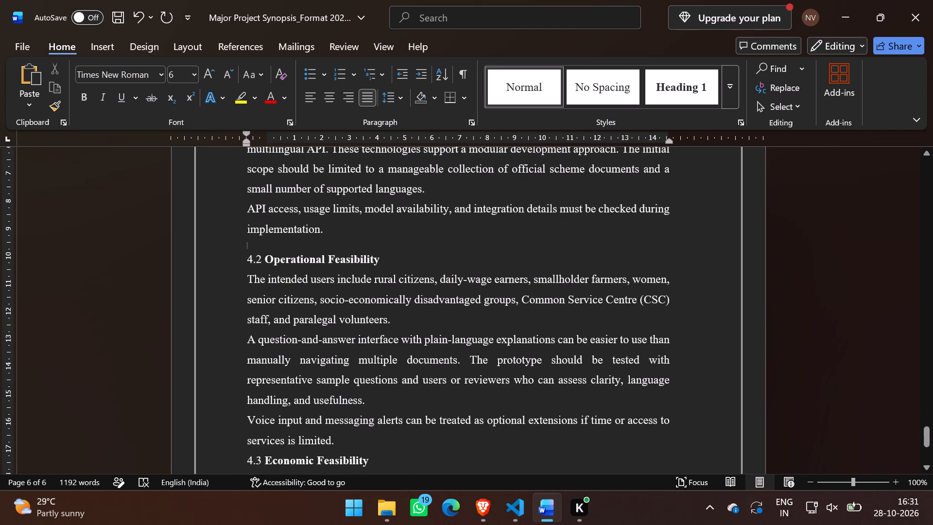
left_click(346, 442)
key("Return")
scroll(431, 411, "down", 1)
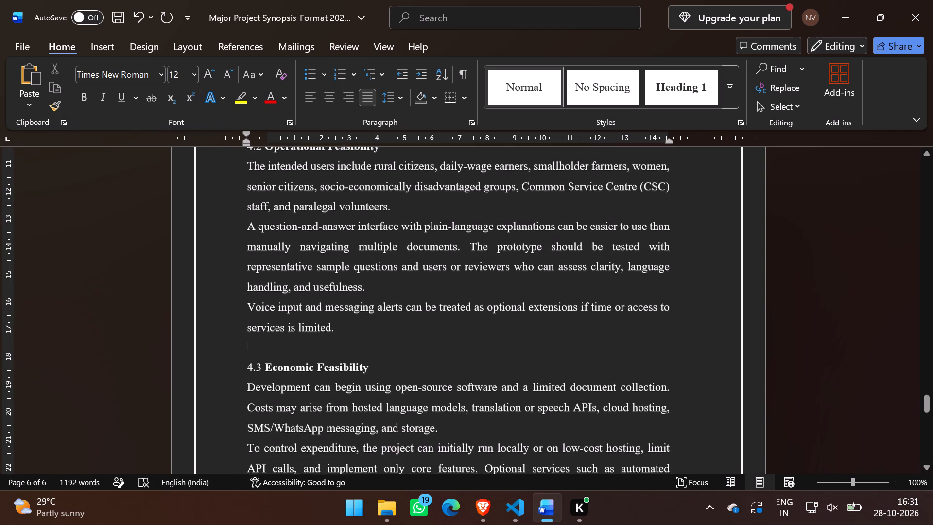
scroll(431, 411, "down", 1)
left_click(182, 75)
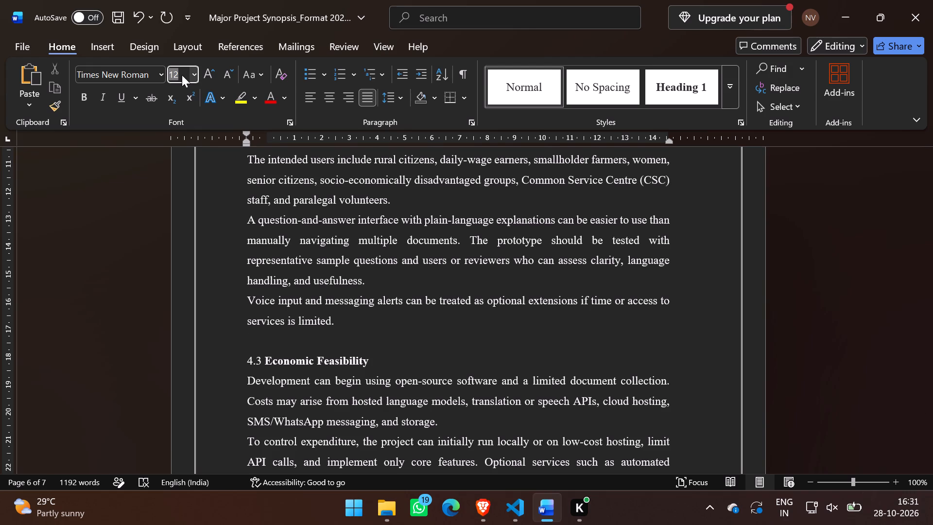
key("6")
key("Return")
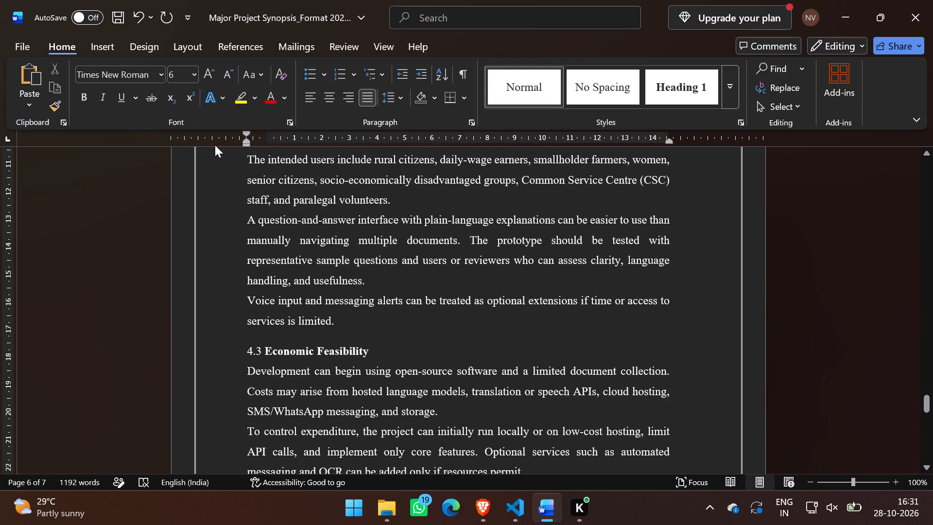
scroll(394, 307, "down", 2)
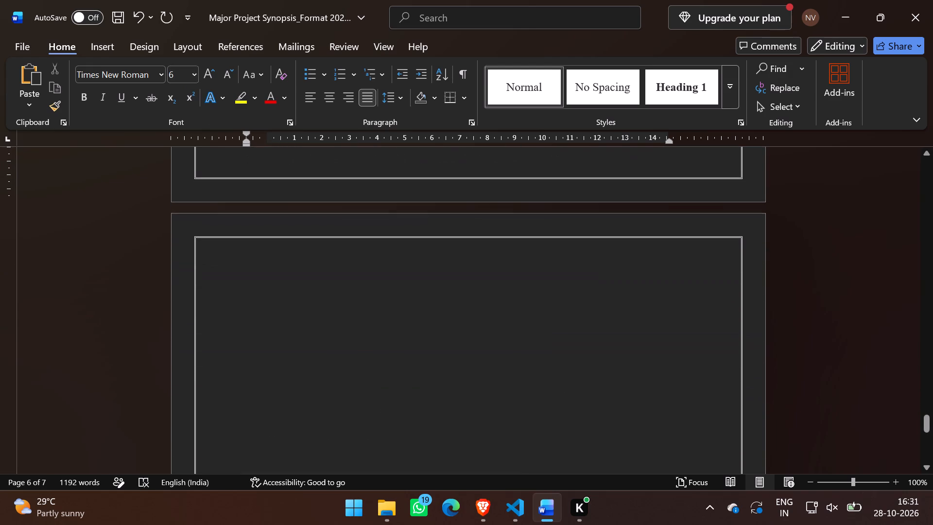
left_click(320, 263)
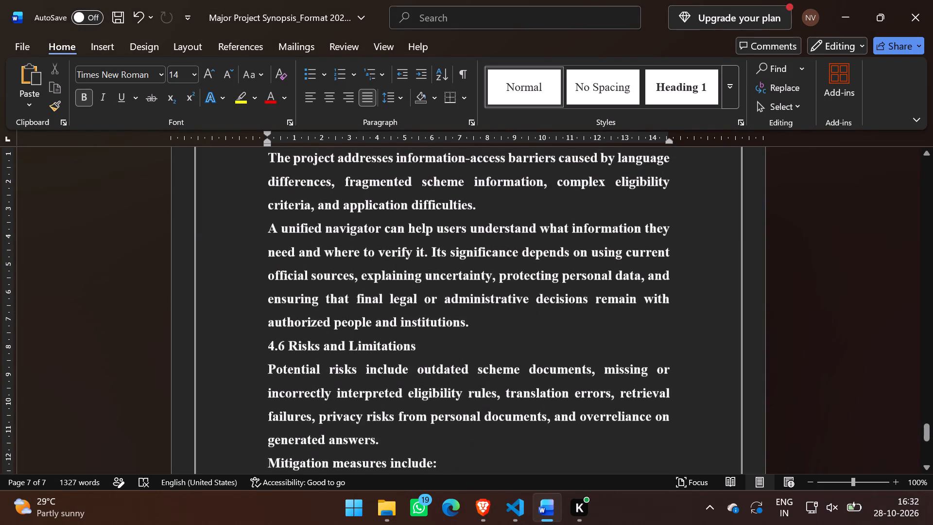
scroll(329, 228, "up", 1)
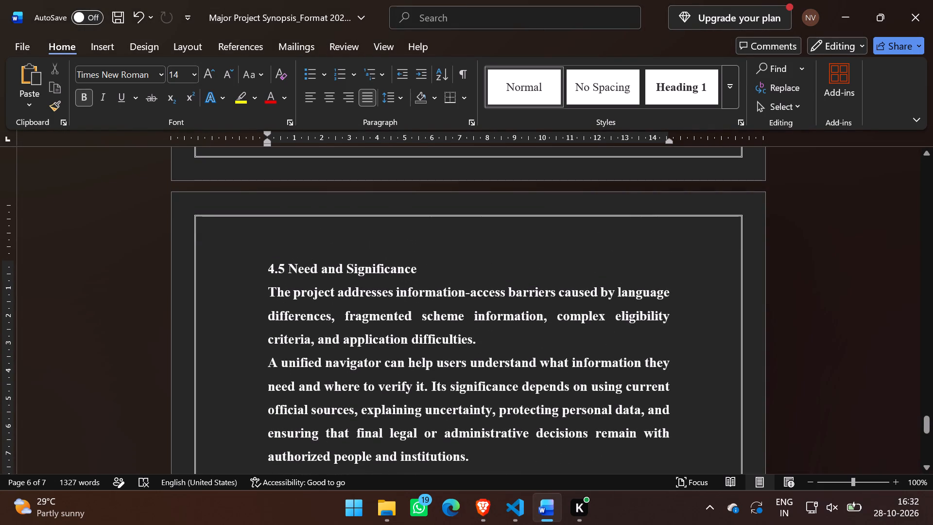
left_click_drag(269, 267, 347, 519)
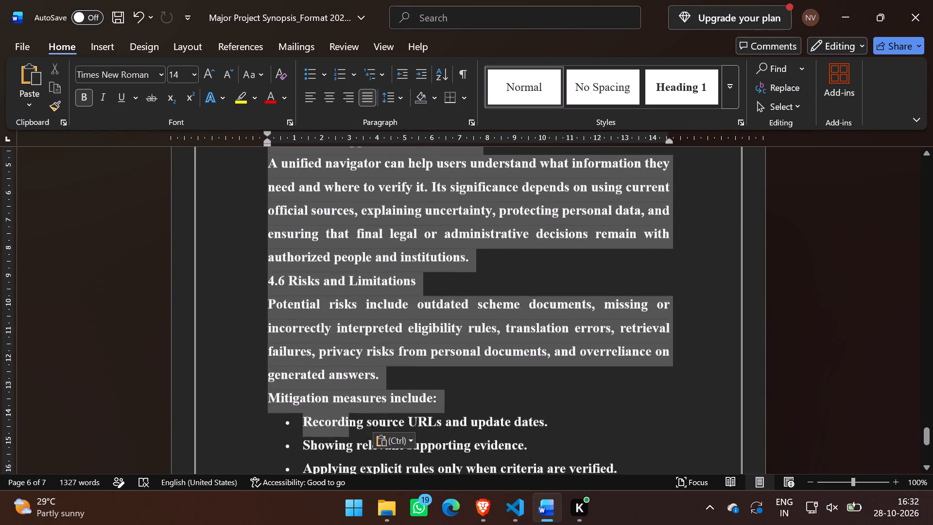
left_click_drag(347, 519, 371, 275)
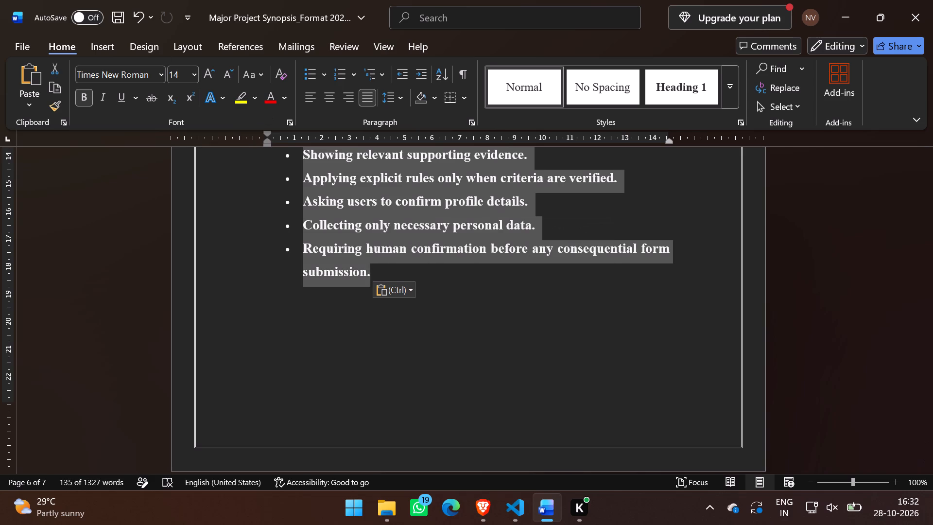
left_click(185, 75)
left_click(185, 75)
key("BackSpace")
key("2")
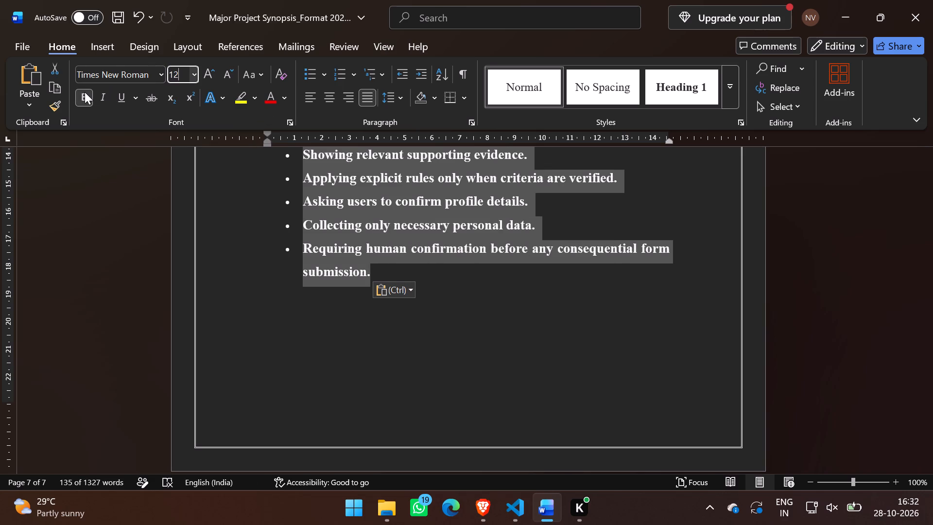
left_click(85, 92)
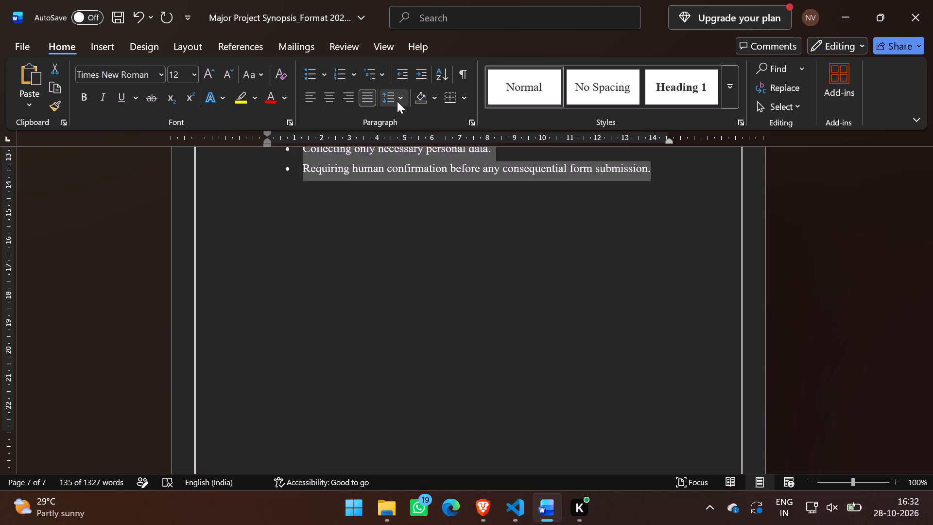
left_click(399, 101)
left_click(414, 163)
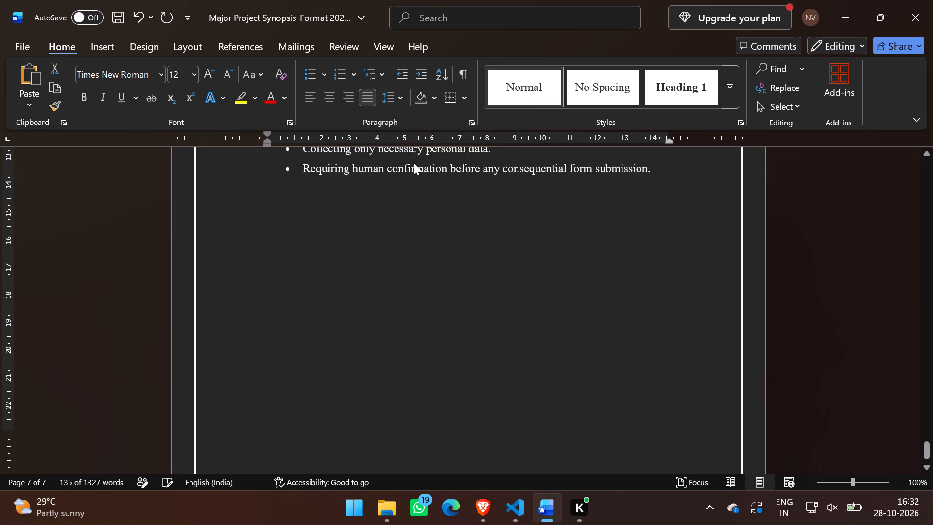
Move the left indent of the pasted 4.5 and 4.6 text outward to align with the Economic Feasibility paragraphs above.
scroll(379, 278, "up", 2)
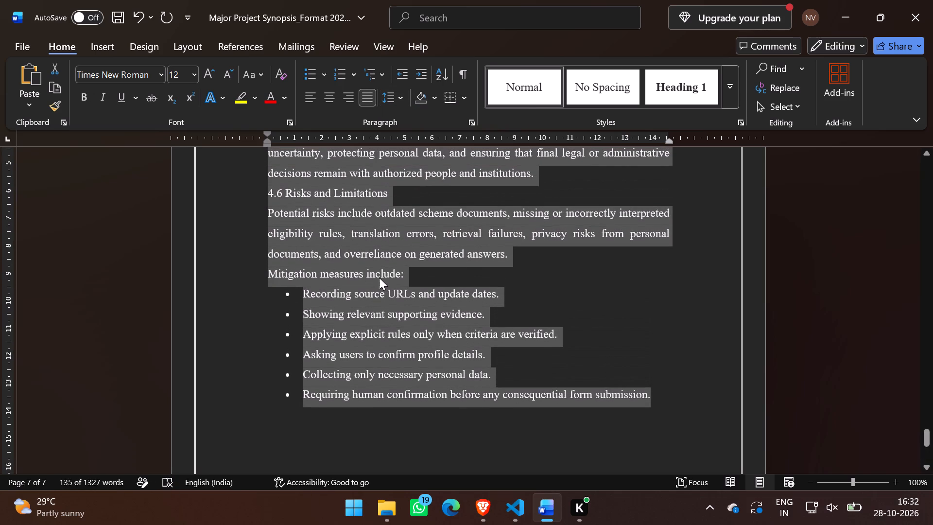
scroll(379, 280, "up", 1)
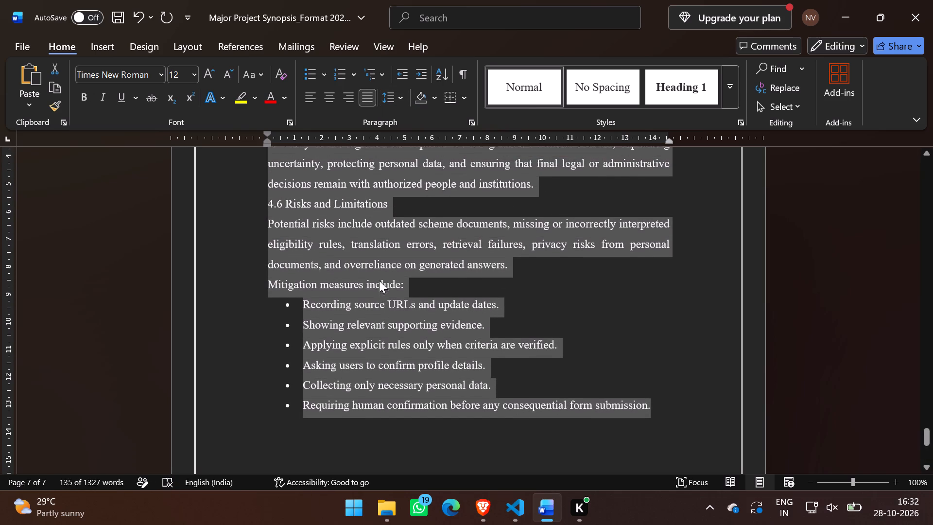
scroll(379, 280, "up", 1)
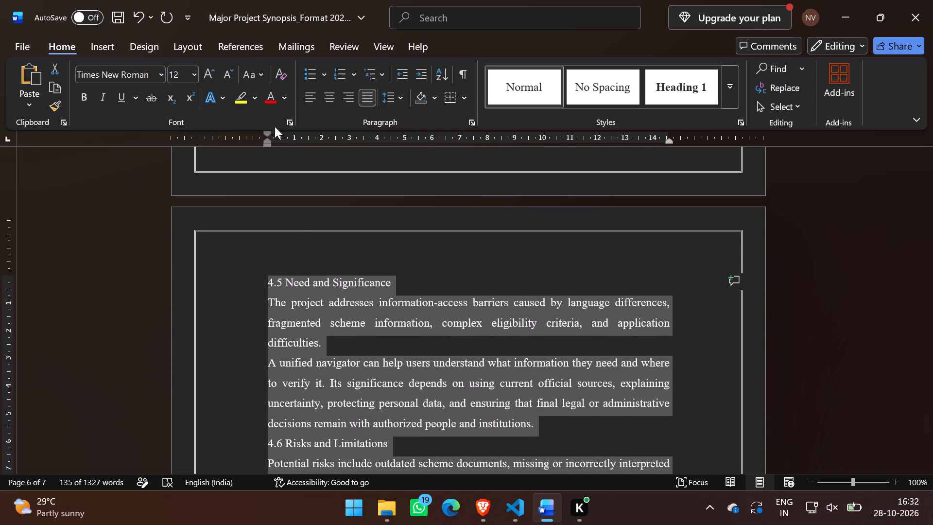
scroll(298, 225, "up", 1)
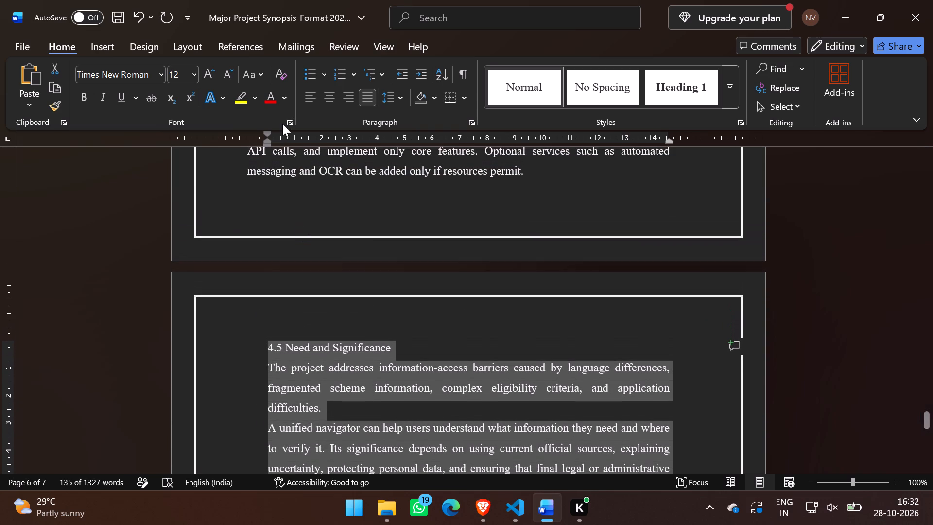
left_click_drag(265, 141, 256, 142)
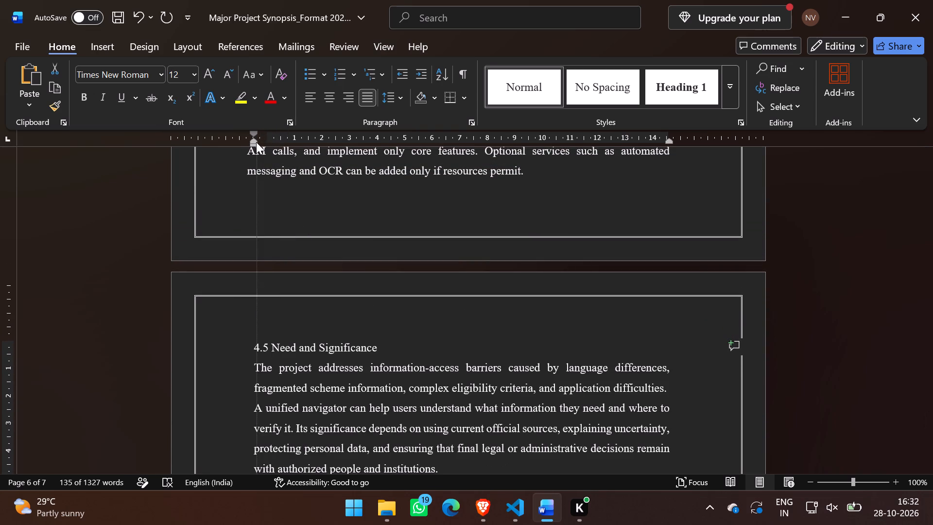
left_click_drag(256, 142, 243, 142)
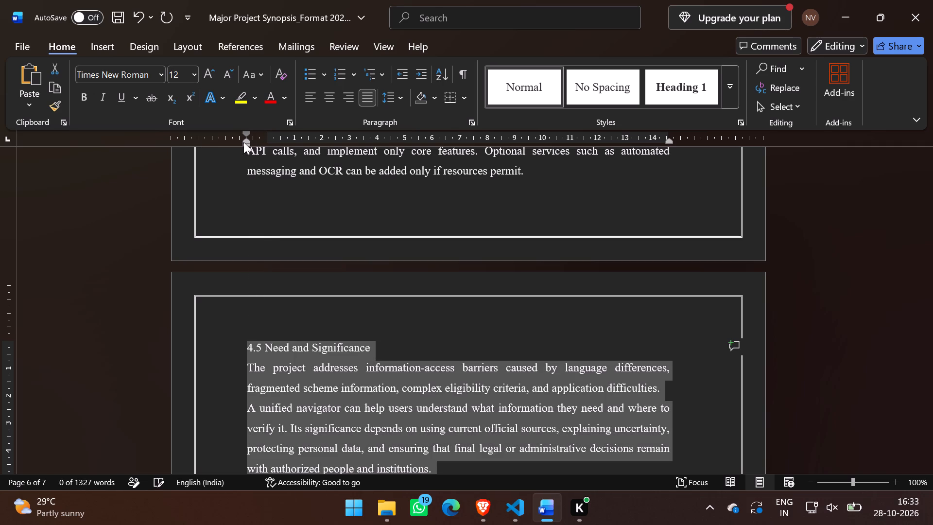
Renumber the Need and Significance heading as 4.4 and the Risks and Limitations heading as 4.5.
left_click(261, 343)
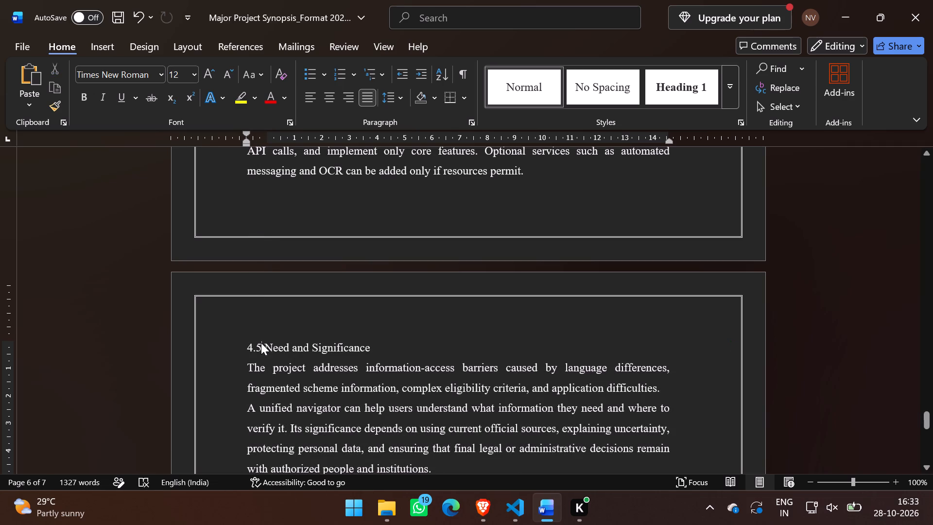
key("BackSpace")
key("4")
scroll(421, 434, "down", 1)
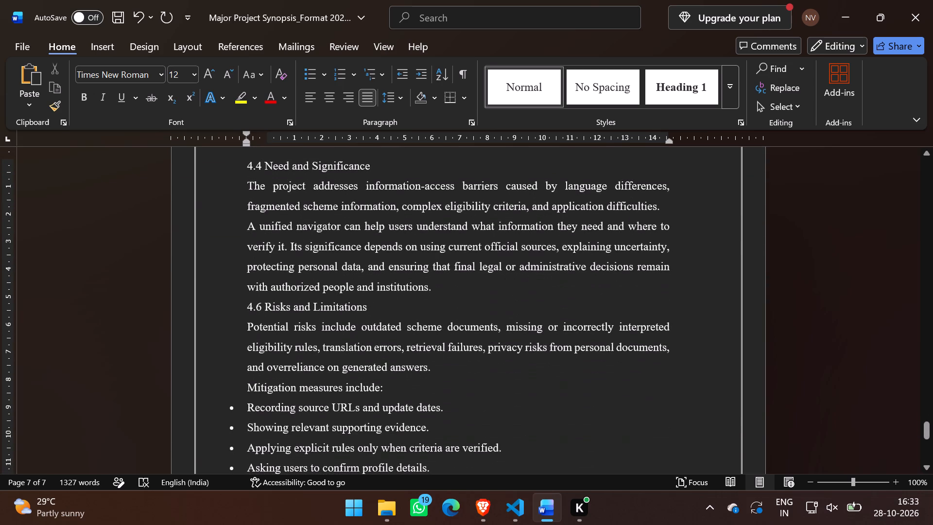
left_click(261, 307)
key("BackSpace")
key("5")
Bold the heading titles "Need and Significance" and "Risks and Limitations", leaving their numbers in regular weight.
left_click_drag(264, 166, 370, 170)
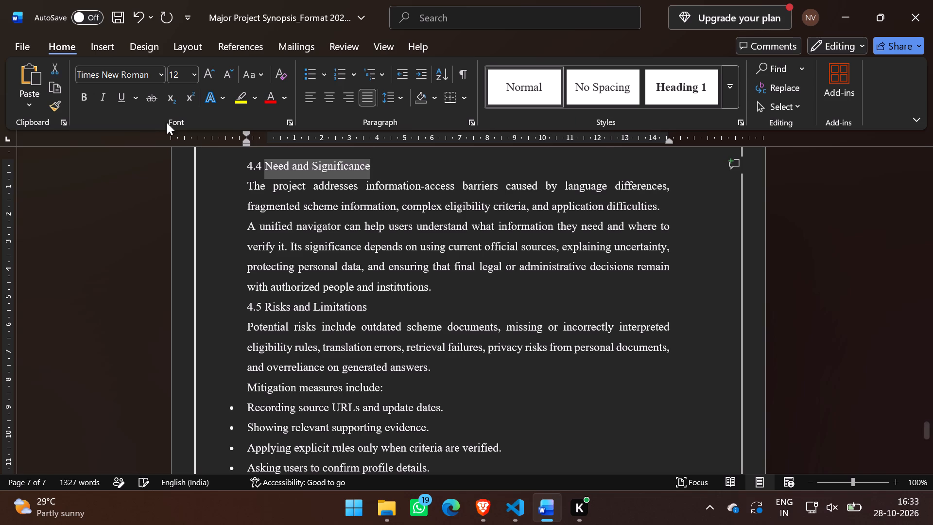
left_click(80, 96)
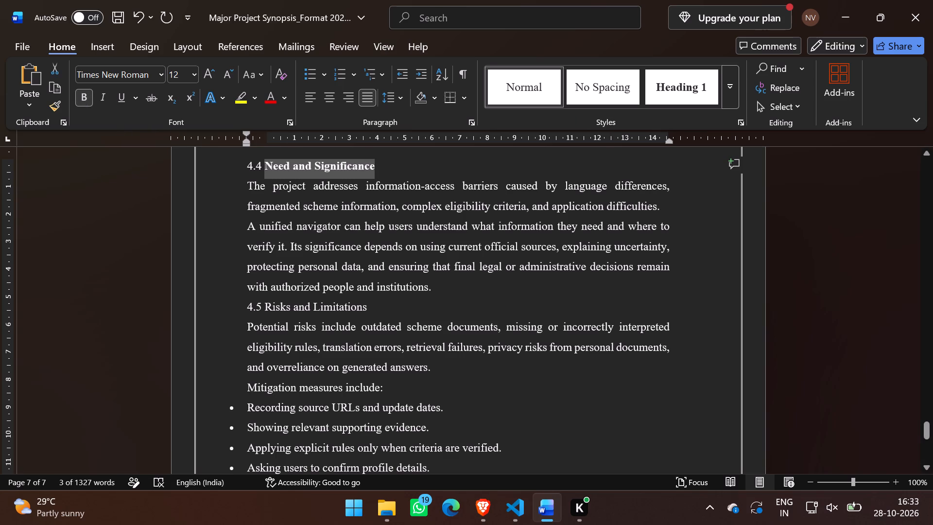
left_click_drag(264, 305, 353, 316)
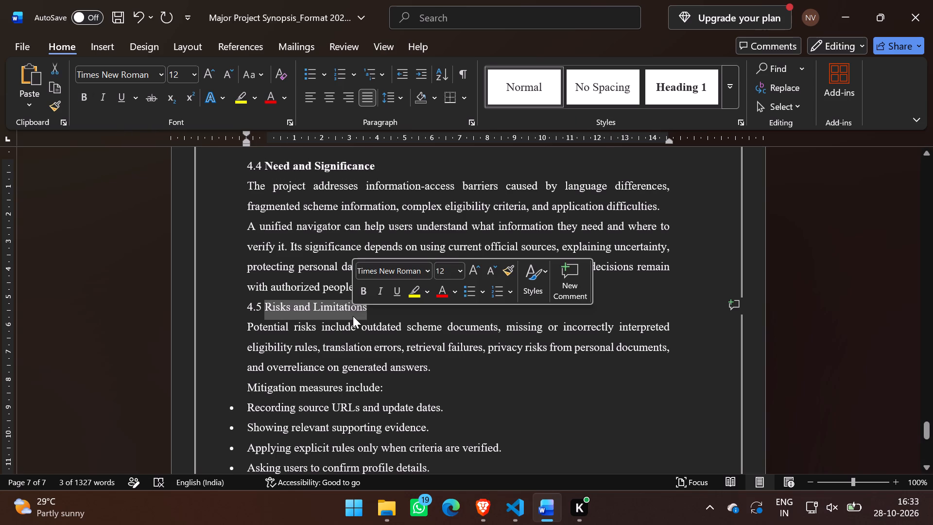
left_click(80, 98)
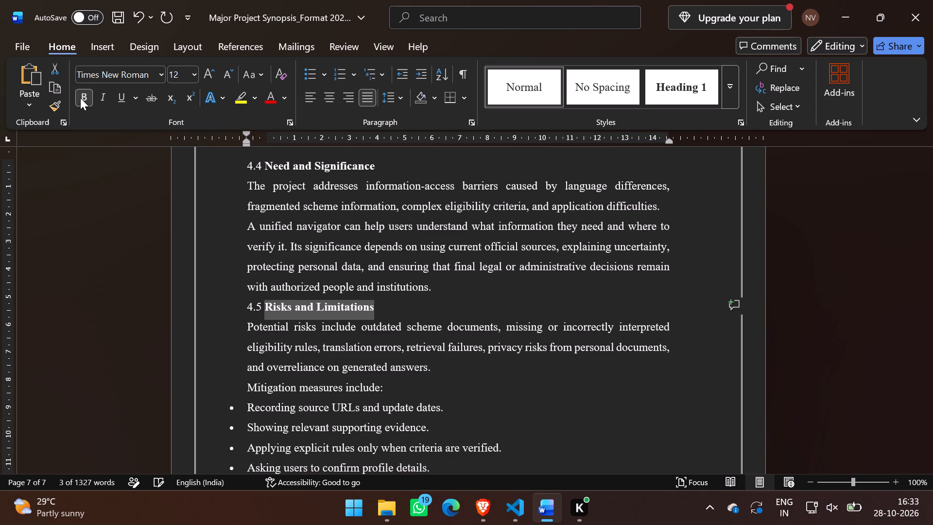
Insert a blank line at font size 6 between the Need and Significance text and the 4.5 Risks and Limitations heading.
left_click(450, 284)
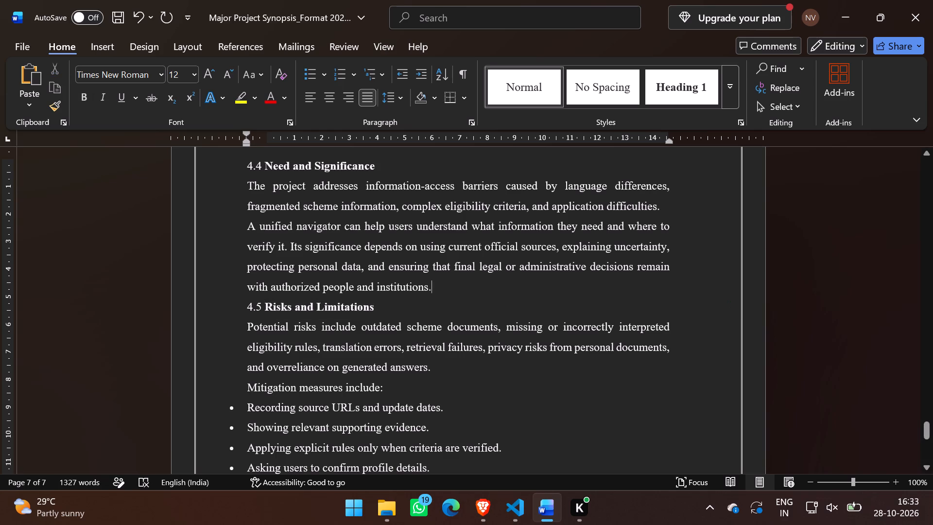
key("Return")
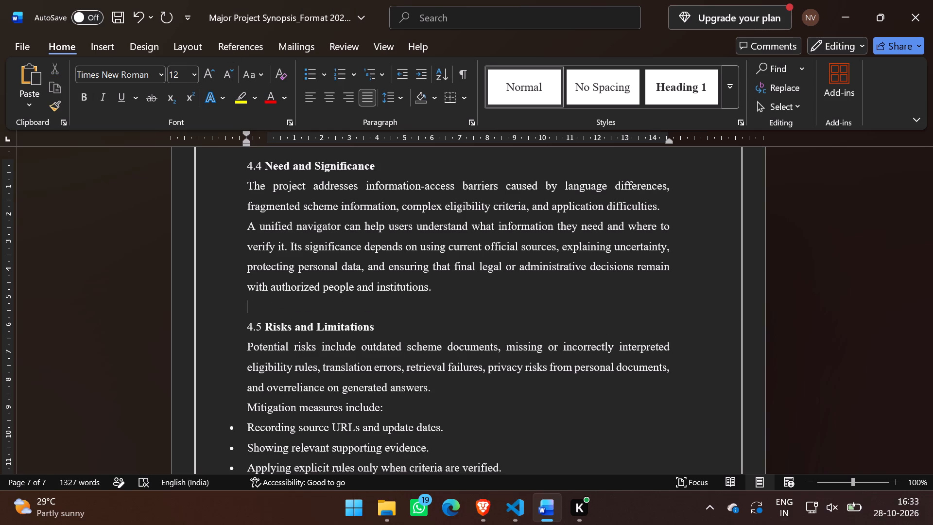
left_click(183, 72)
key("6")
key("Return")
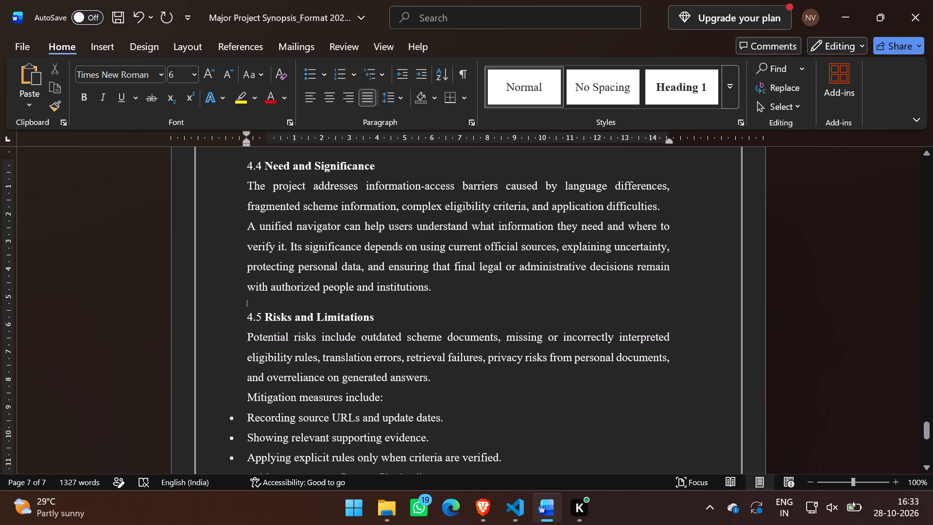
Indent the six mitigation-measure bullets under Risks and Limitations inward so the bullets align with the body text.
scroll(327, 339, "down", 2)
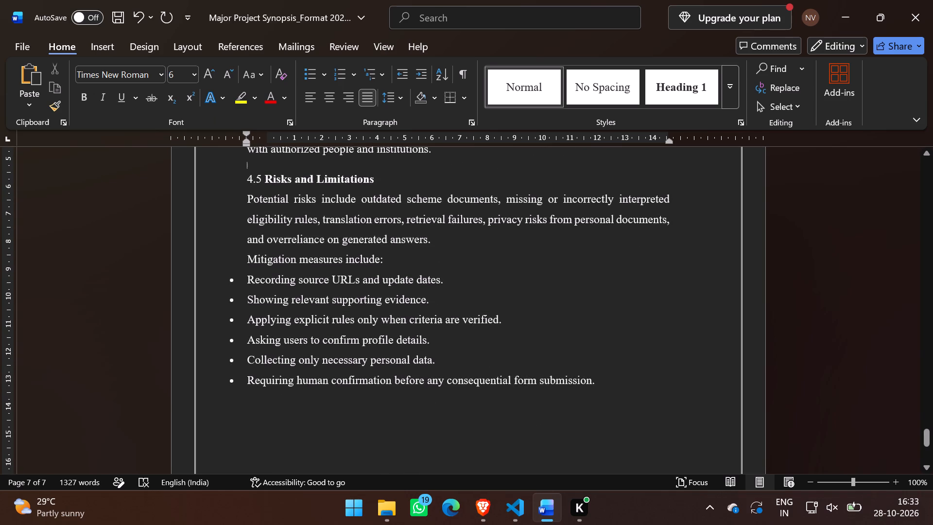
scroll(327, 339, "up", 1)
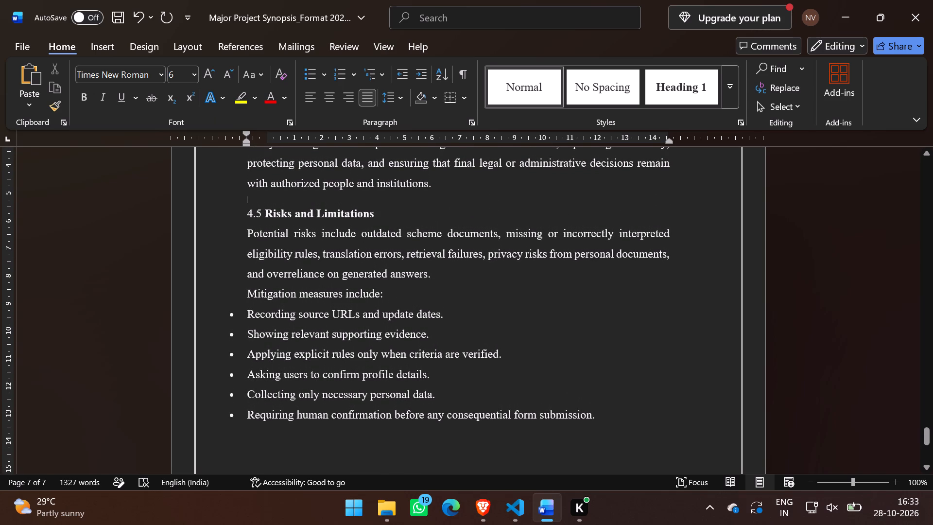
left_click_drag(246, 315, 591, 415)
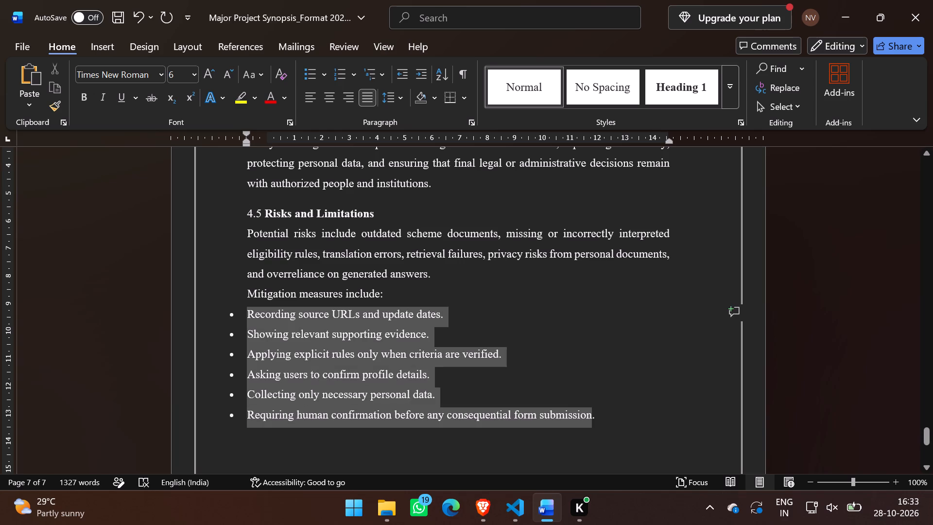
left_click_drag(591, 415, 597, 414)
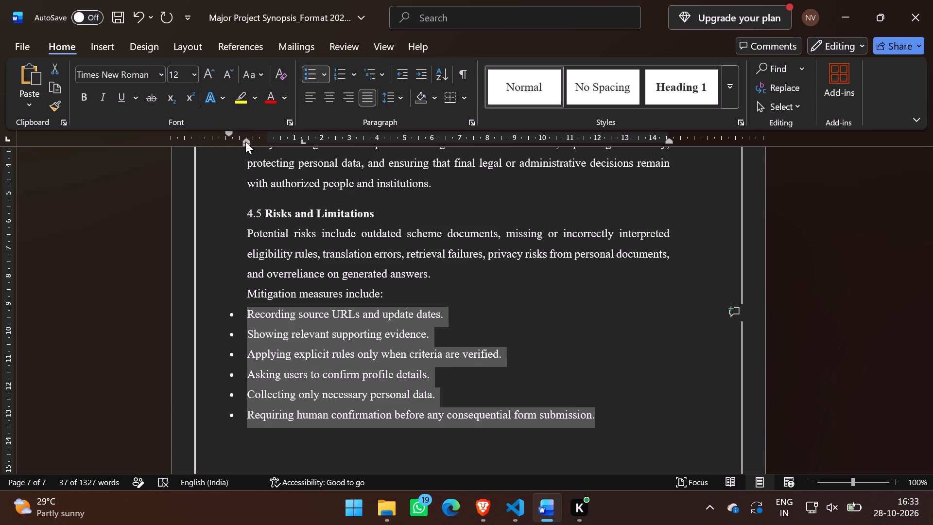
left_click_drag(245, 141, 269, 149)
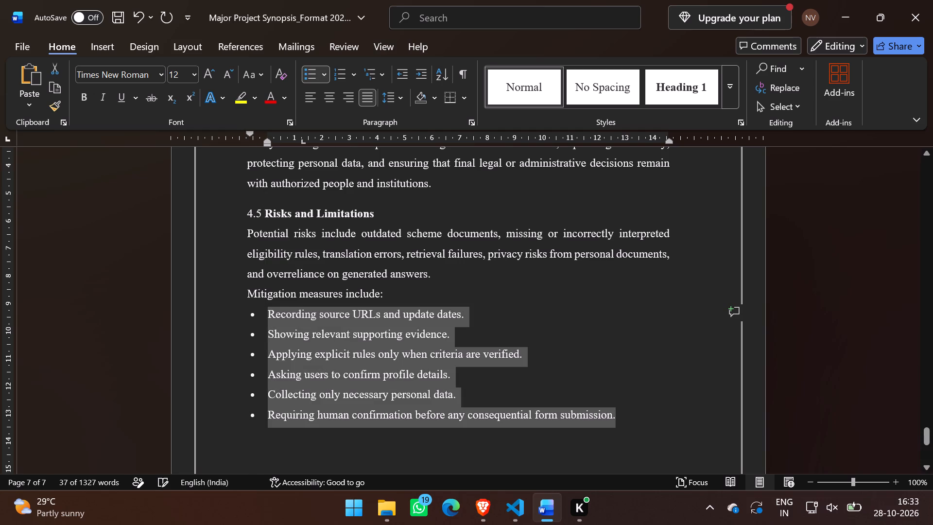
left_click(542, 319)
Add blank lines below the last mitigation bullet until the insertion point reaches a new page.
scroll(542, 319, "up", 1)
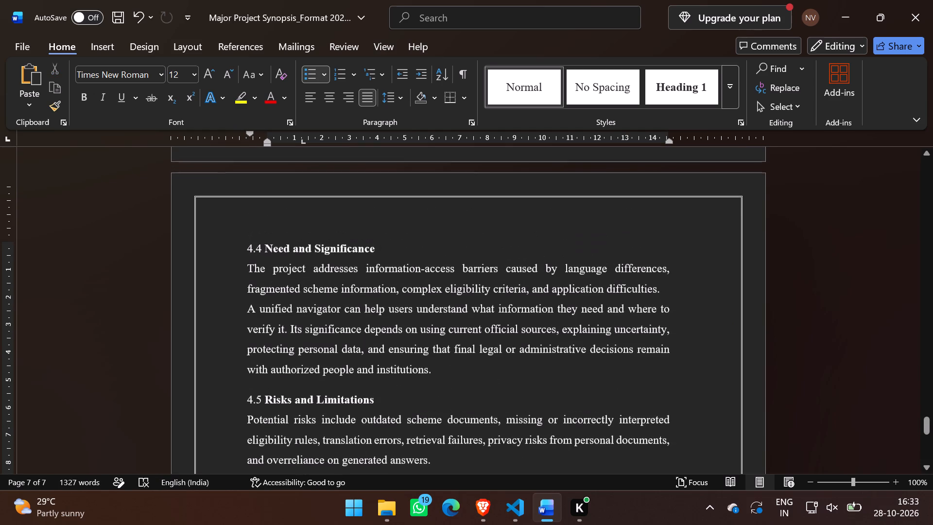
scroll(542, 319, "down", 4)
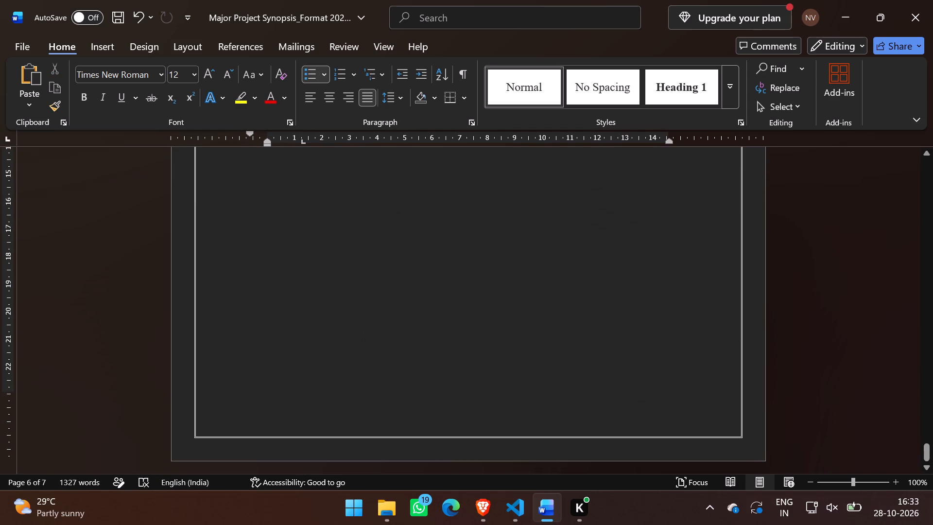
left_click(390, 366)
key("Return")
key("Return")
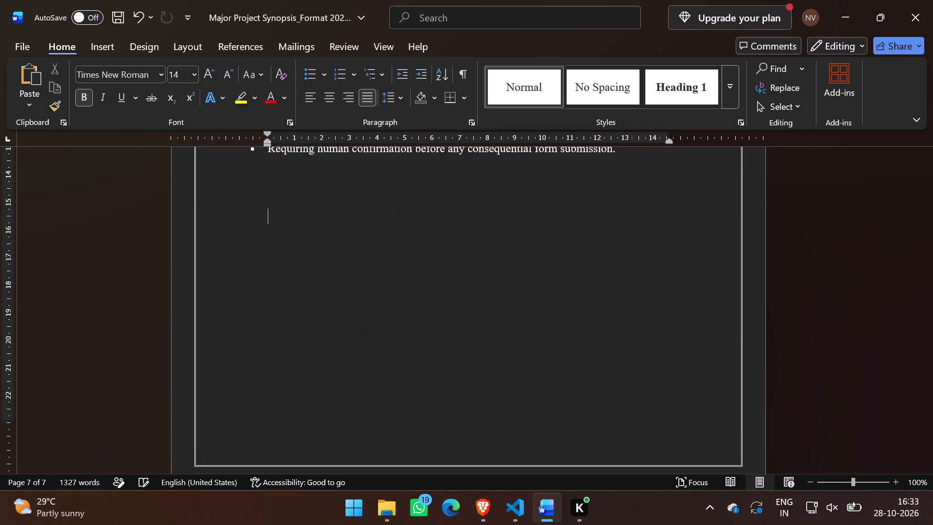
key("Return")
key("Return")
key("Return")
key("Return")
key("Return")
key("Return")
key("Return")
key("Return")
key("Return")
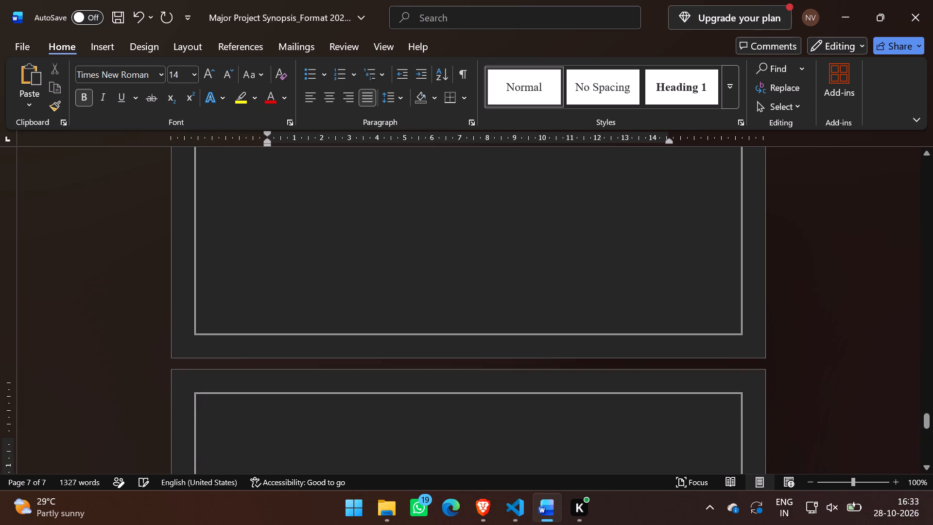
scroll(390, 366, "down", 1)
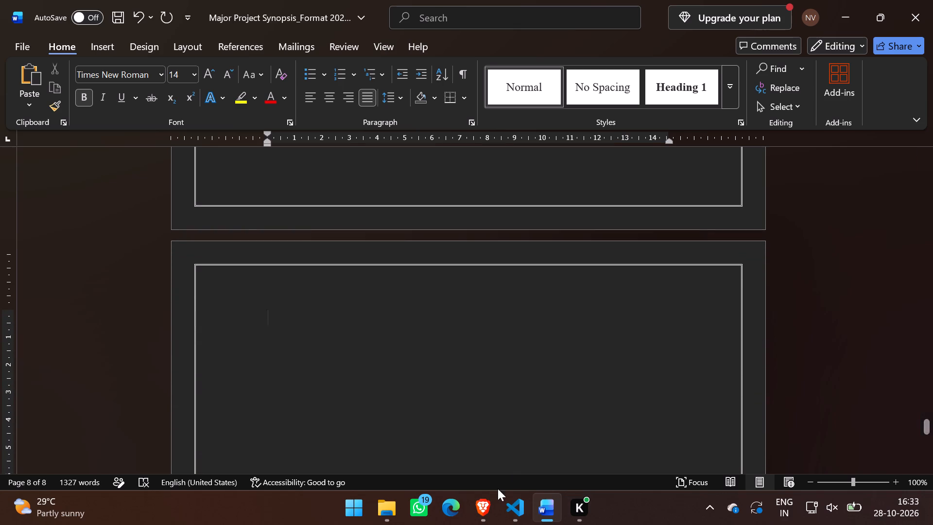
scroll(505, 328, "up", 1)
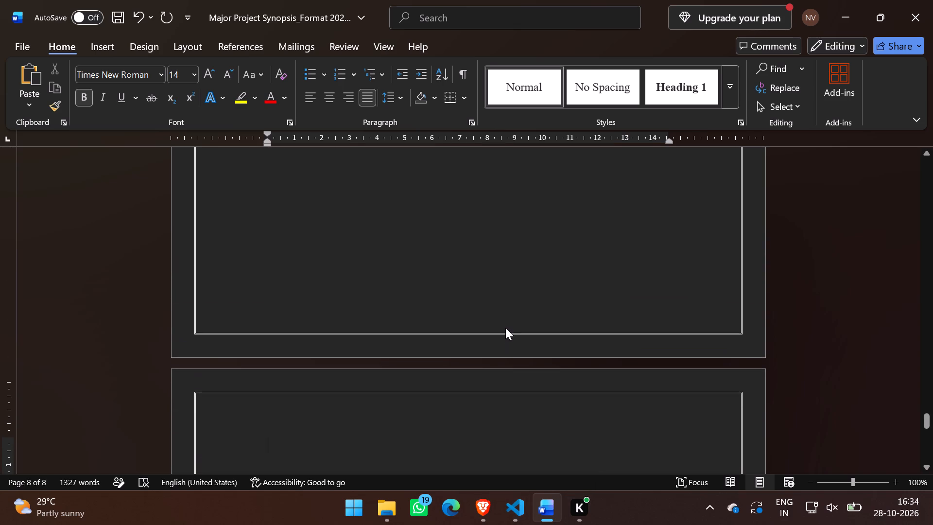
scroll(505, 328, "down", 1)
key("5")
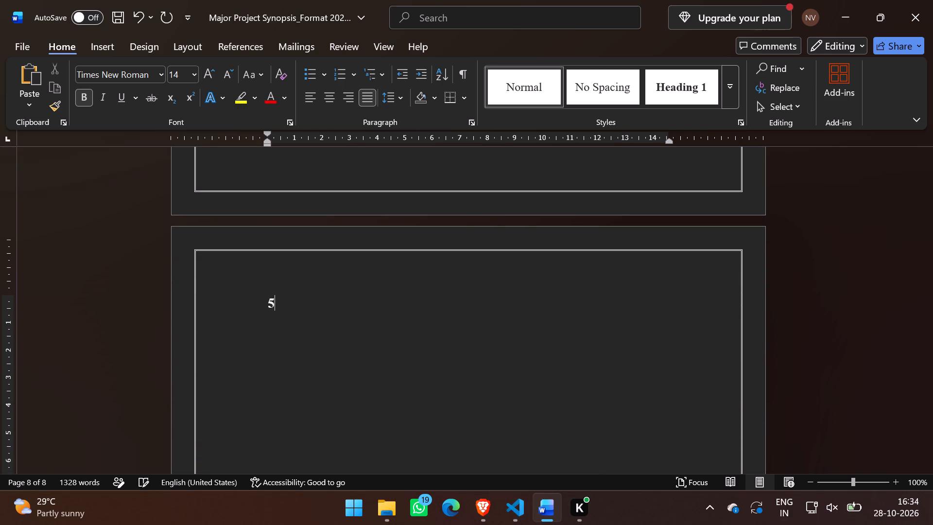
type(".")
key("space")
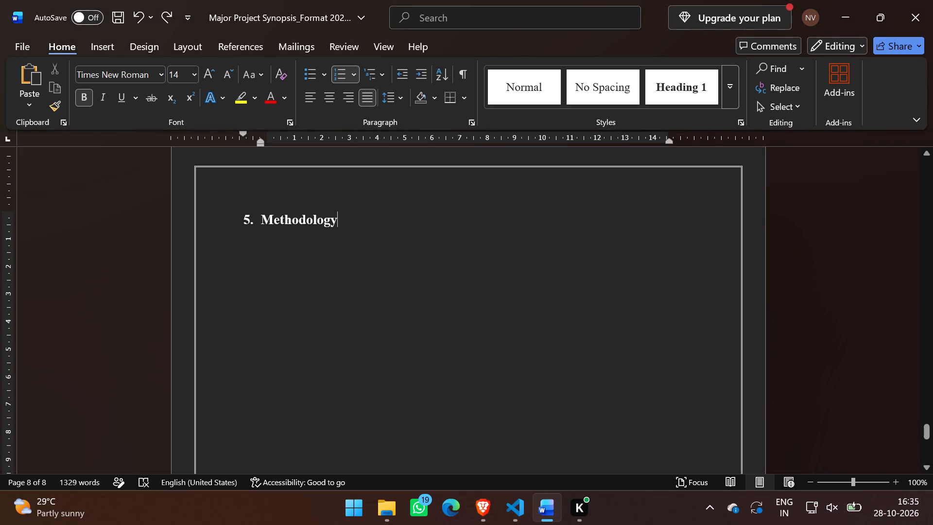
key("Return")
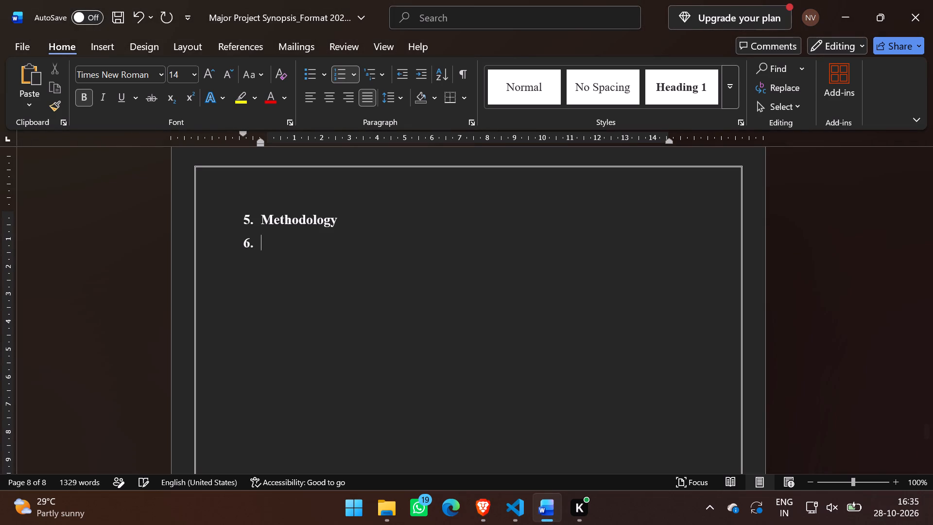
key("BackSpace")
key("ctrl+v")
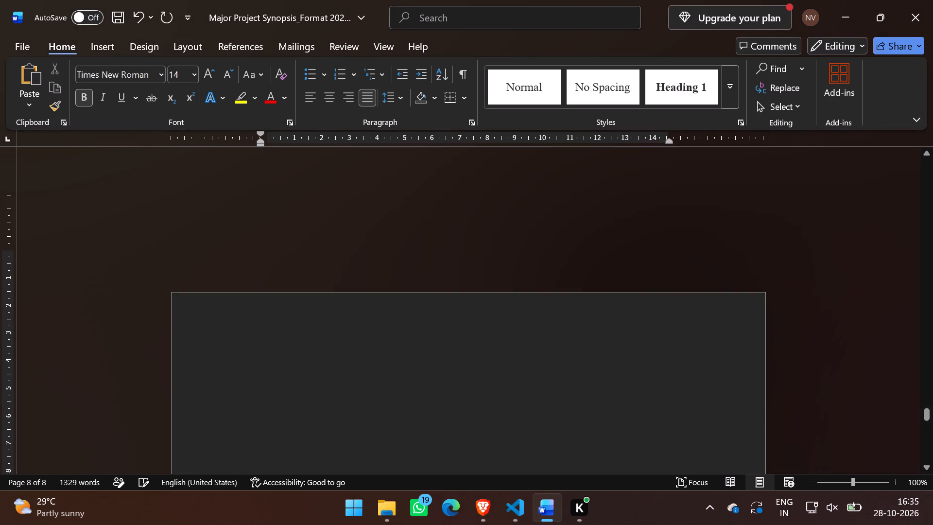
Remove bold from all the pasted Methodology text, from 5.1 Requirement Analysis to the last paragraph of 5.9.
scroll(409, 293, "up", 9)
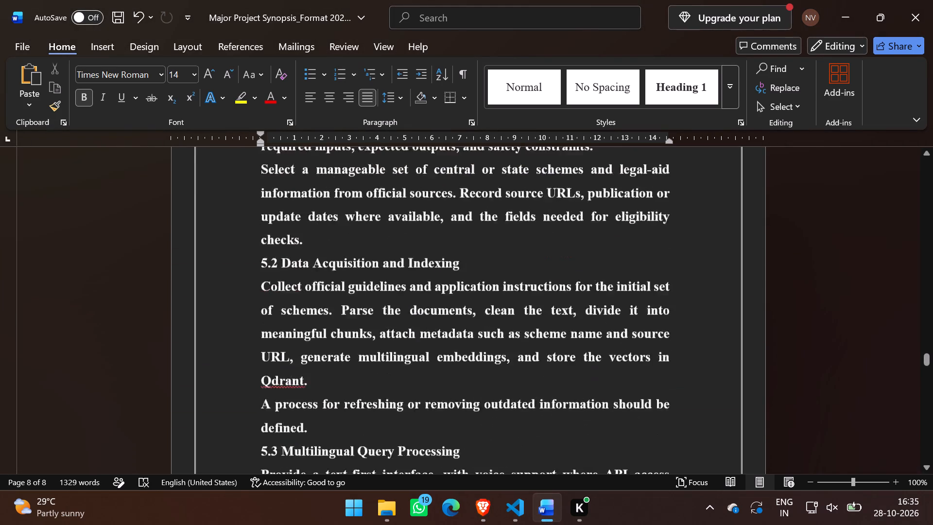
scroll(409, 293, "up", 1)
scroll(409, 293, "down", 1)
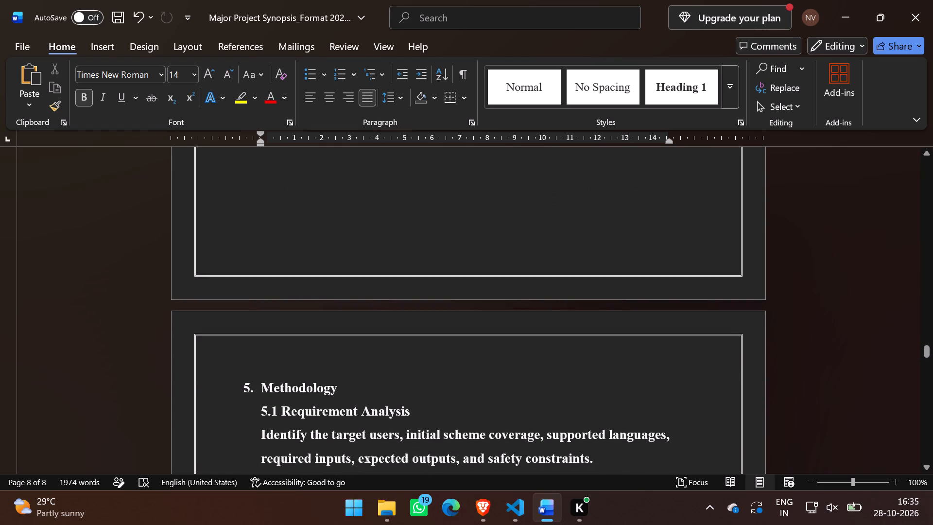
left_click_drag(264, 406, 343, 524)
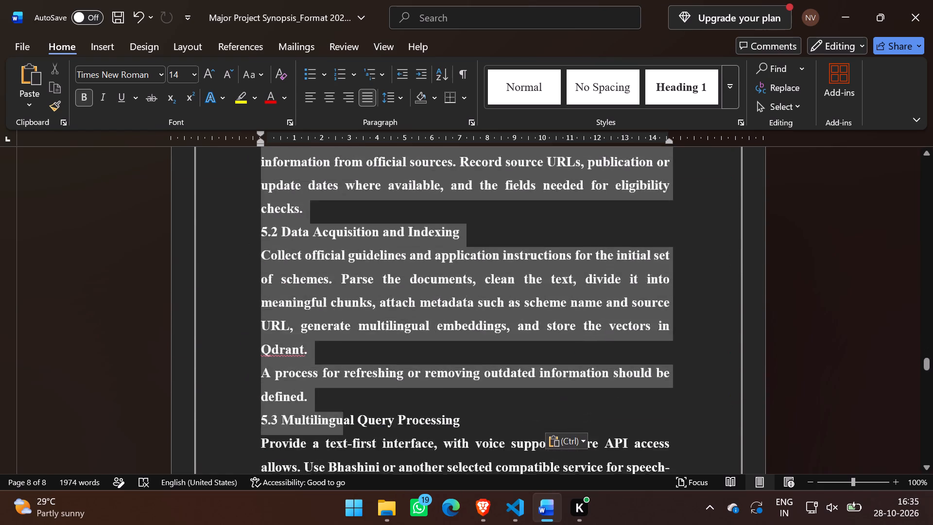
left_click_drag(343, 524, 384, 500)
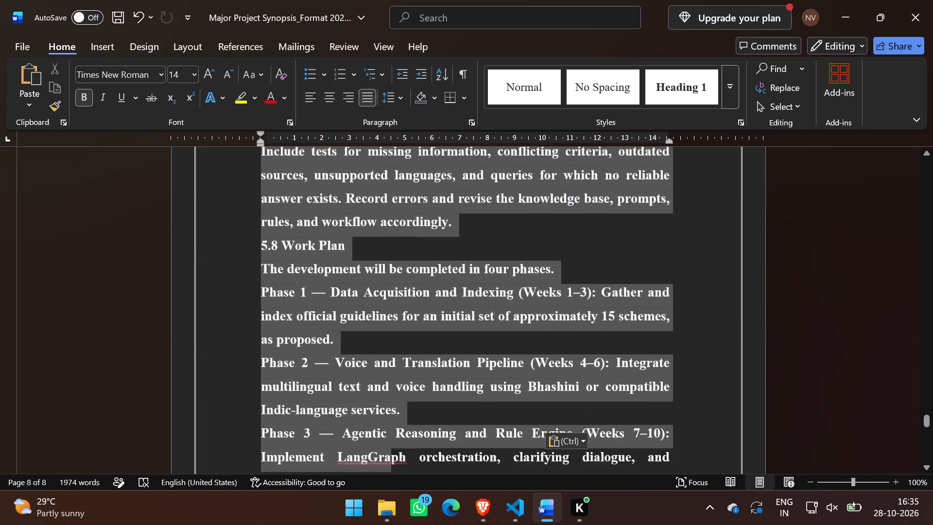
left_click_drag(384, 500, 364, 228)
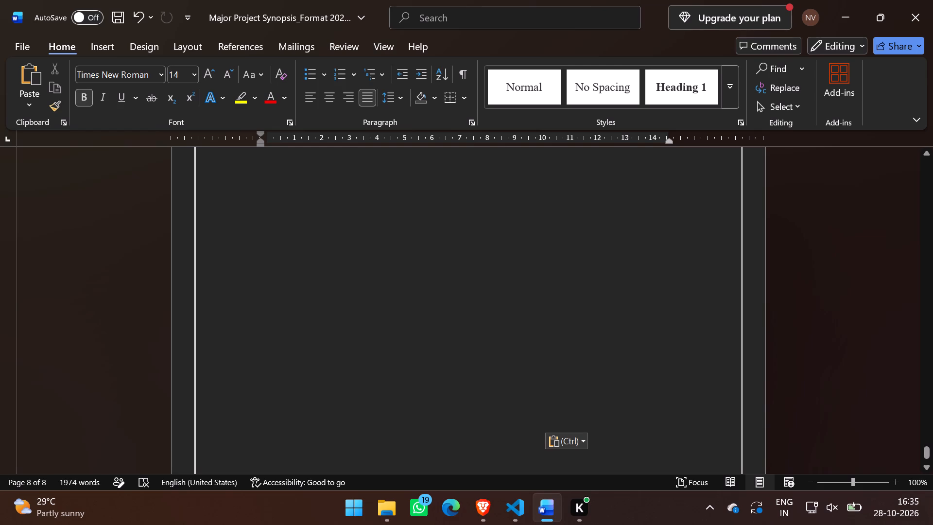
left_click_drag(364, 228, 378, 153)
left_click_drag(378, 153, 533, 507)
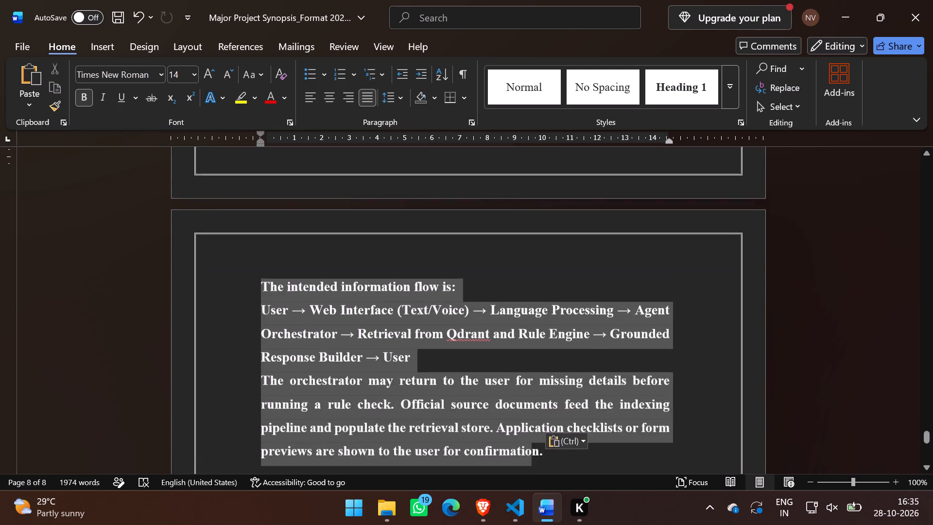
left_click_drag(533, 507, 546, 259)
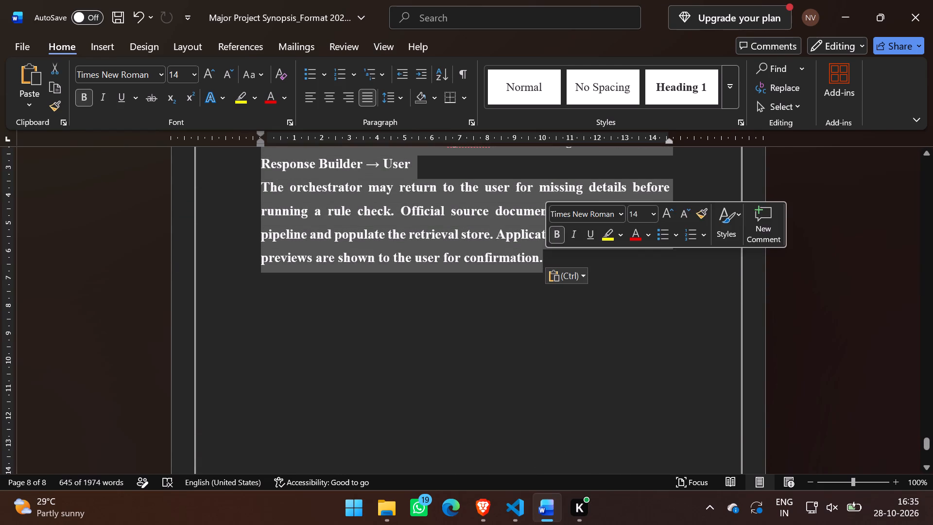
left_click(78, 102)
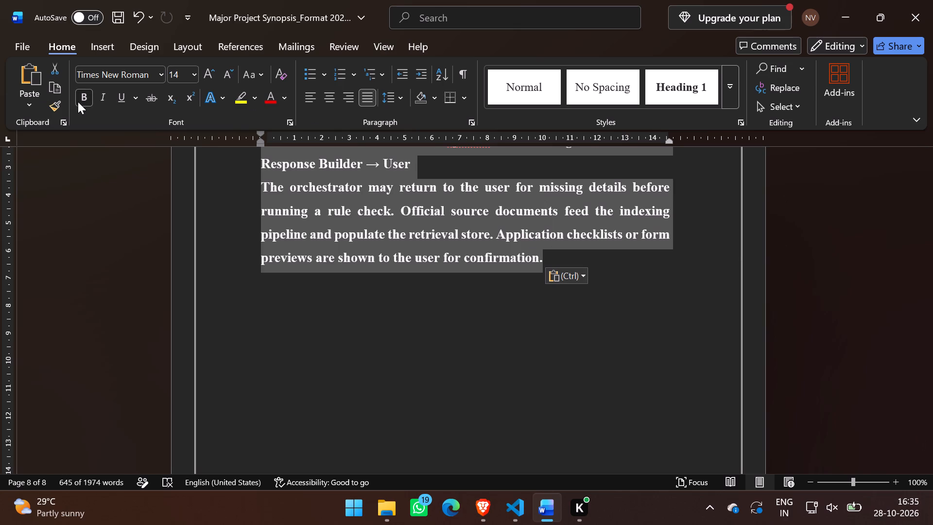
Set the font size of the pasted Methodology text to 12.
left_click(180, 78)
left_click(180, 78)
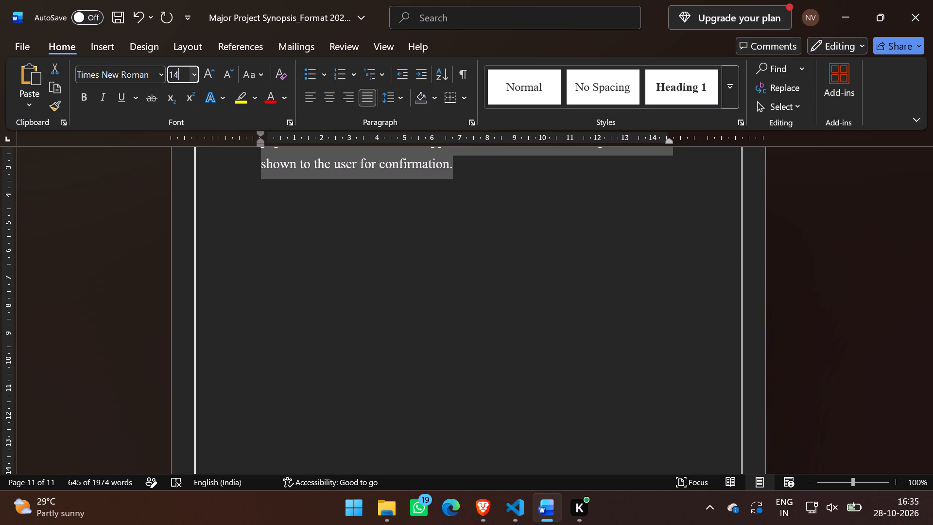
key("BackSpace")
key("2")
left_click(402, 103)
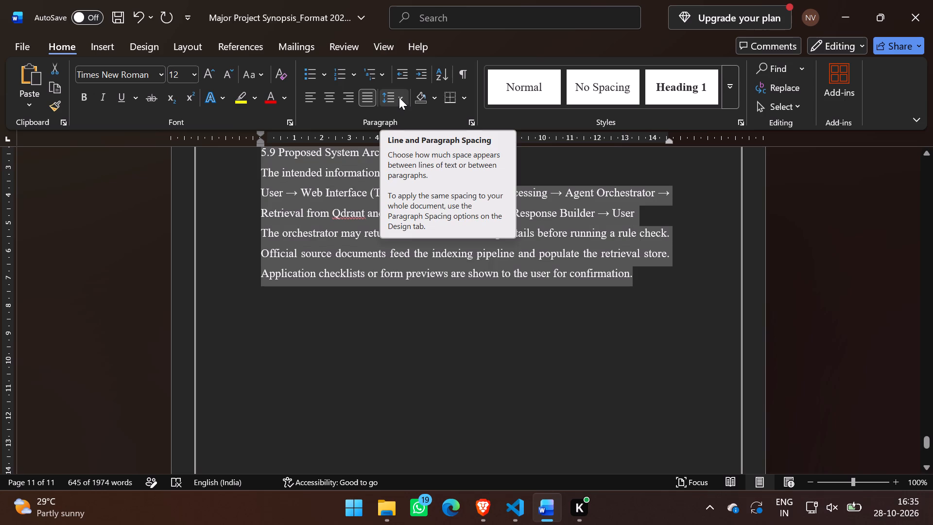
Apply 1.5 line spacing and justified alignment to the pasted Methodology text.
left_click(399, 97)
left_click(442, 165)
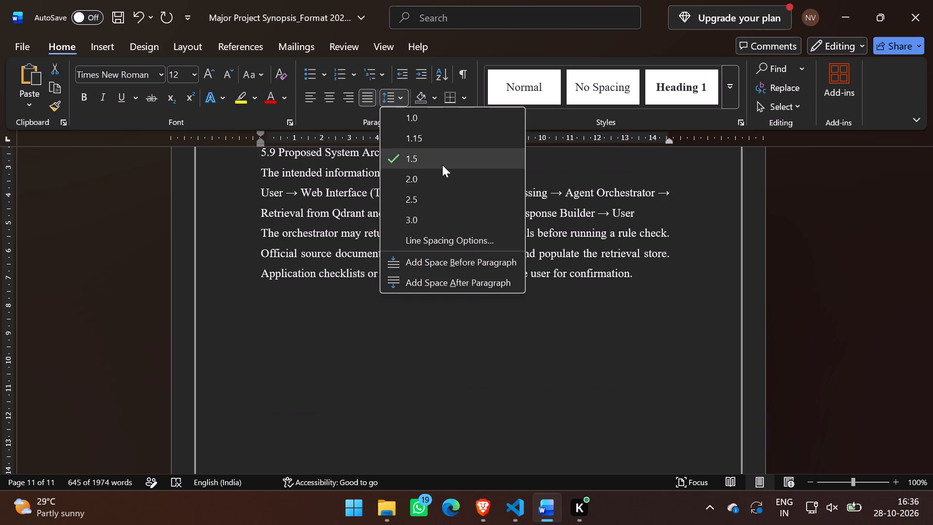
scroll(454, 312, "up", 1)
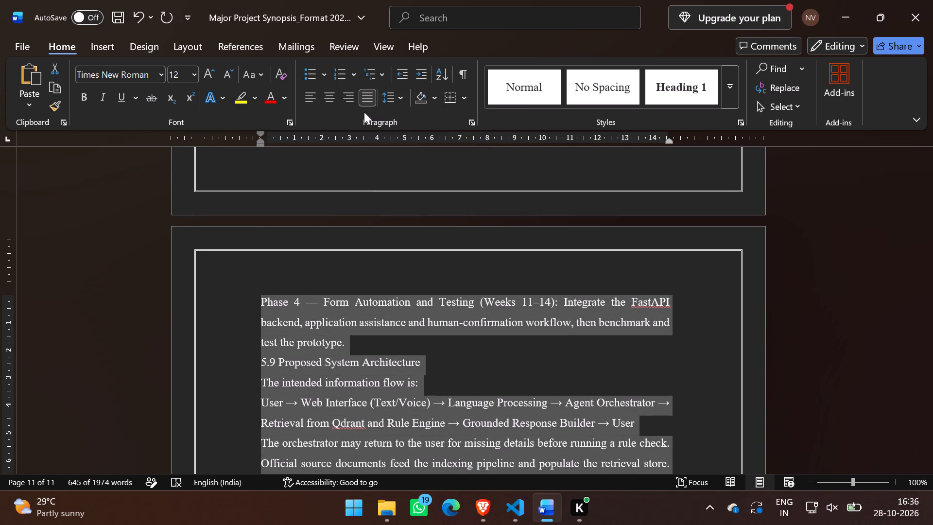
left_click(365, 100)
left_click(365, 100)
left_click(476, 366)
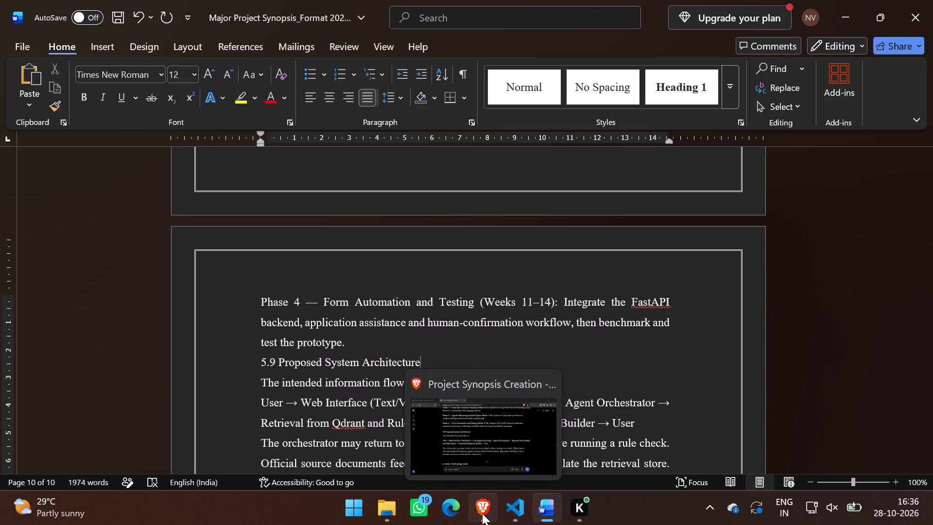
Switch to Visual Studio Code and save the cnn.ipynb notebook.
left_click(525, 511)
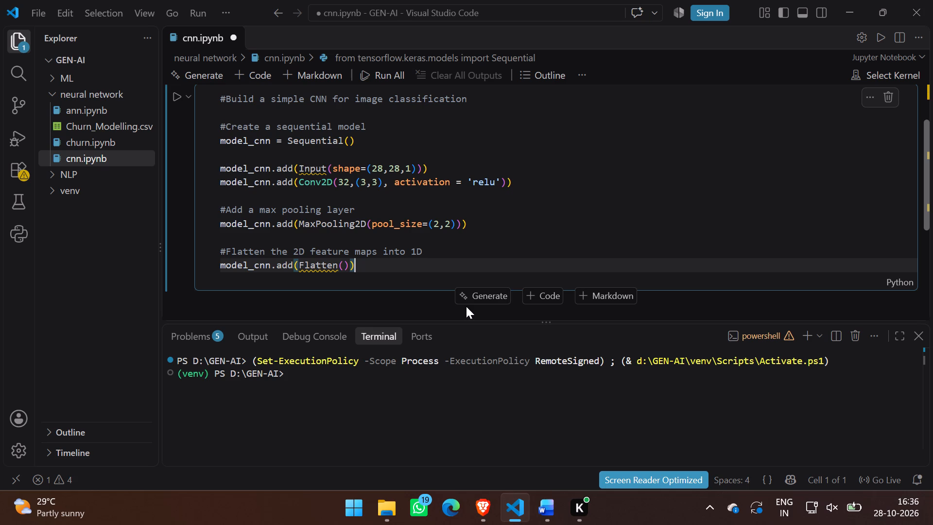
key("ctrl+s")
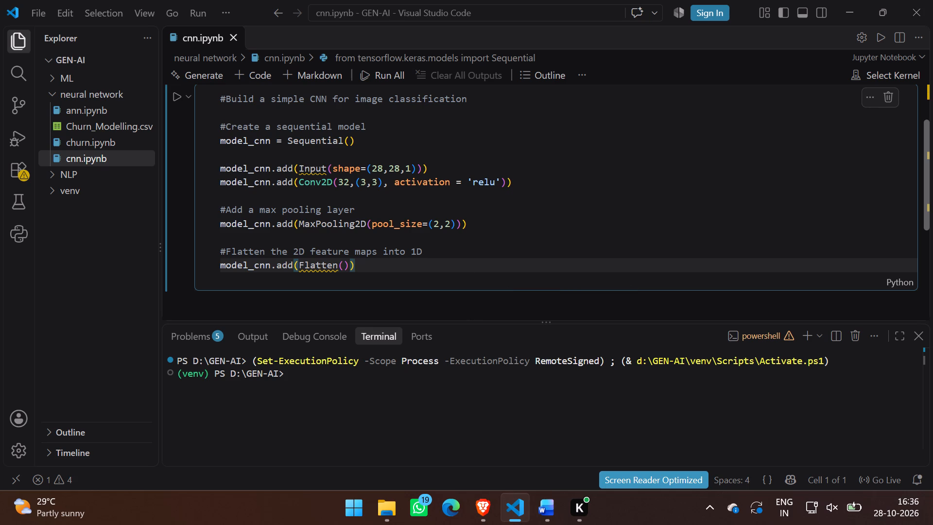
Back in Word, bold the heading words Requirement Analysis in 5.1 and Data Acquisition and Indexing in 5.2, without their numbers.
left_click(539, 497)
scroll(438, 301, "up", 1)
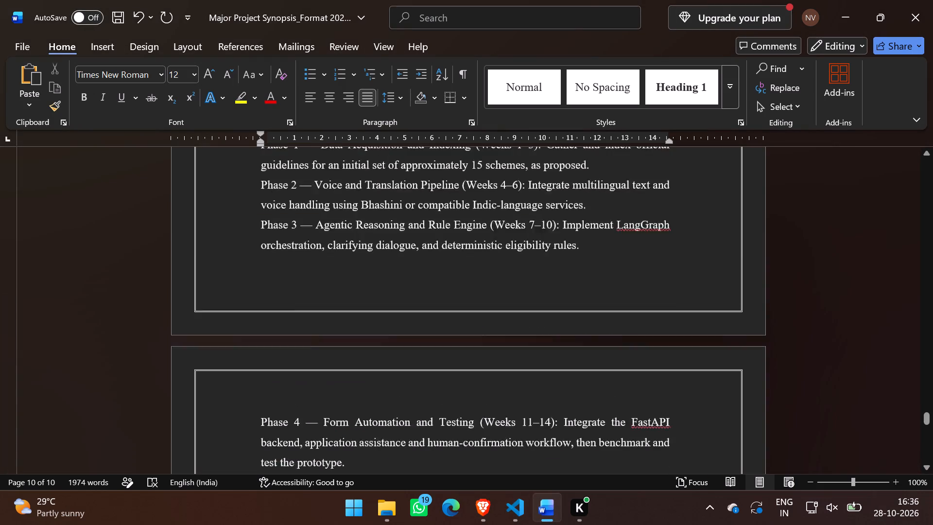
scroll(438, 301, "up", 7)
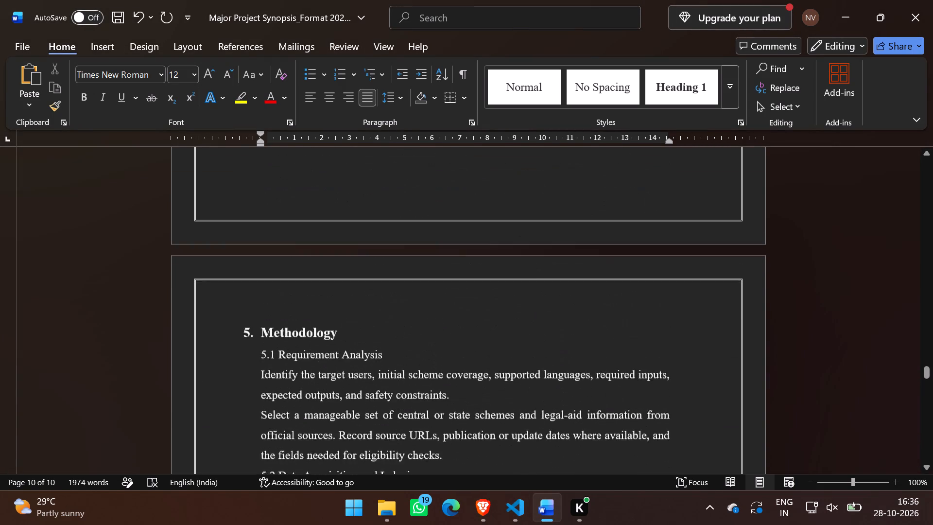
scroll(438, 301, "up", 1)
scroll(438, 301, "down", 1)
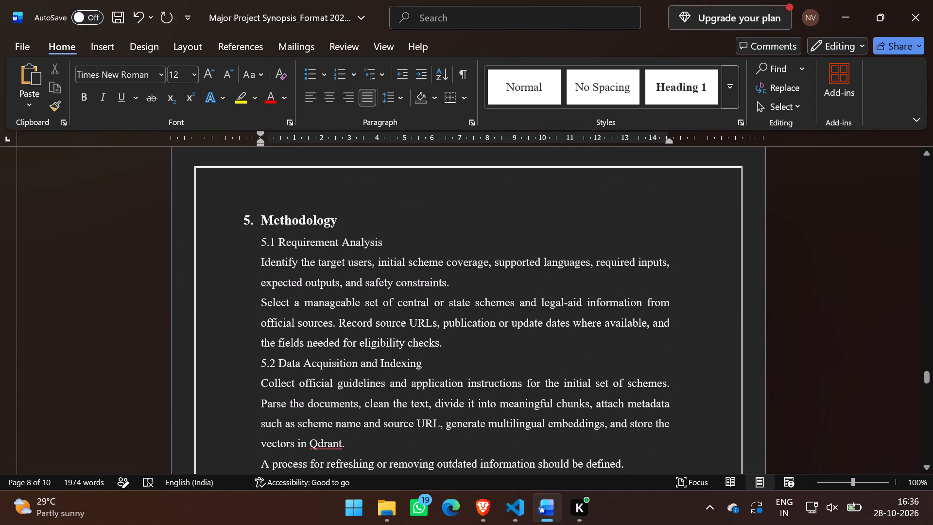
left_click_drag(278, 239, 391, 246)
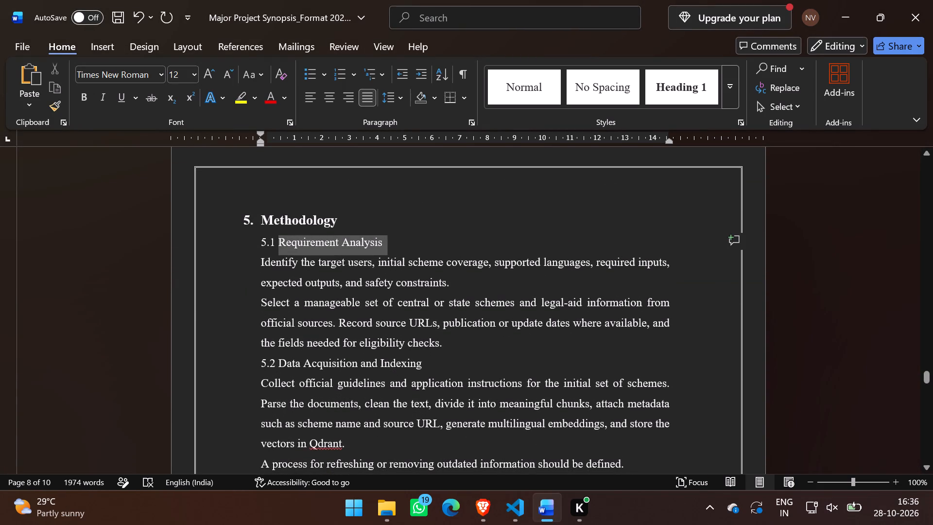
left_click_drag(391, 246, 380, 244)
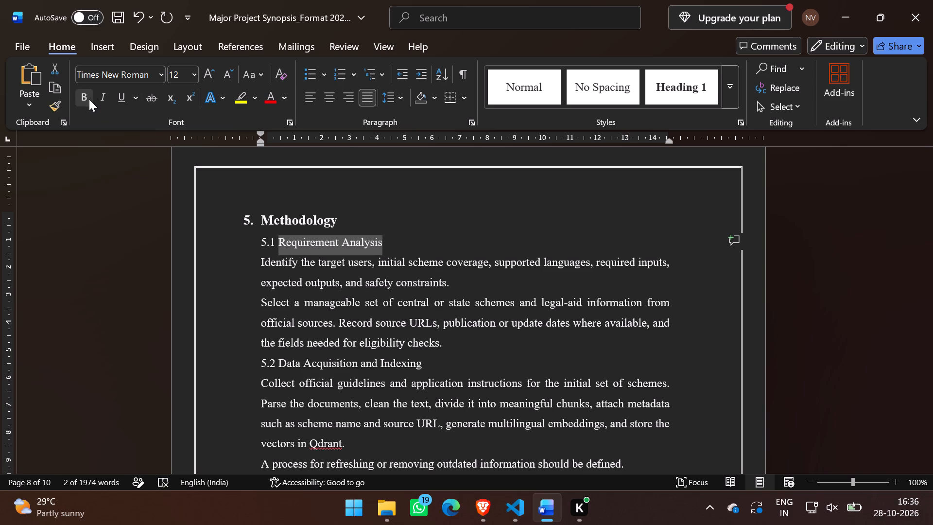
left_click(89, 99)
scroll(381, 371, "down", 1)
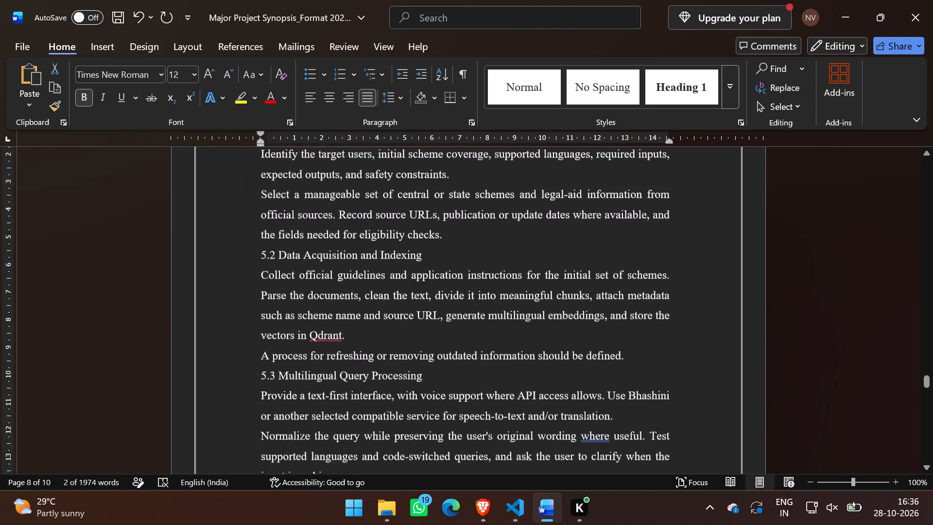
left_click_drag(277, 247, 422, 251)
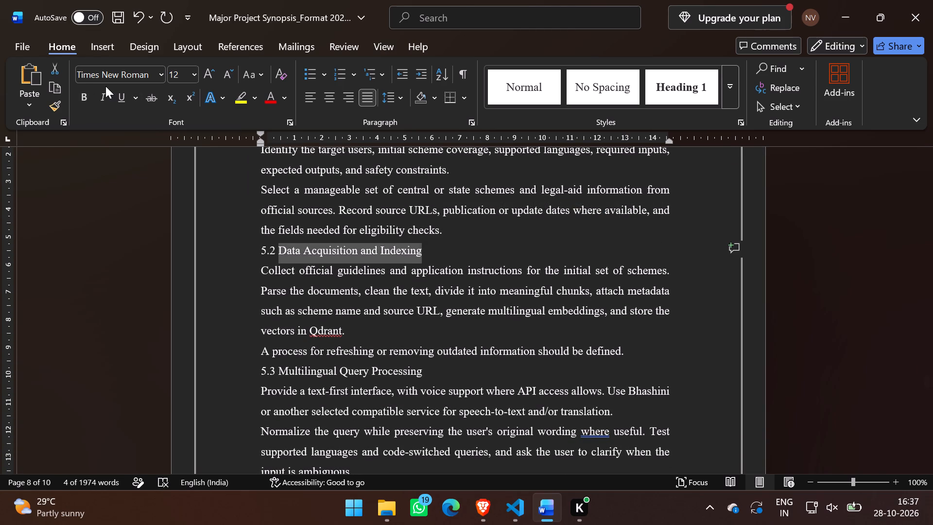
left_click(86, 98)
Bold the whole 5.3 Multilingual Query Processing heading, including its number.
scroll(350, 341, "down", 1)
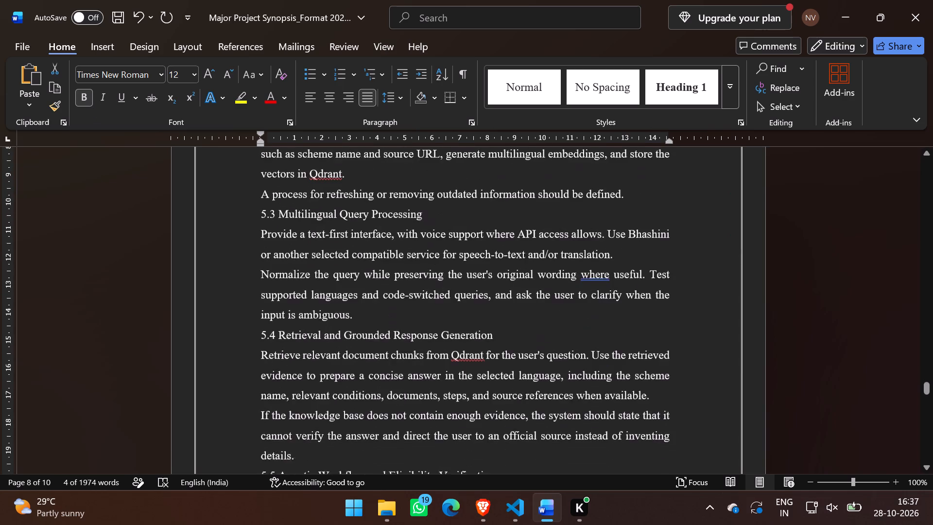
scroll(350, 341, "down", 1)
scroll(350, 341, "up", 1)
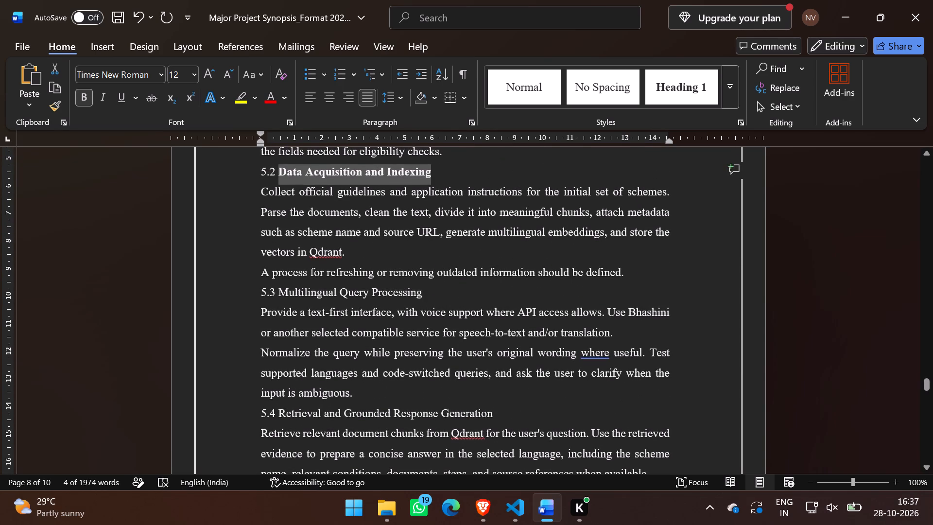
left_click_drag(276, 291, 421, 294)
left_click(421, 294)
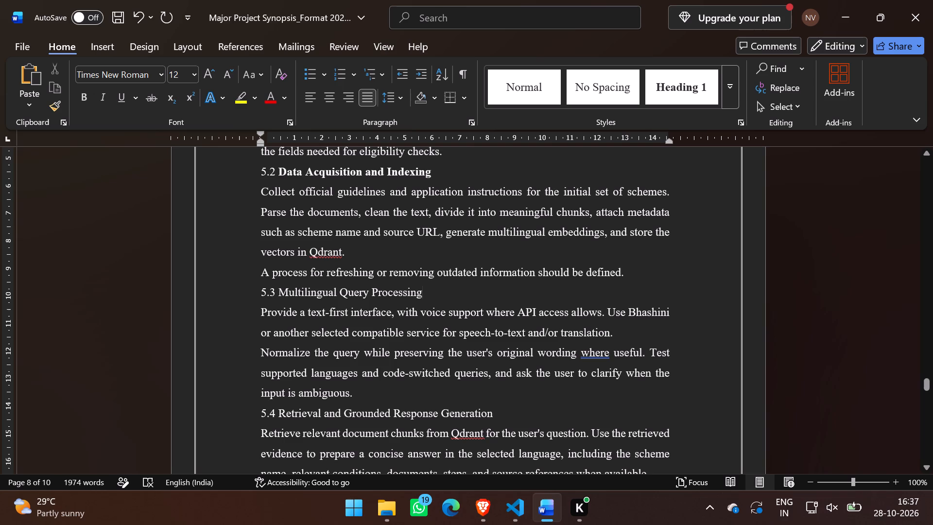
left_click_drag(263, 292, 422, 292)
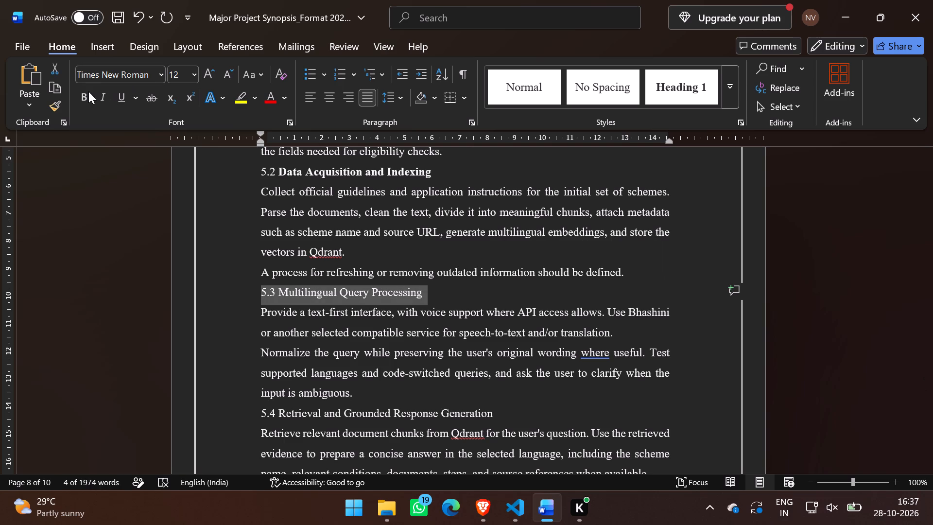
left_click(85, 94)
Bold the numbers 5.2 and 5.1 in front of their Methodology subheadings.
scroll(317, 236, "up", 1)
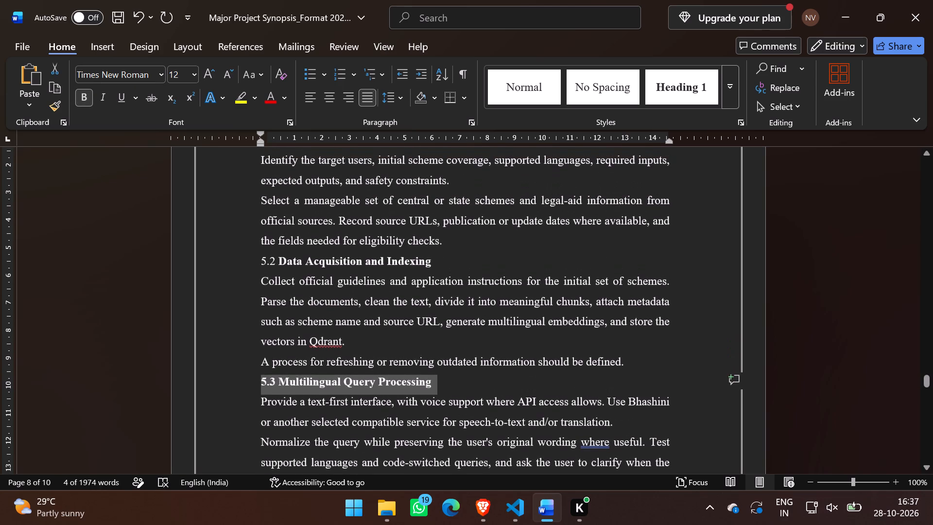
left_click_drag(262, 257, 276, 259)
left_click(76, 98)
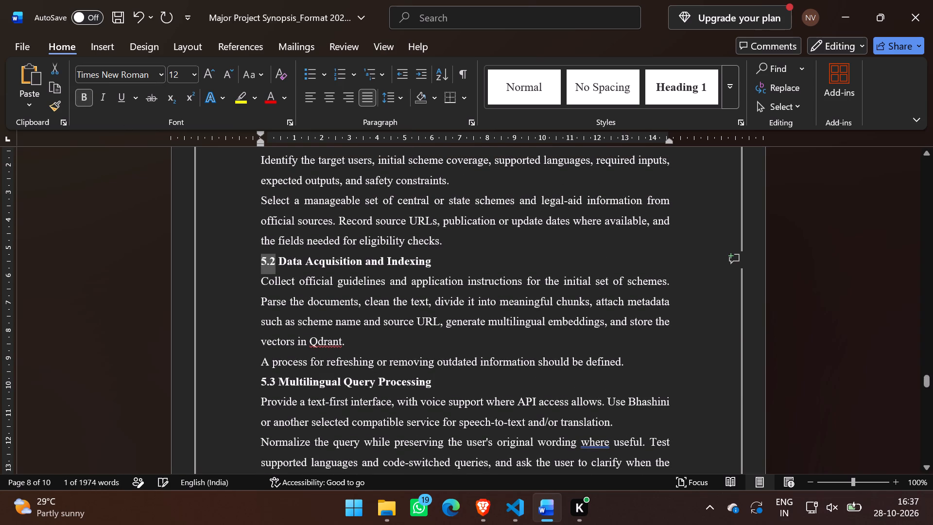
scroll(323, 257, "up", 1)
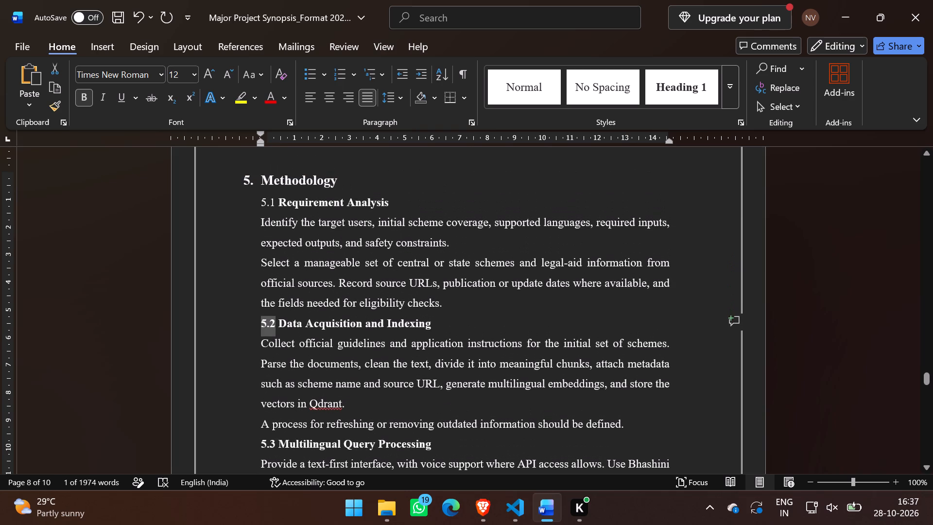
left_click_drag(263, 200, 276, 200)
left_click(92, 98)
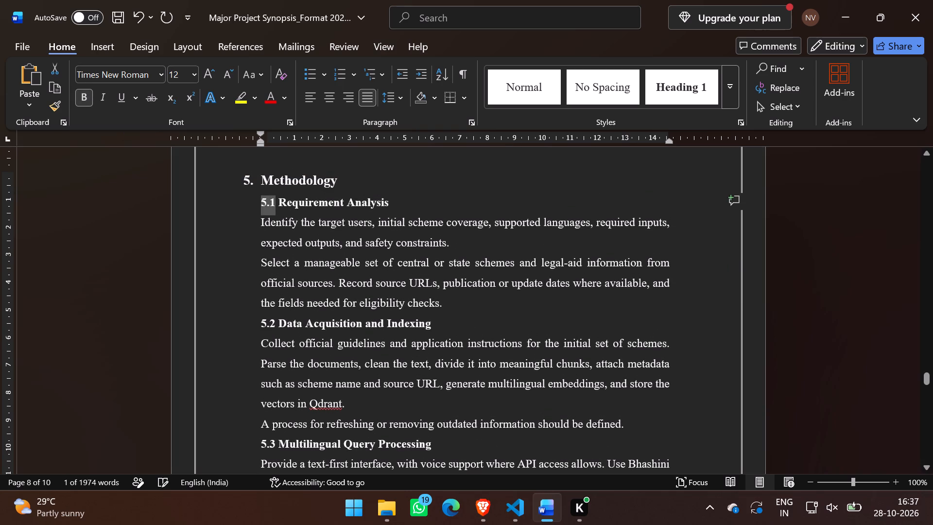
Bold the numbers 4.5, 4.4, 4.3 and 4.2 in front of their subheadings, from Risks and Limitations back to Operational Feasibility.
scroll(341, 268, "up", 5)
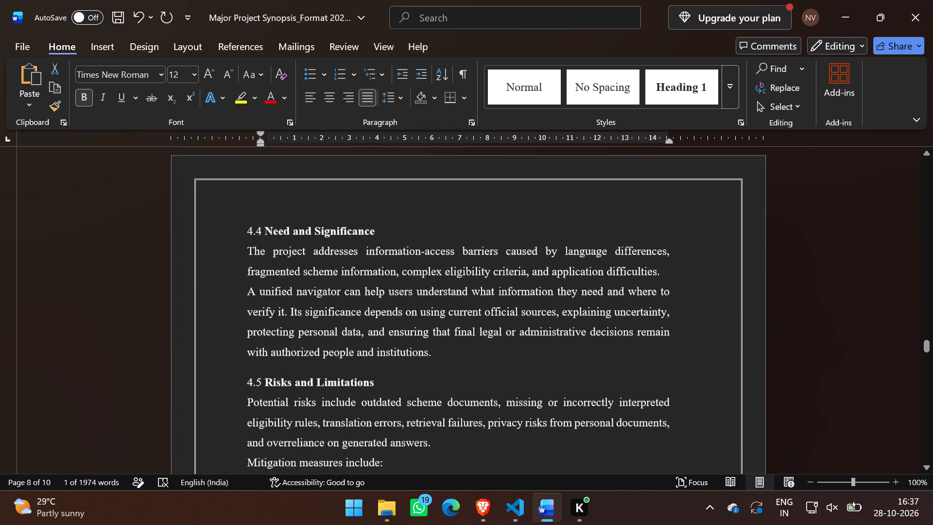
scroll(341, 268, "up", 1)
left_click_drag(247, 392, 261, 394)
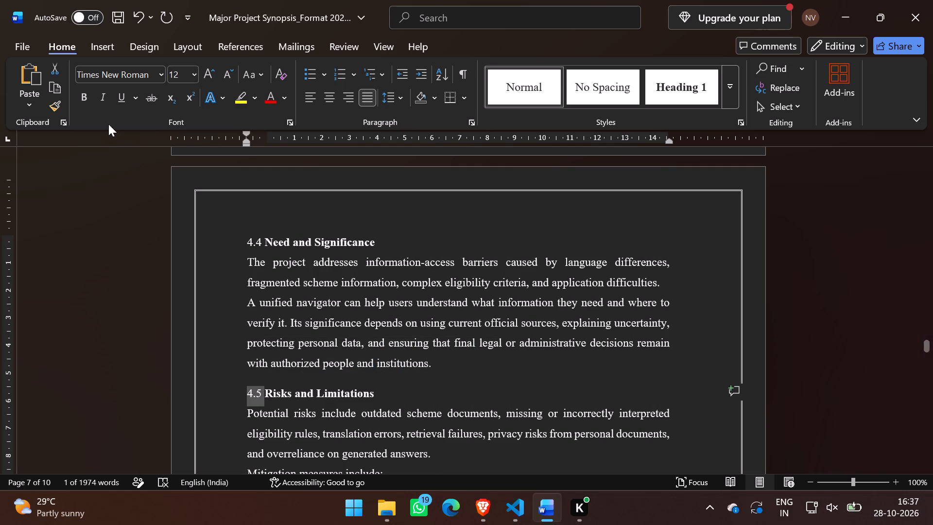
left_click(82, 99)
left_click_drag(247, 244, 260, 240)
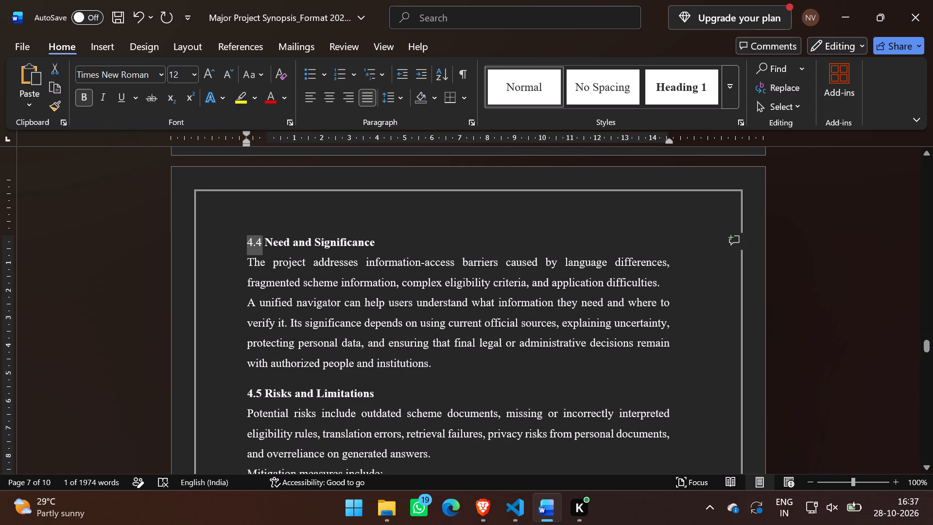
left_click_drag(260, 240, 259, 240)
left_click(89, 92)
scroll(361, 261, "up", 2)
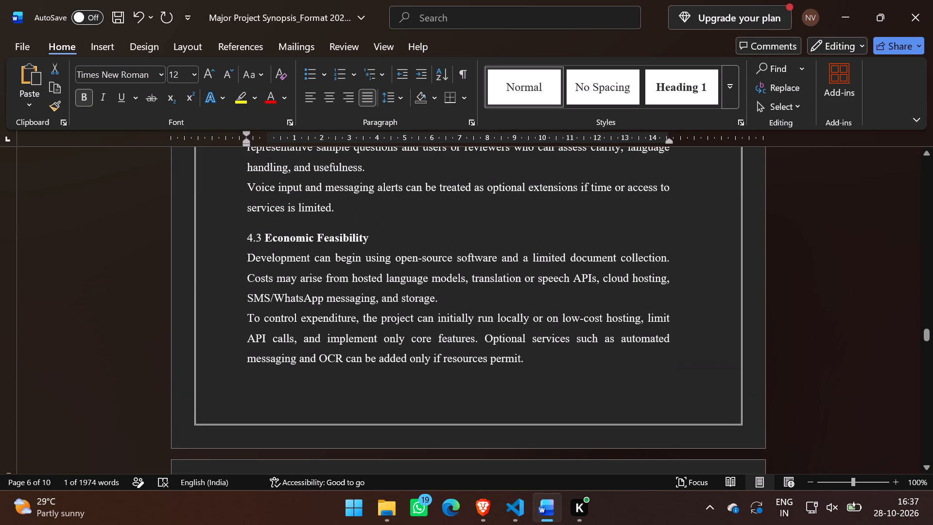
left_click_drag(248, 235, 260, 239)
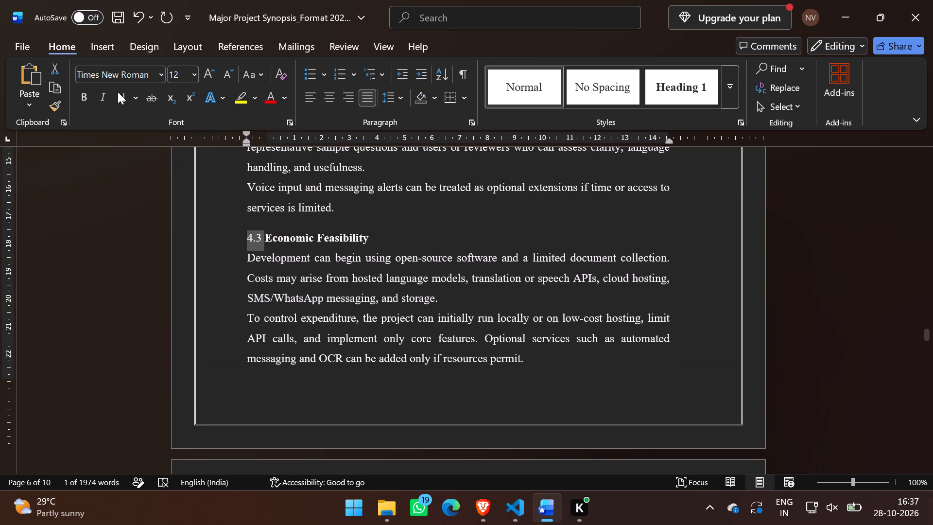
left_click(89, 96)
scroll(374, 260, "up", 1)
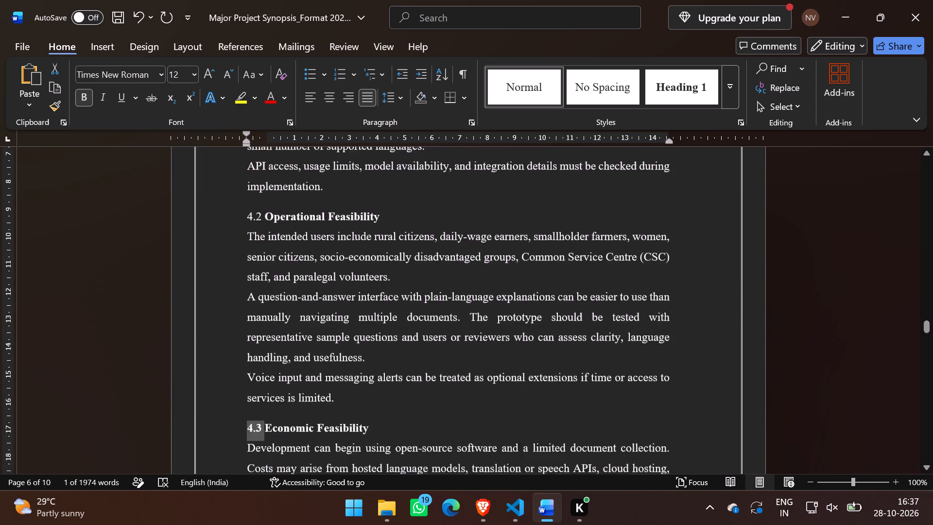
scroll(374, 260, "up", 1)
left_click_drag(247, 240, 260, 243)
left_click(89, 97)
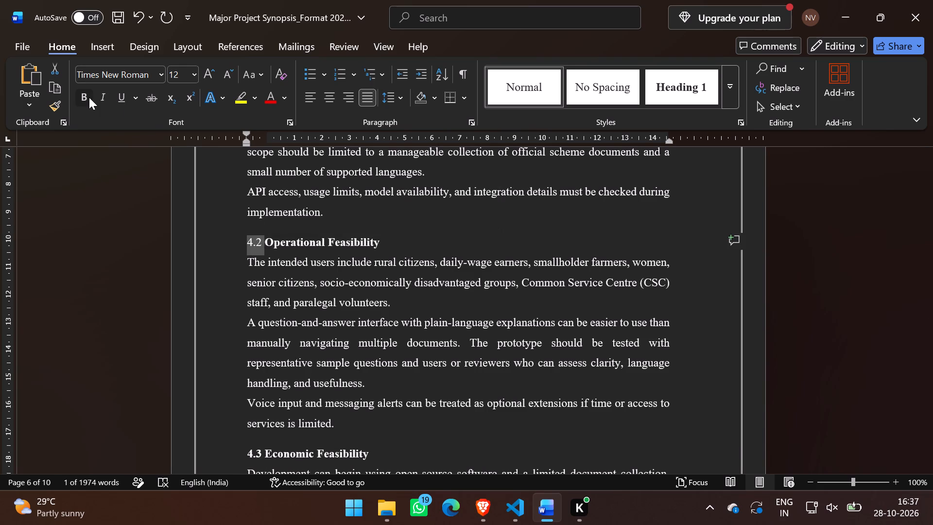
Bold the full headings 5.4 Retrieval and Grounded Response Generation and 5.5 Agentic Workflow and Eligibility Verification.
scroll(414, 304, "up", 2)
scroll(414, 304, "down", 3)
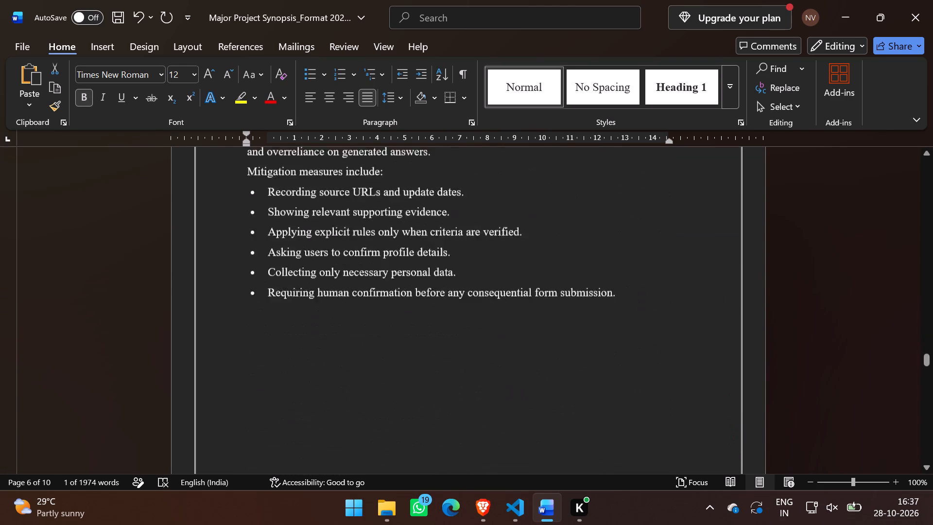
scroll(414, 304, "down", 5)
scroll(414, 304, "up", 1)
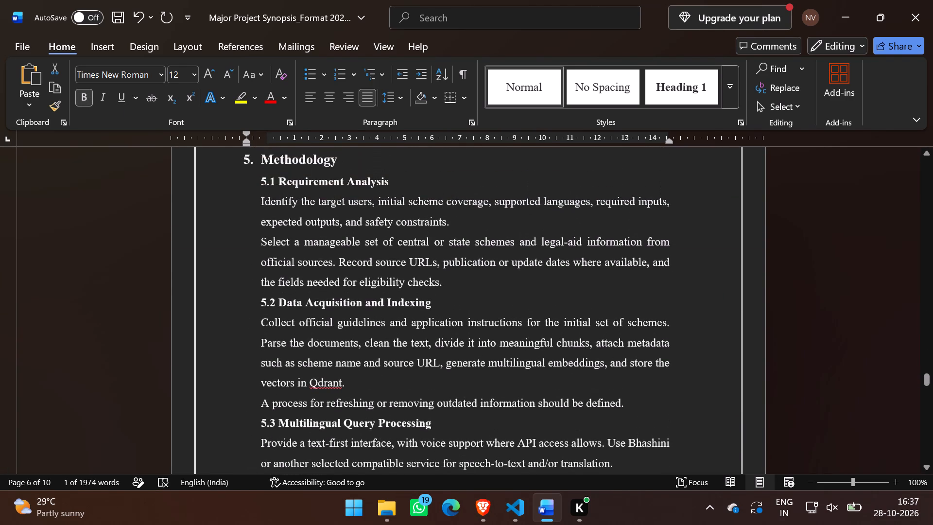
scroll(414, 304, "down", 2)
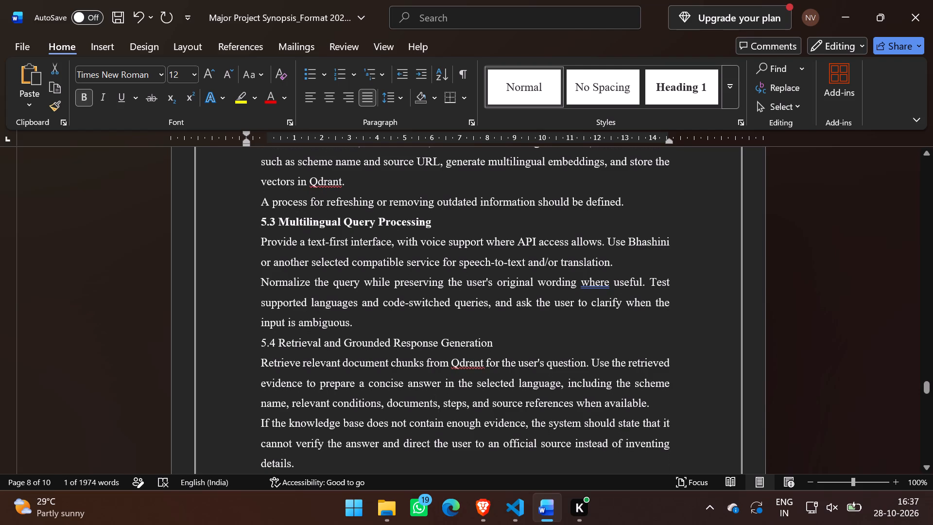
left_click_drag(262, 343, 484, 348)
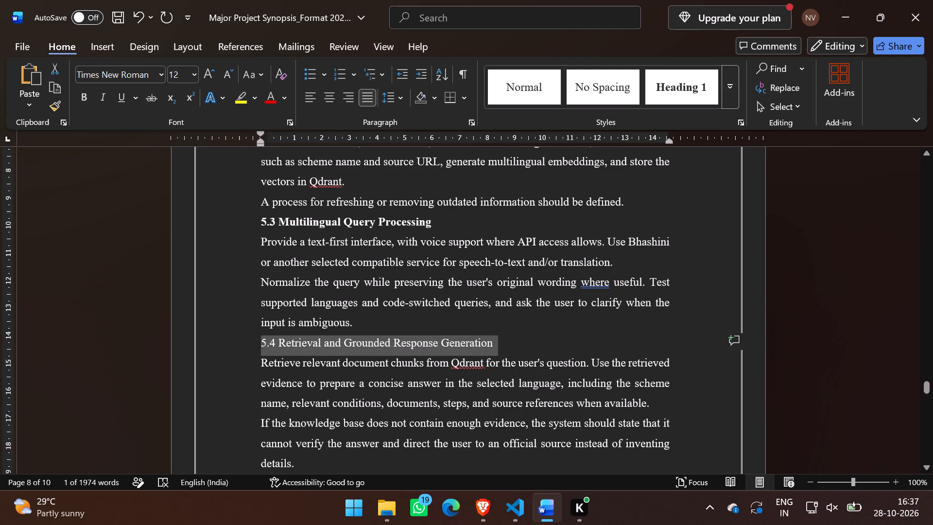
left_click(77, 95)
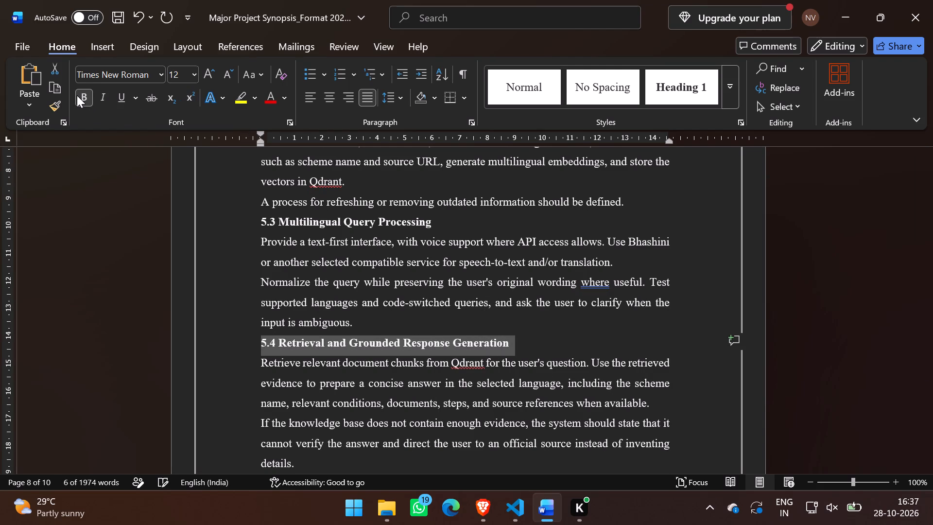
scroll(384, 320, "down", 1)
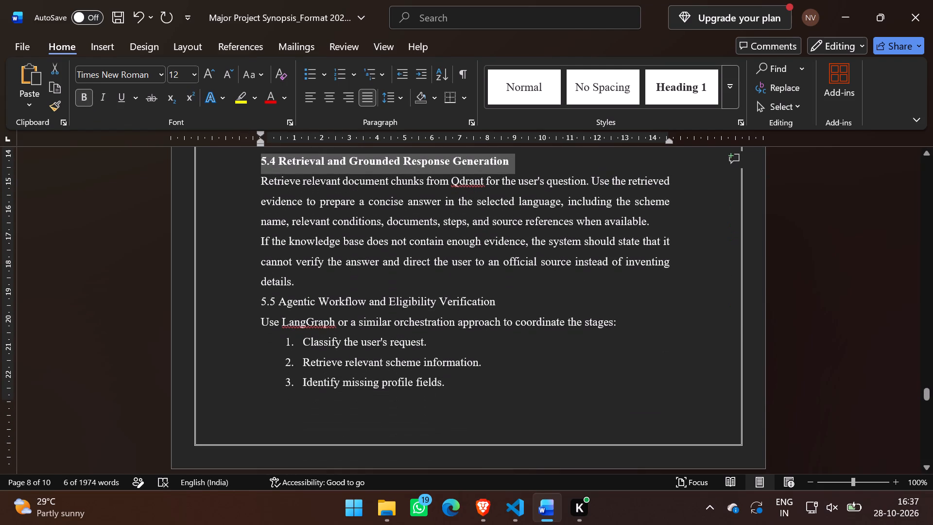
left_click_drag(261, 302, 471, 298)
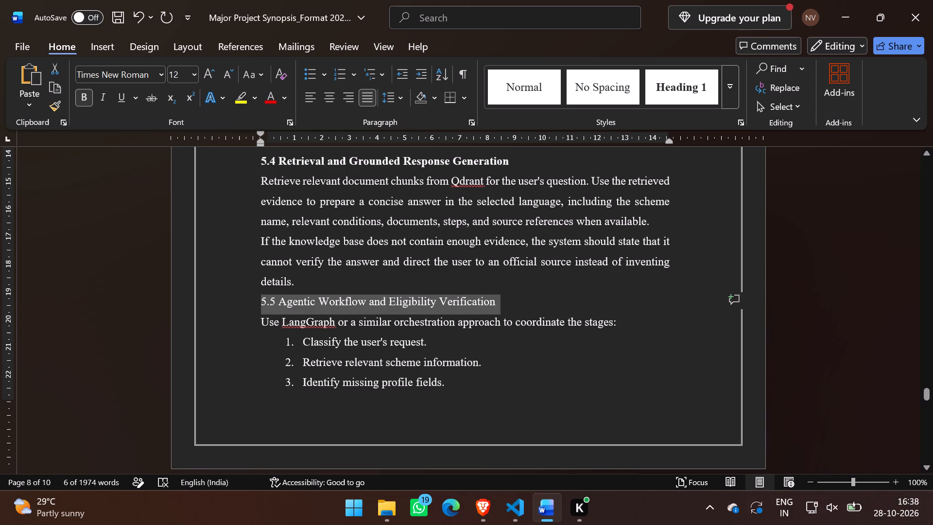
left_click_drag(471, 298, 484, 298)
left_click(82, 102)
scroll(399, 302, "down", 2)
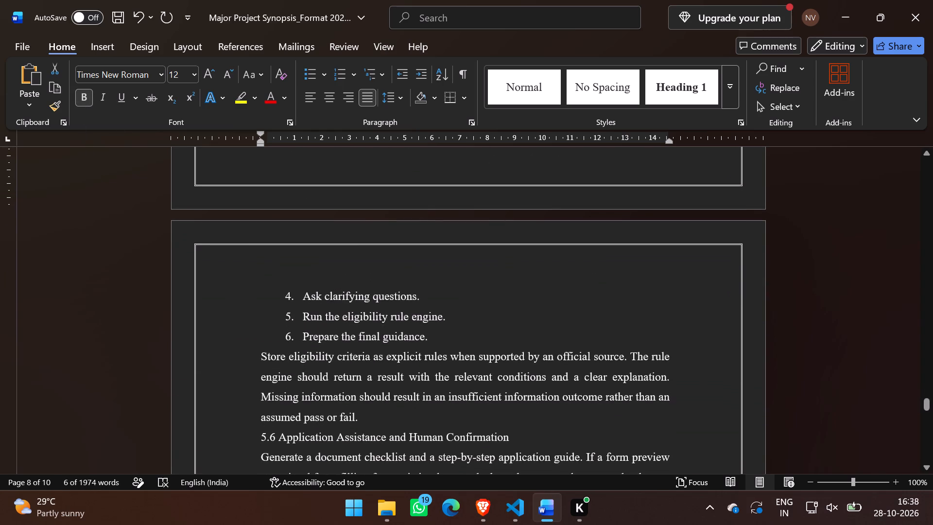
Bold the full headings 5.6 Application Assistance and Human Confirmation and 5.7 Testing and Evaluation.
scroll(272, 365, "down", 1)
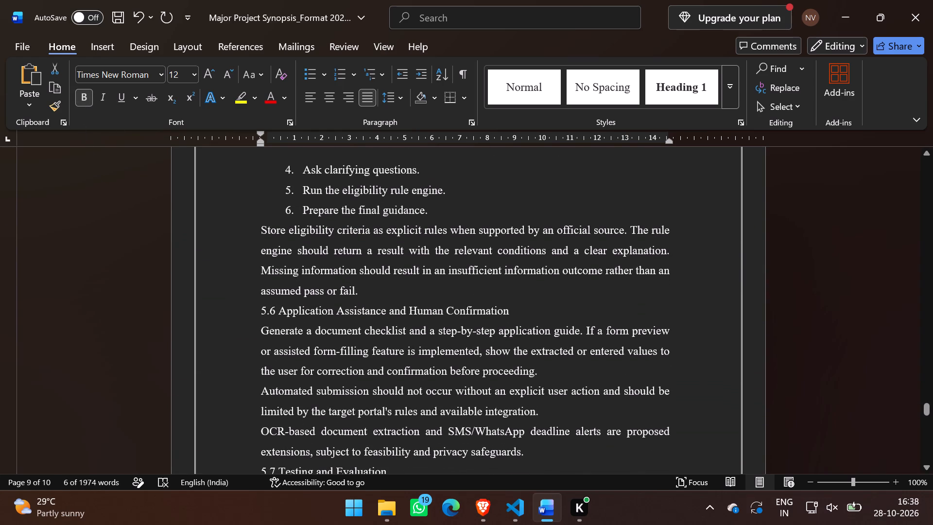
left_click_drag(263, 310, 534, 304)
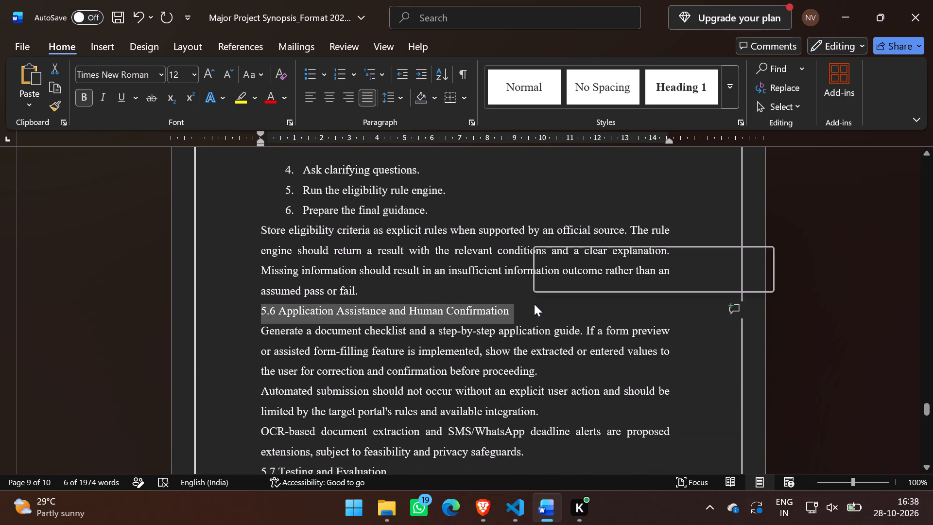
left_click(82, 97)
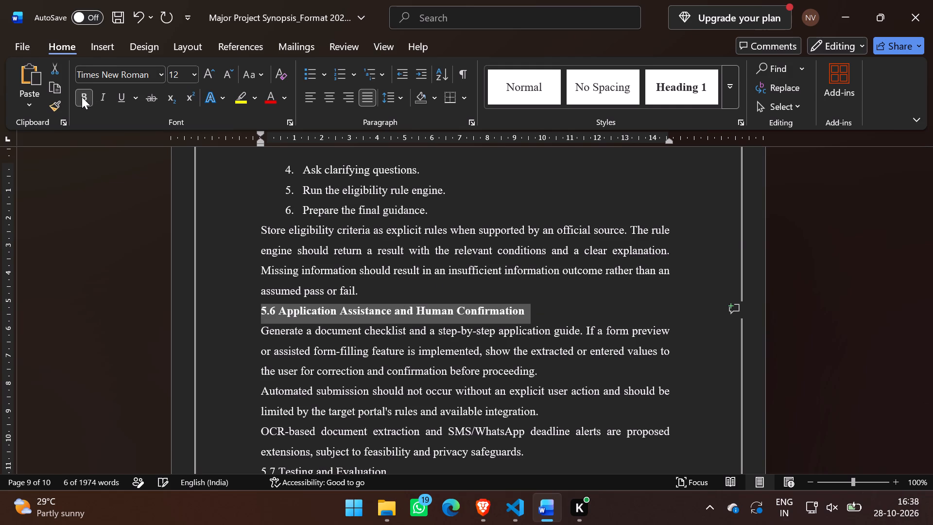
scroll(445, 311, "down", 1)
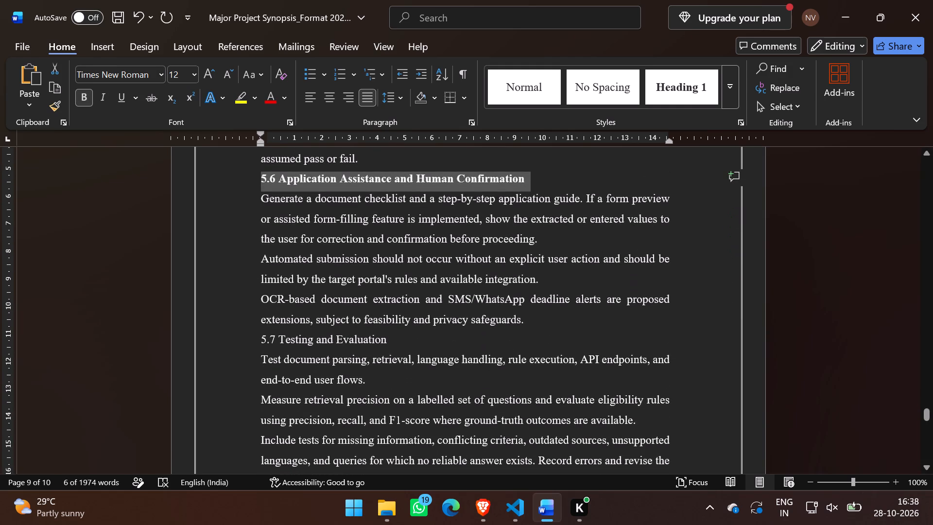
left_click_drag(263, 339, 394, 341)
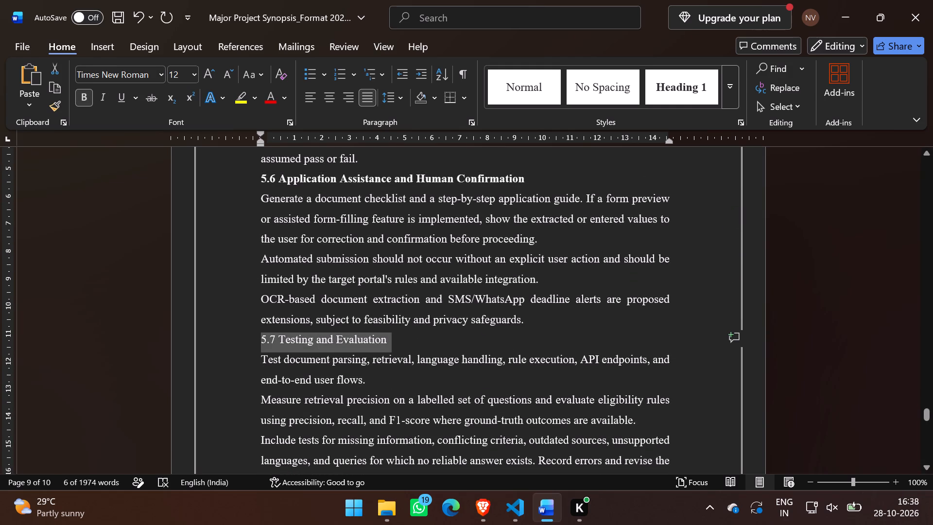
left_click_drag(394, 341, 388, 341)
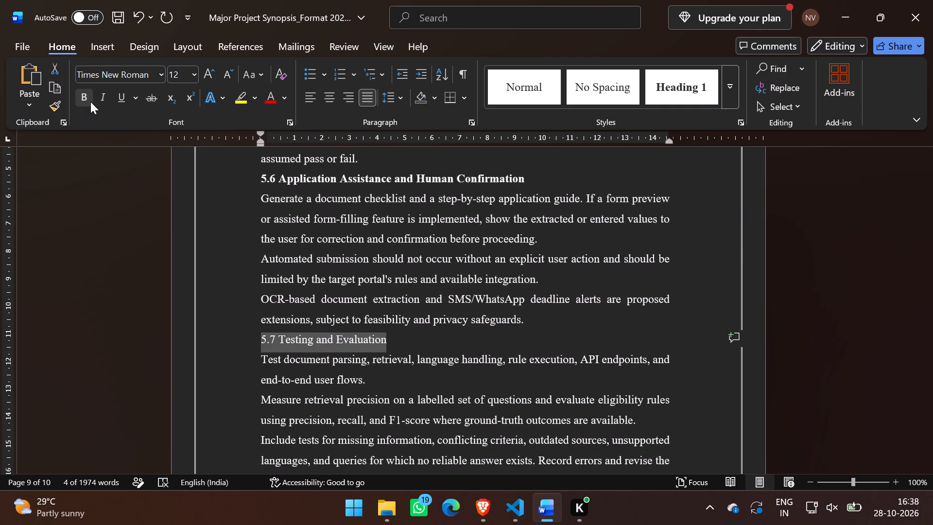
left_click(90, 102)
Bold the full headings 5.8 Work Plan and 5.9 Proposed System Architecture, including their numbers.
scroll(457, 330, "down", 1)
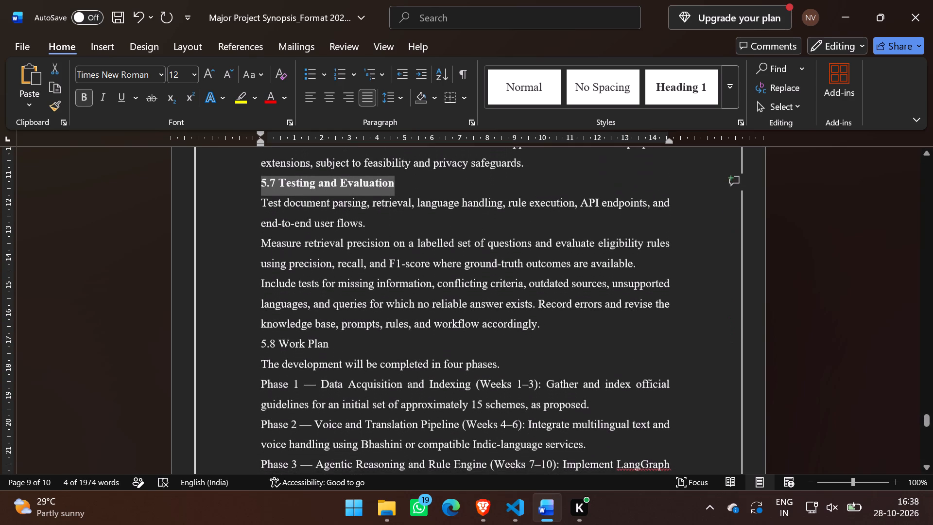
left_click_drag(261, 341, 305, 342)
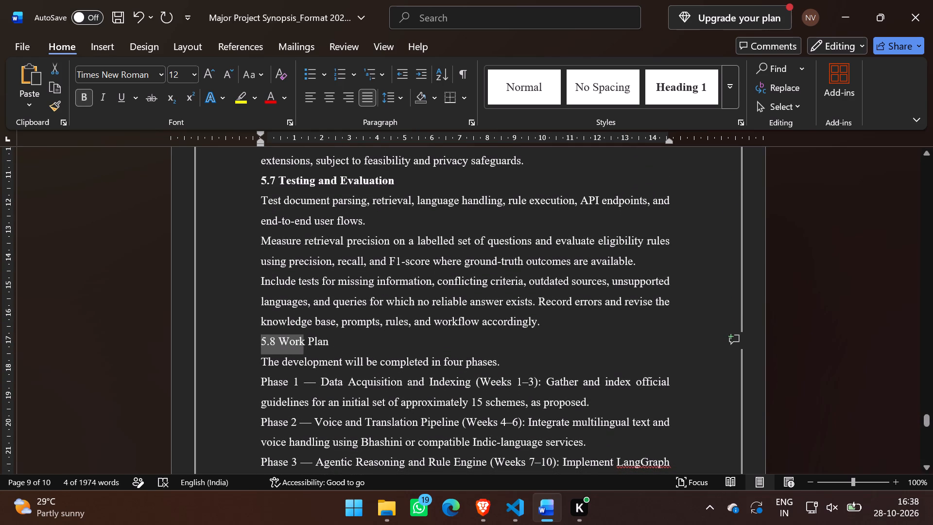
left_click_drag(305, 342, 319, 342)
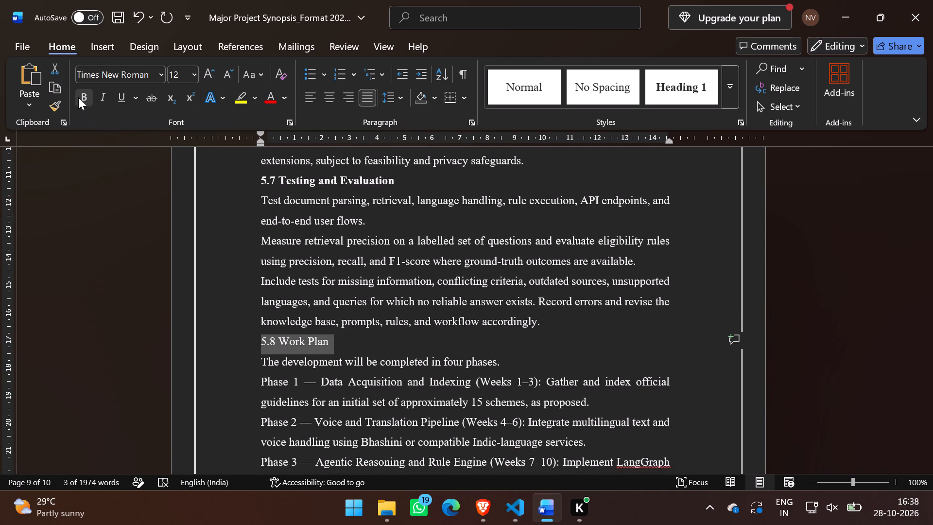
left_click(78, 97)
scroll(390, 344, "down", 2)
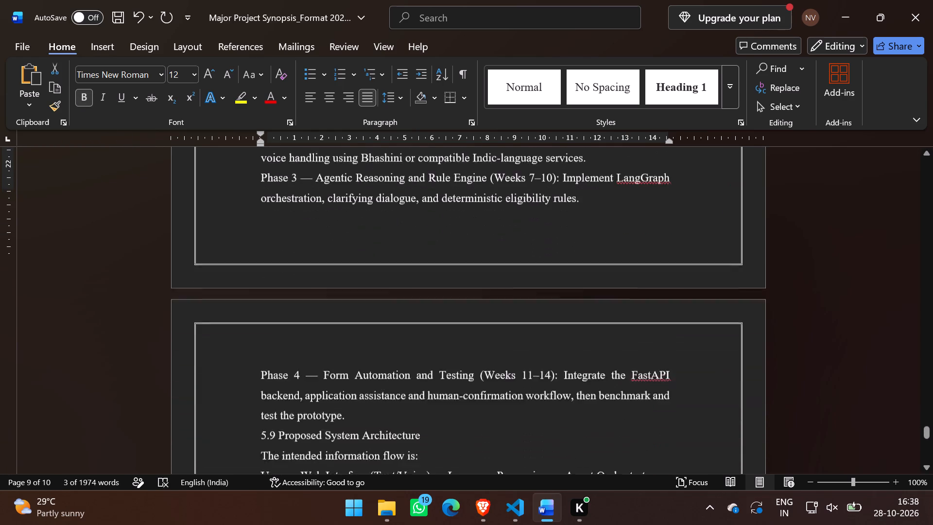
scroll(390, 344, "down", 1)
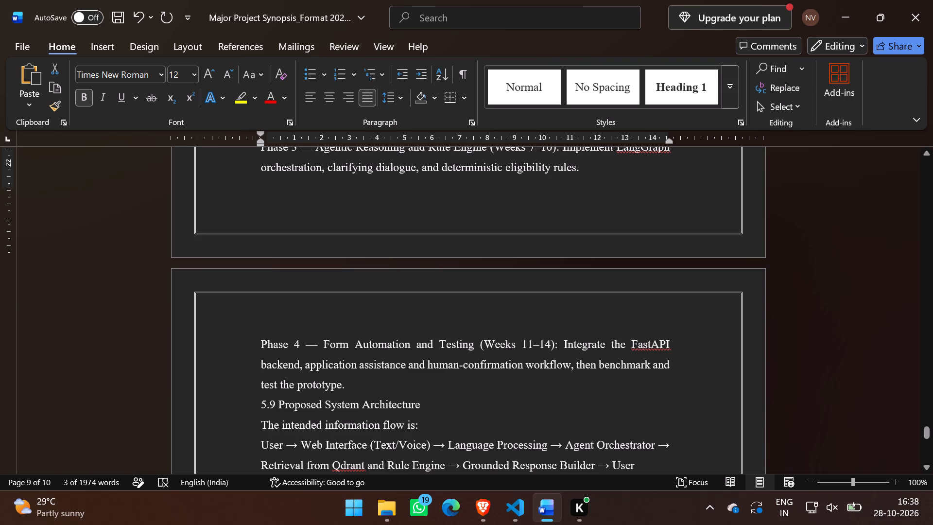
left_click_drag(261, 402, 400, 402)
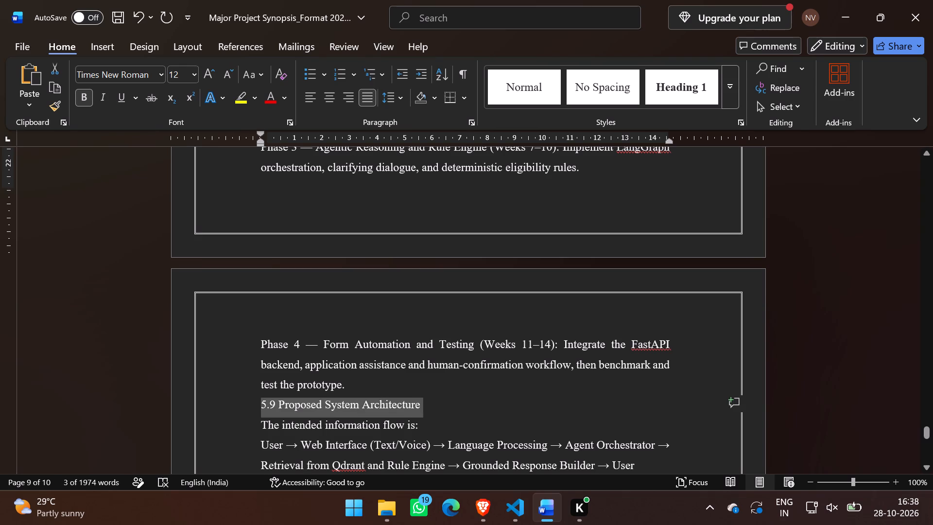
left_click_drag(400, 402, 400, 402)
left_click(77, 91)
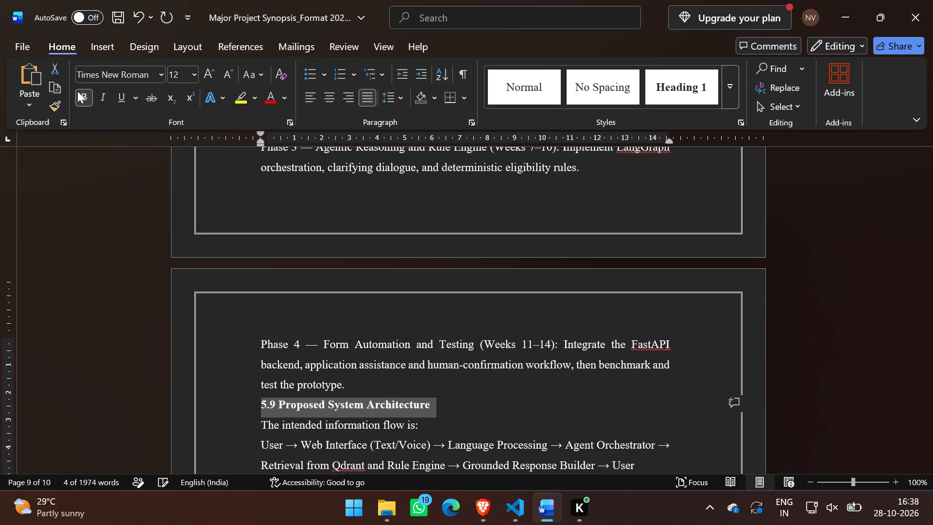
Delete "(Weeks 11–14)" from the Phase 4 Form Automation and Testing line, leaving a space before the colon.
scroll(382, 312, "down", 1)
scroll(382, 312, "up", 1)
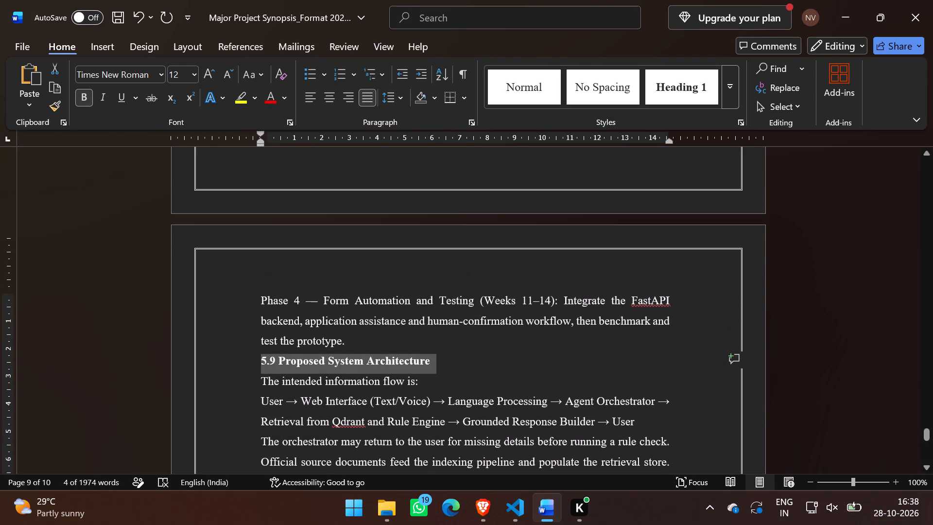
scroll(382, 312, "down", 1)
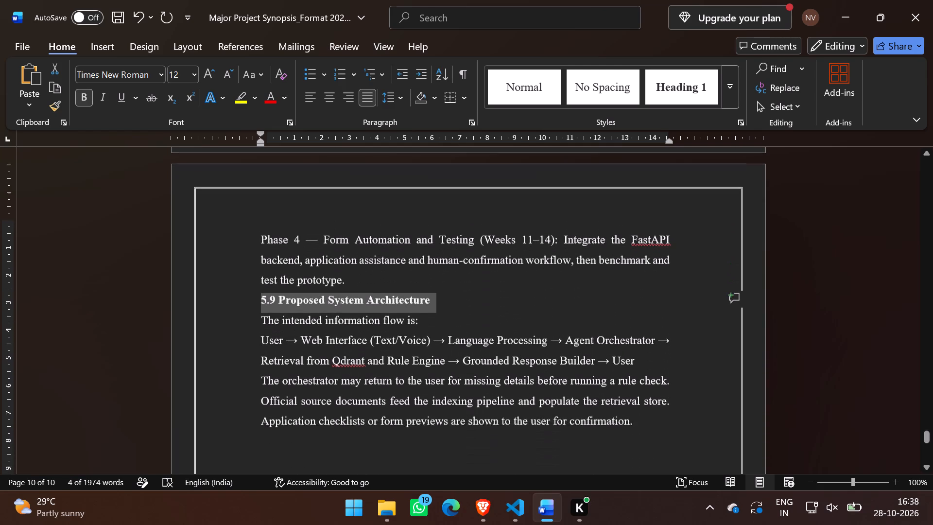
scroll(382, 312, "down", 1)
scroll(382, 312, "up", 1)
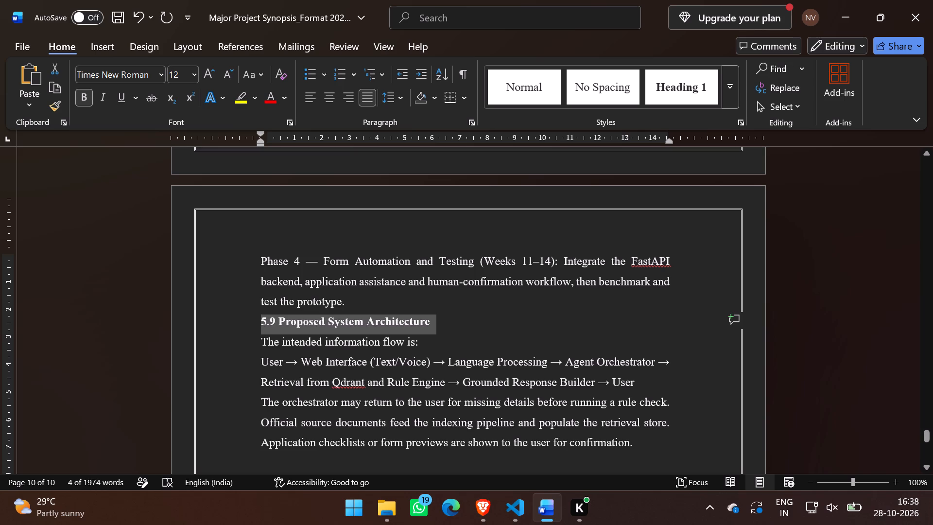
left_click(553, 261)
key("BackSpace")
key("BackSpace")
key("BackSpace")
key("BackSpace")
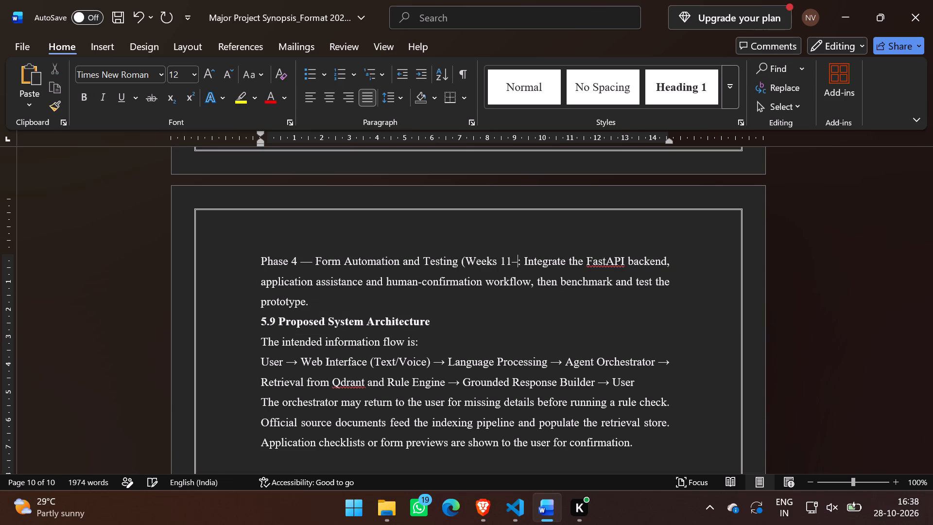
key("BackSpace")
key("BackSpace")
key("BackSpace")
key("BackSpace")
key("BackSpace")
key("BackSpace")
key("BackSpace")
key("BackSpace")
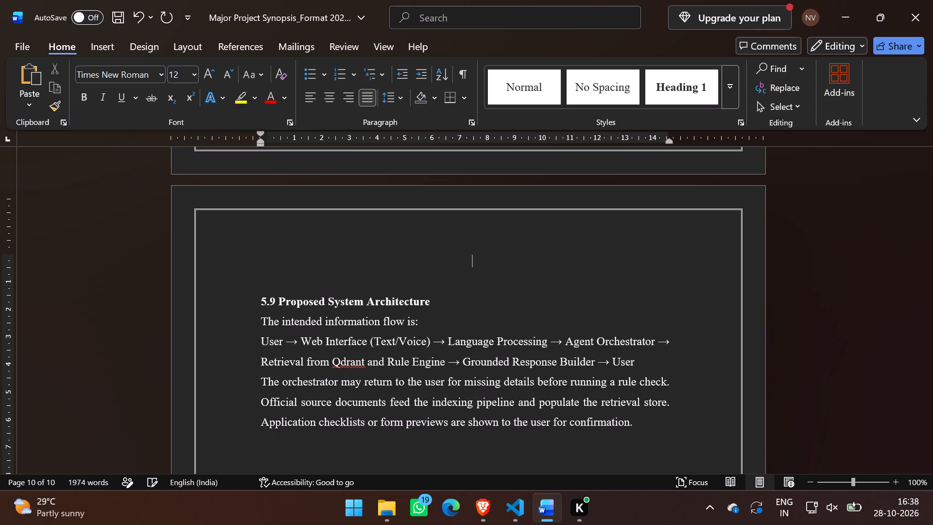
key("BackSpace")
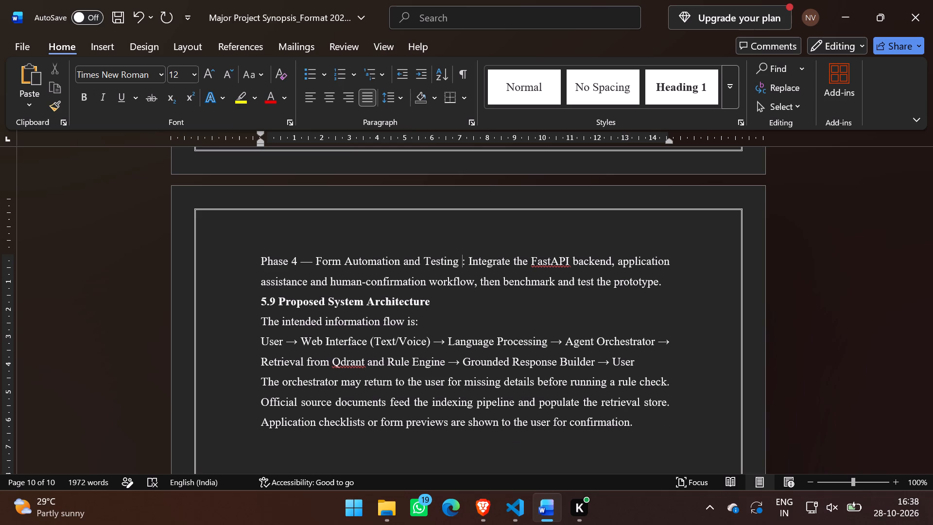
key("BackSpace")
key("space")
Delete "(Weeks 1–3)" from the Phase 1 line and "(Weeks 4–6)" from the Phase 2 line of the 5.8 Work Plan.
scroll(553, 261, "up", 1)
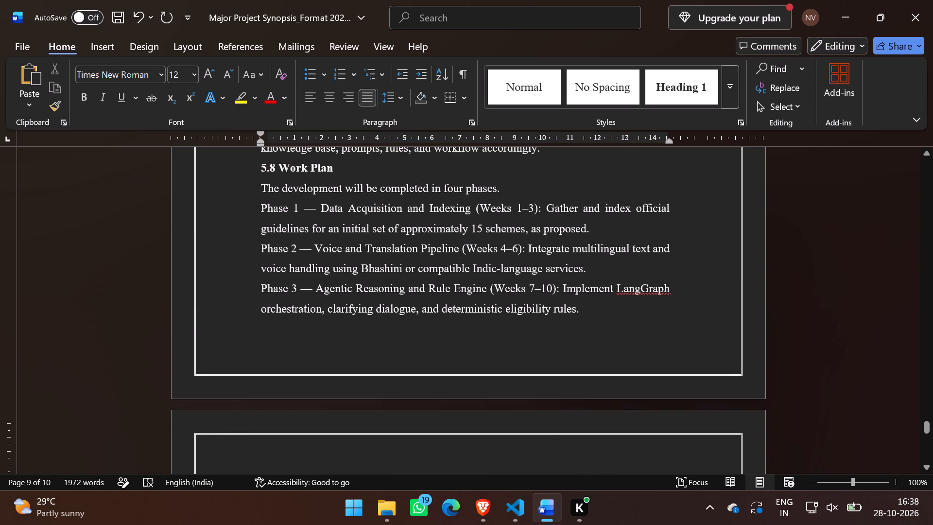
left_click_drag(476, 210, 535, 207)
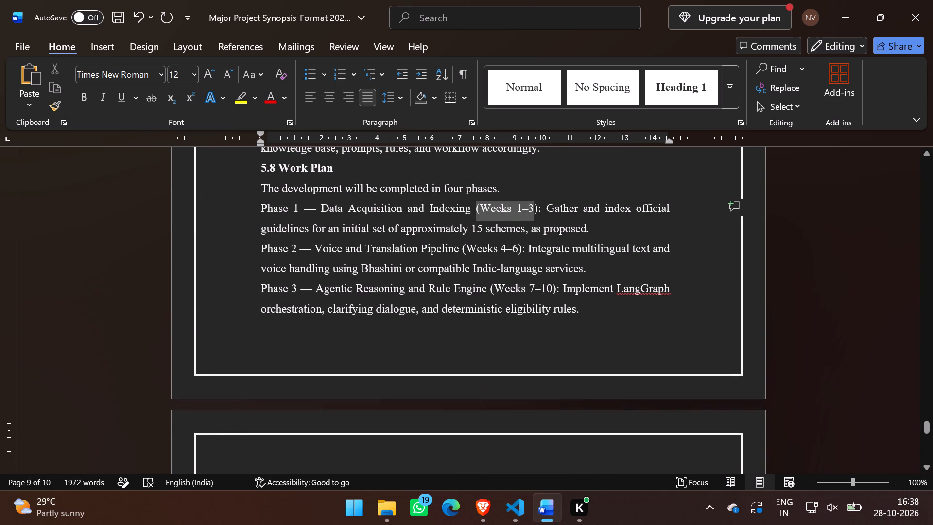
left_click_drag(535, 207, 537, 207)
key("BackSpace")
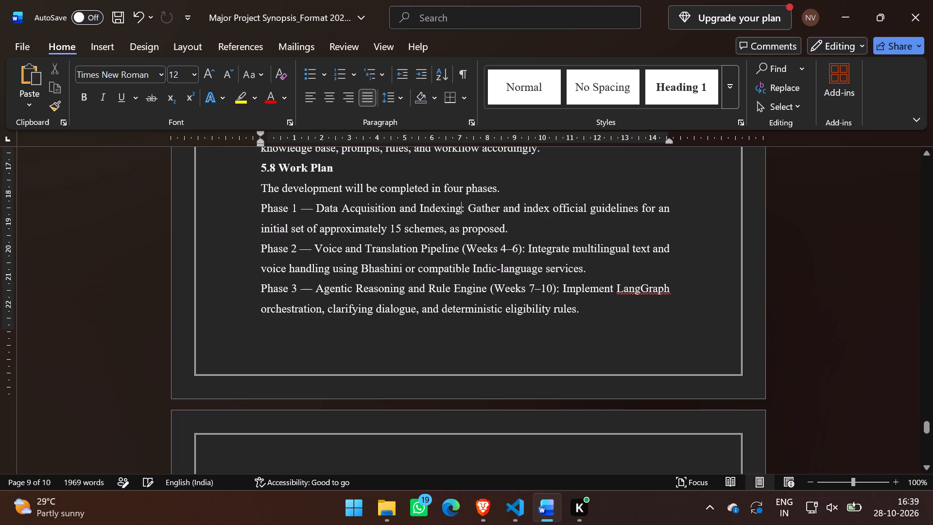
left_click_drag(461, 249, 522, 250)
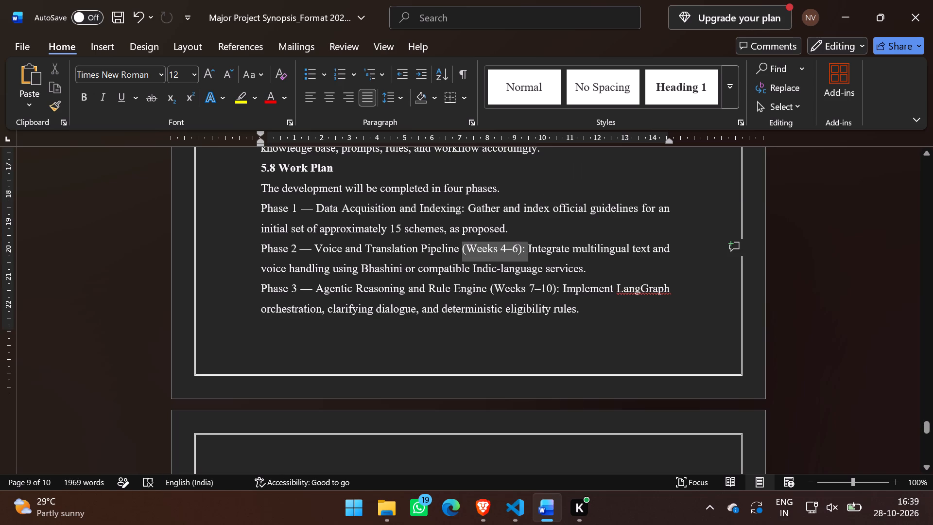
left_click_drag(522, 250, 522, 250)
key("BackSpace")
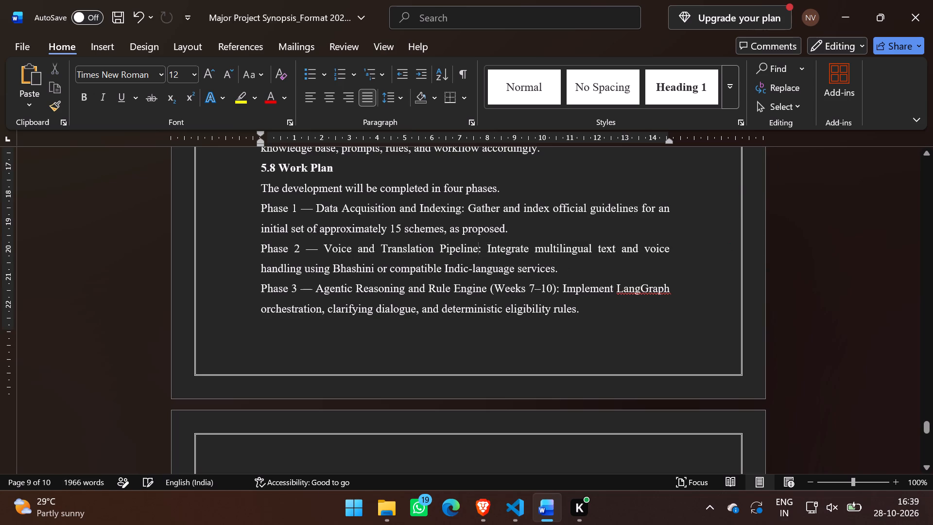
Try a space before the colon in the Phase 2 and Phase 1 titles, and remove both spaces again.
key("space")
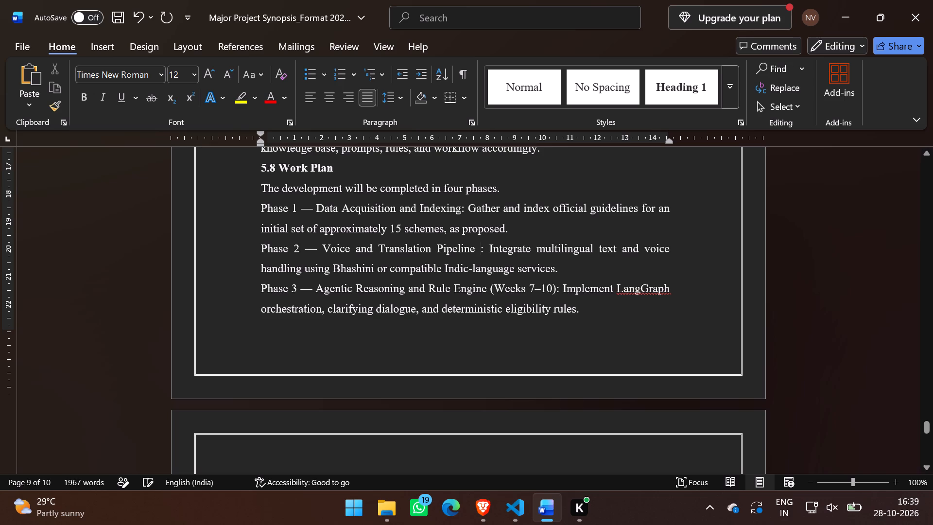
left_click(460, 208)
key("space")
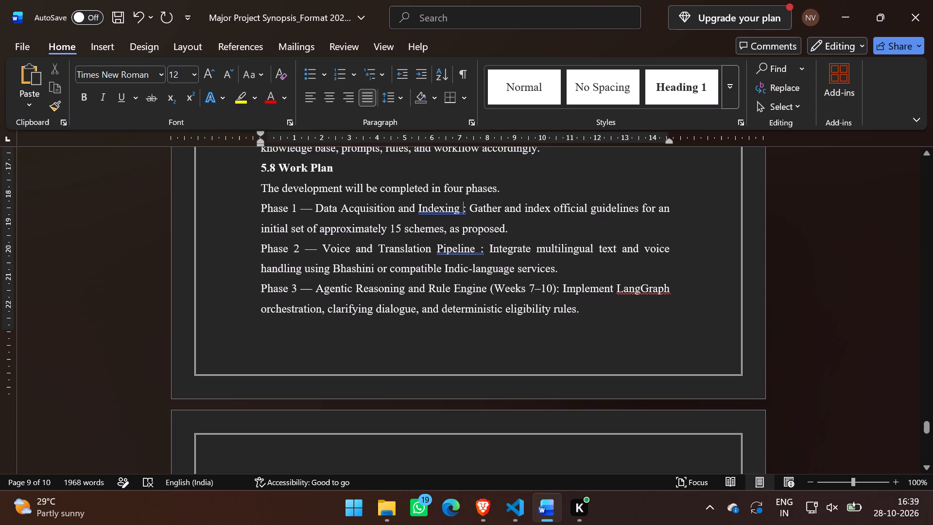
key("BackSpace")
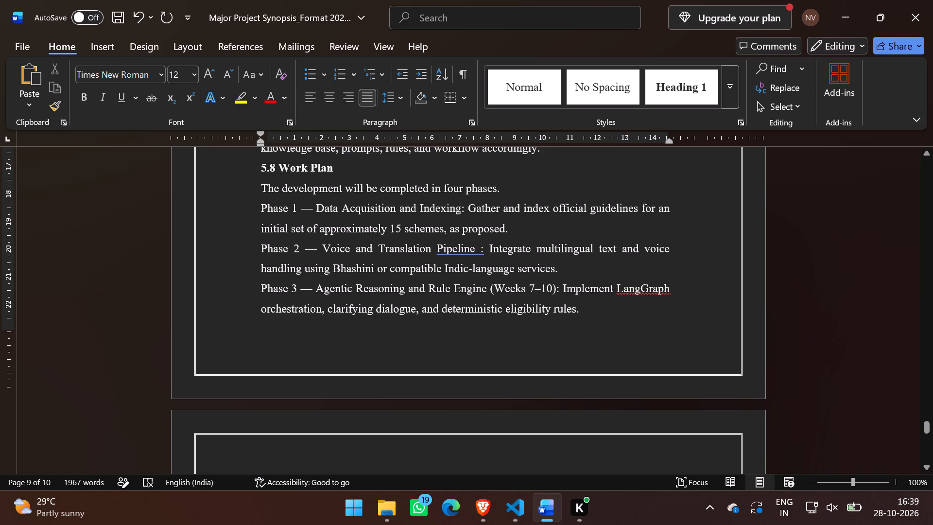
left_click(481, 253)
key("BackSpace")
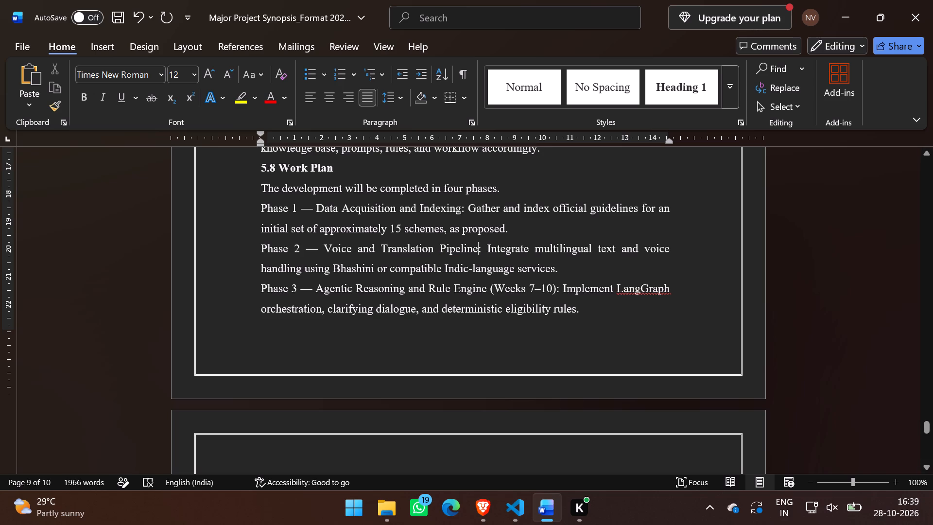
Delete "(Weeks 7–10)" from the Phase 3 Agentic Reasoning and Rule Engine line of the Work Plan.
left_click_drag(491, 288, 553, 290)
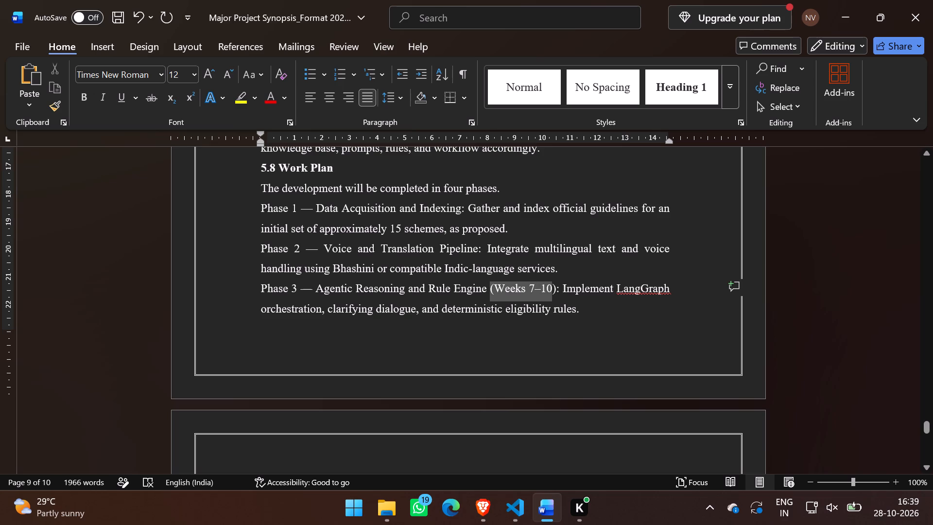
left_click_drag(553, 290, 556, 291)
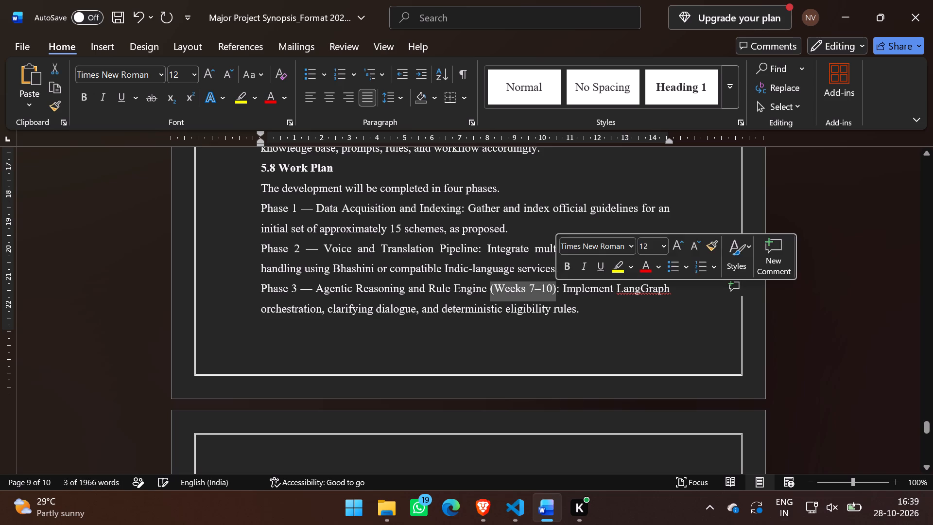
key("BackSpace")
Remove the space before the colon in the Phase 4 Form Automation and Testing title of the Work Plan.
scroll(556, 291, "down", 1)
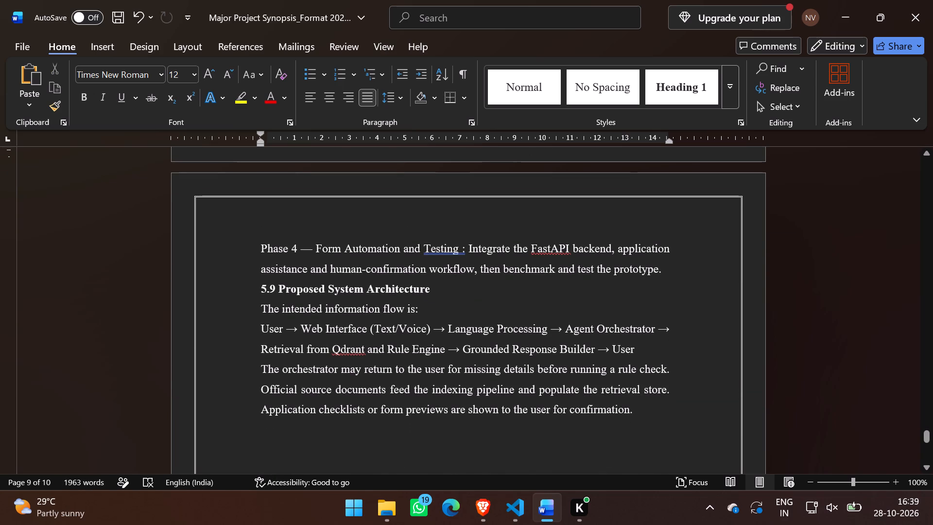
left_click(459, 249)
key("Right")
key("BackSpace")
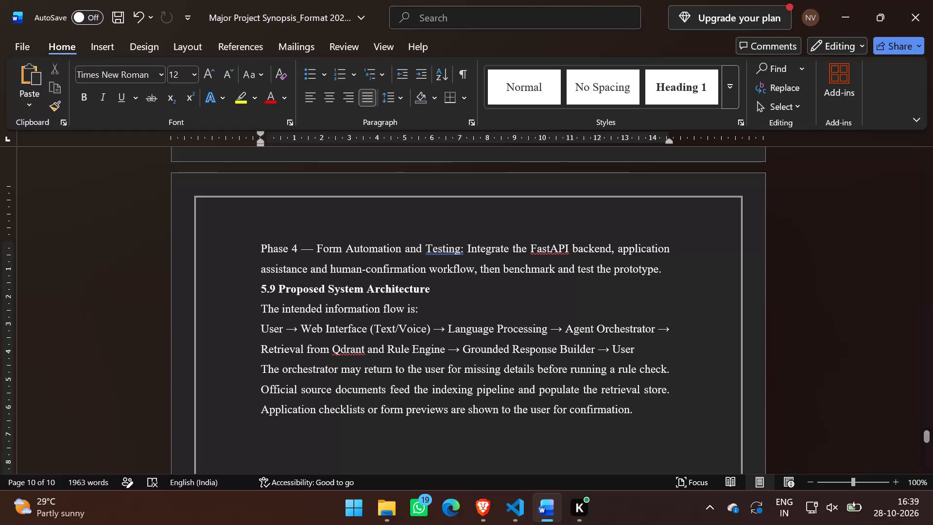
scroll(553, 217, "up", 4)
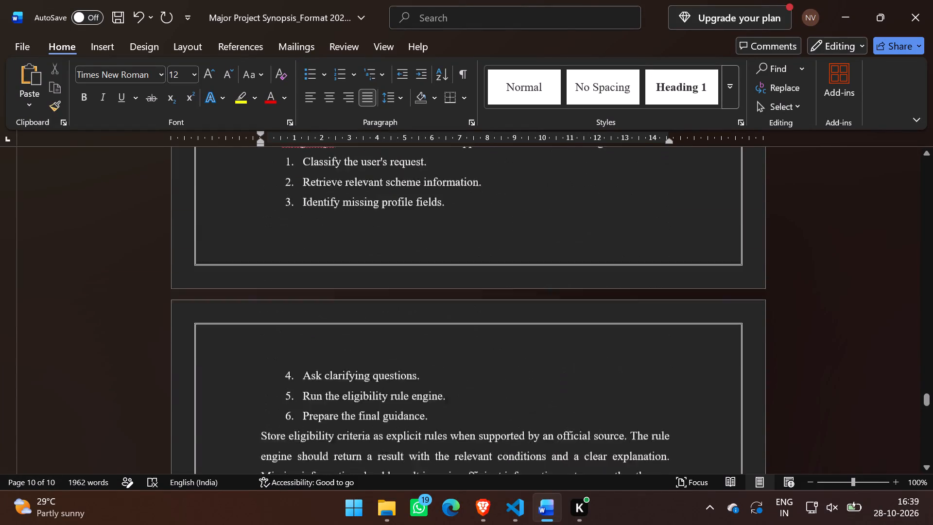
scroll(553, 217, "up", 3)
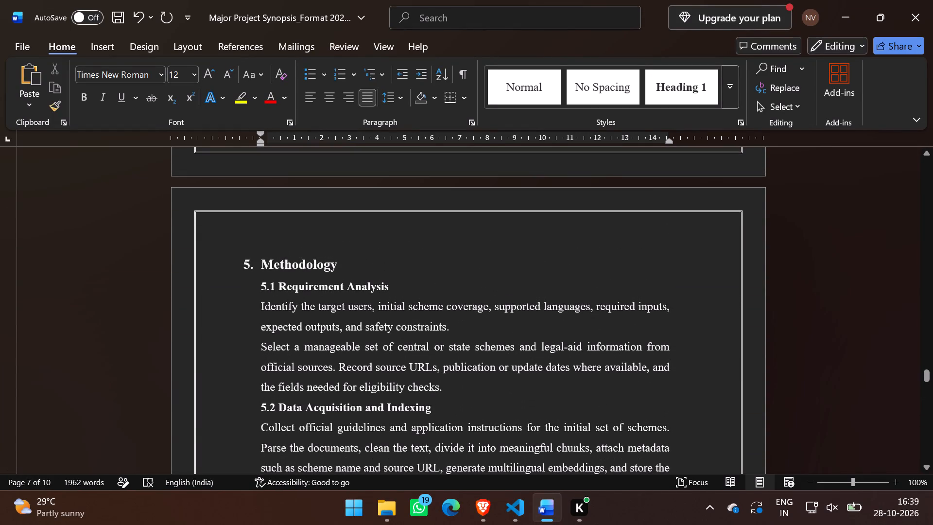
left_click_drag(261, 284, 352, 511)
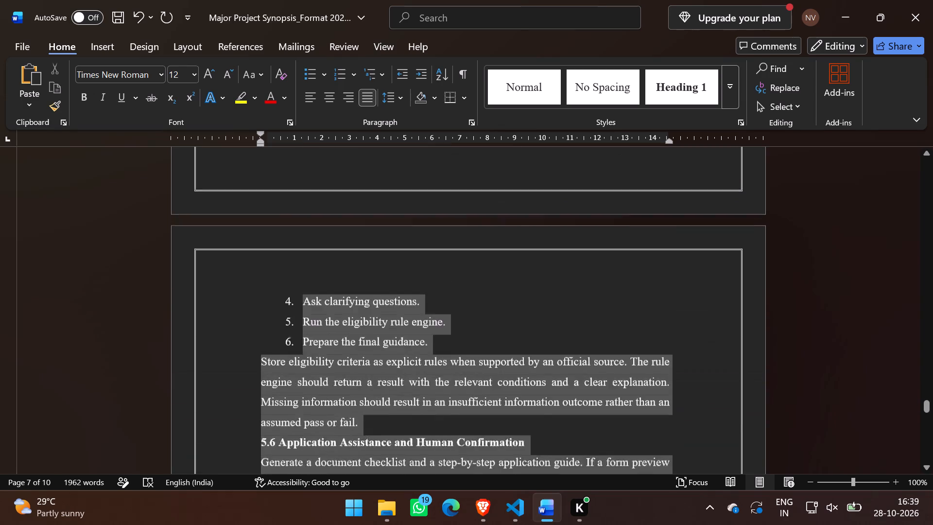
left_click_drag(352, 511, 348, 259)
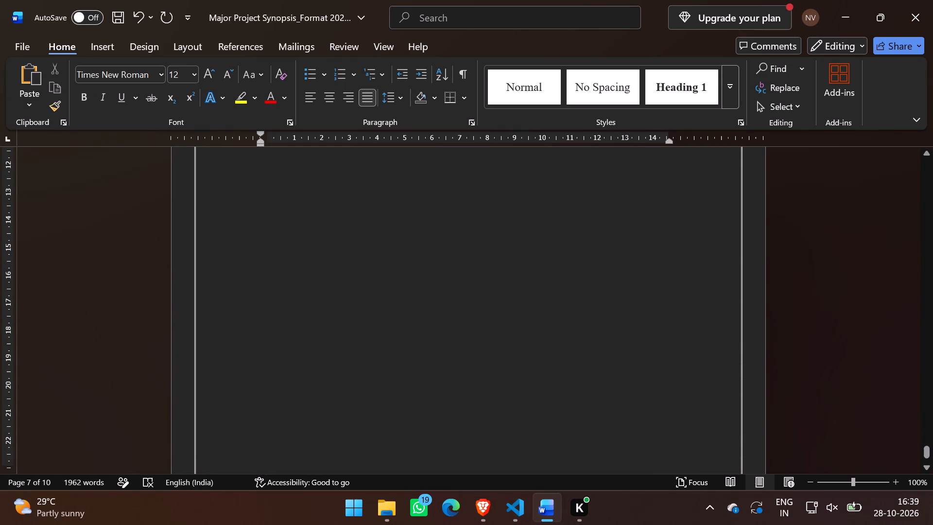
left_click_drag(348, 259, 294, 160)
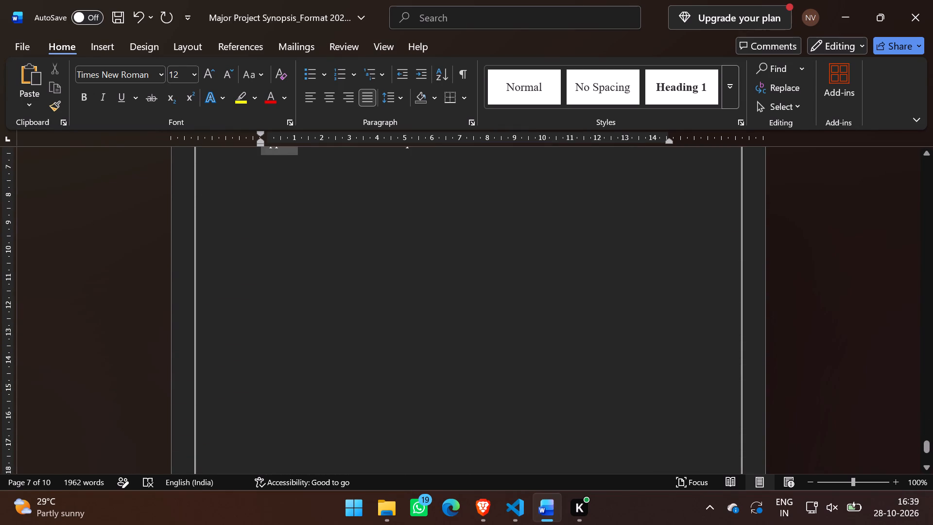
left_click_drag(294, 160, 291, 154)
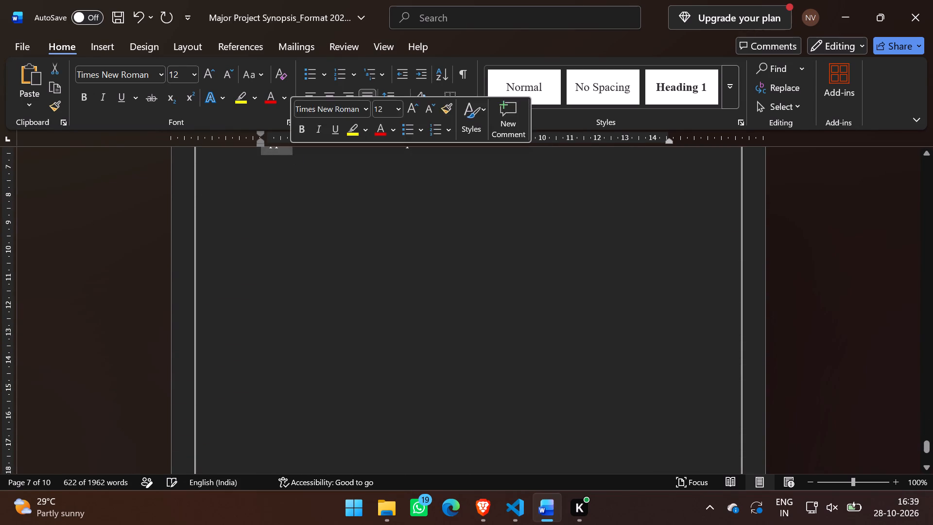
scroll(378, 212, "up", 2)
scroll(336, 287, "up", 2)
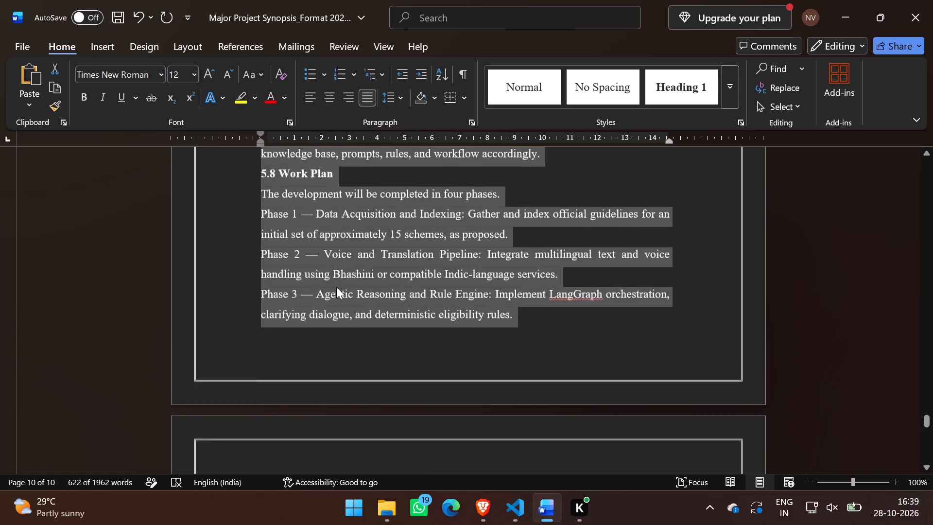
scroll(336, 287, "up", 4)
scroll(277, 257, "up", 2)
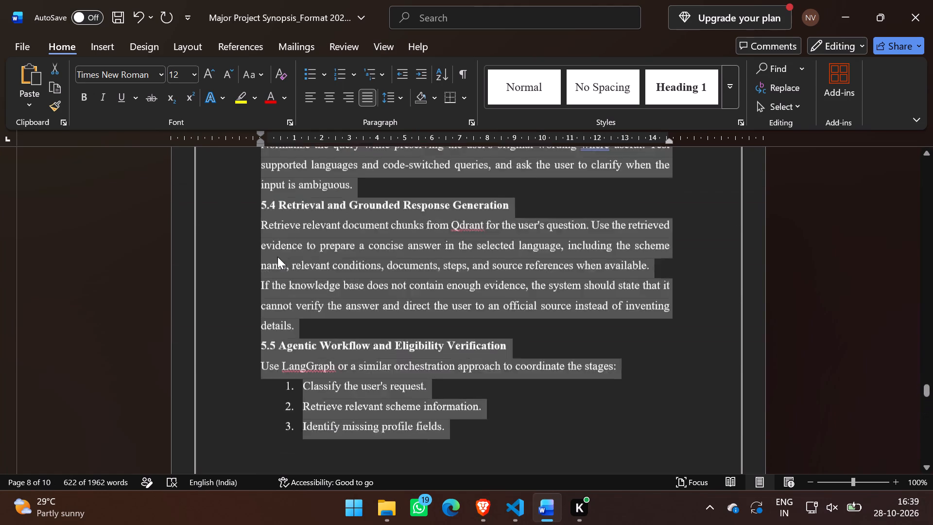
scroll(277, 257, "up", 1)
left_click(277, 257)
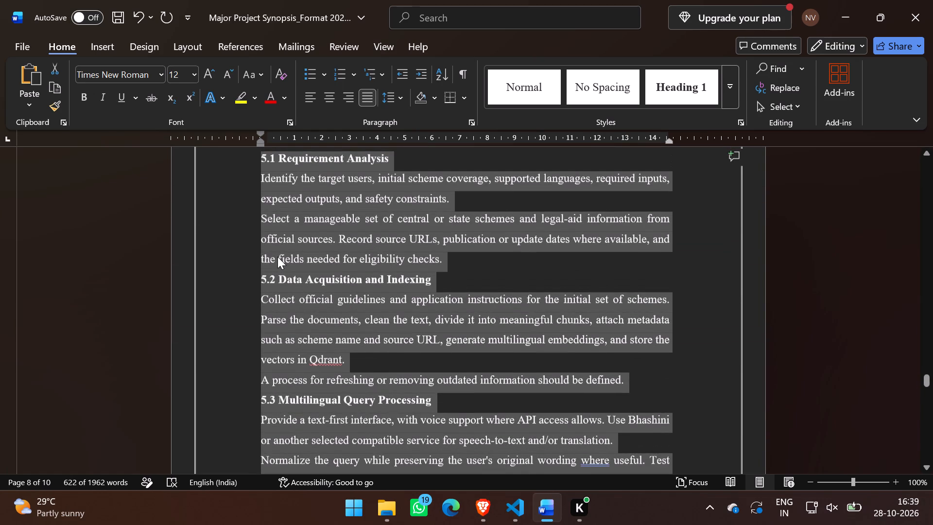
Reduce the left indent of all Methodology text from 5.1 through the end of 5.9, nearly aligning it with the section heading's number.
left_click_drag(261, 160, 440, 460)
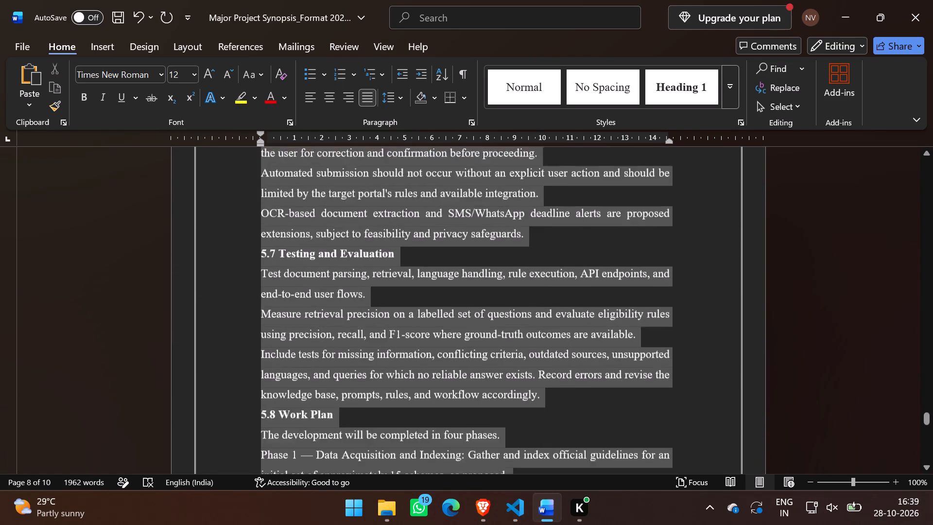
left_click_drag(440, 460, 602, 459)
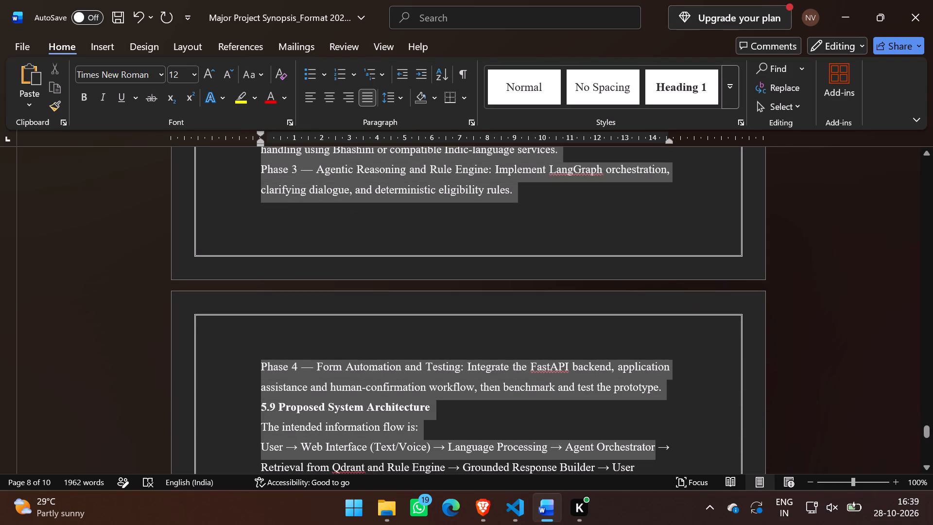
left_click_drag(602, 459, 662, 400)
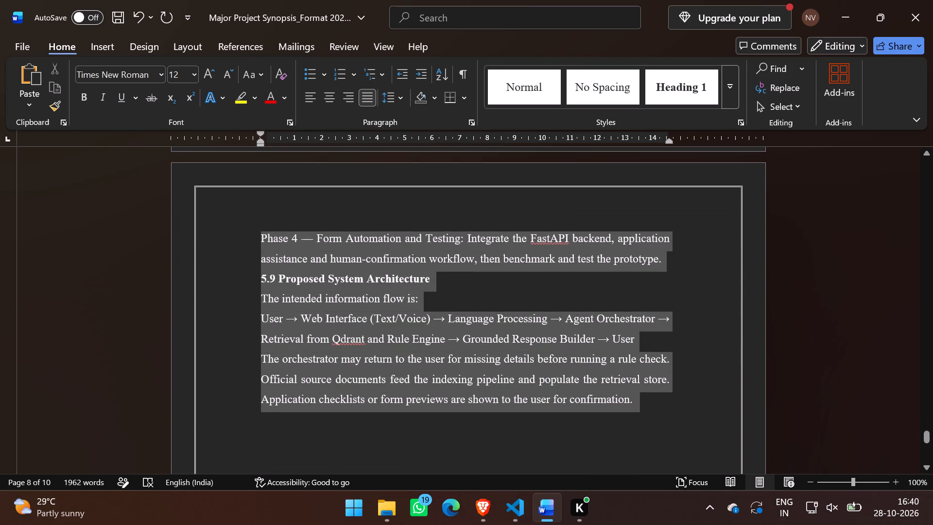
left_click_drag(662, 400, 637, 399)
scroll(320, 238, "up", 4)
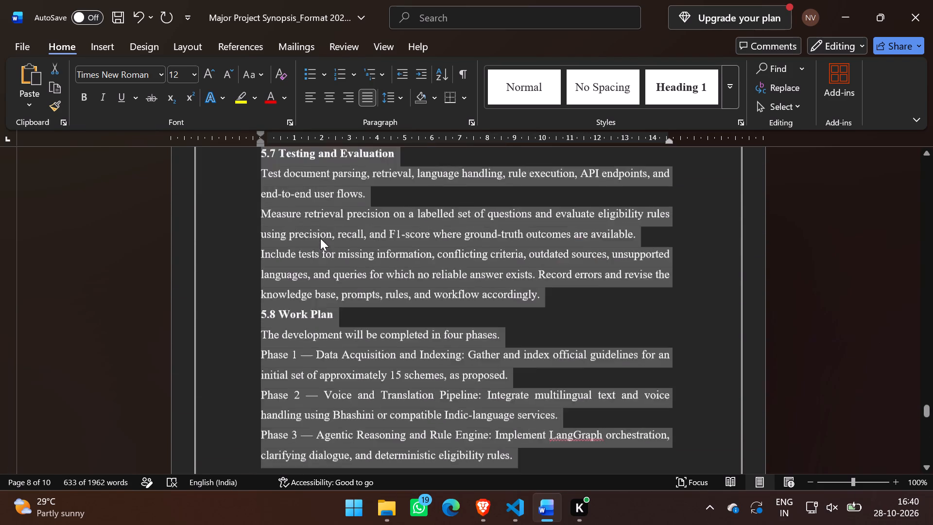
scroll(320, 238, "up", 2)
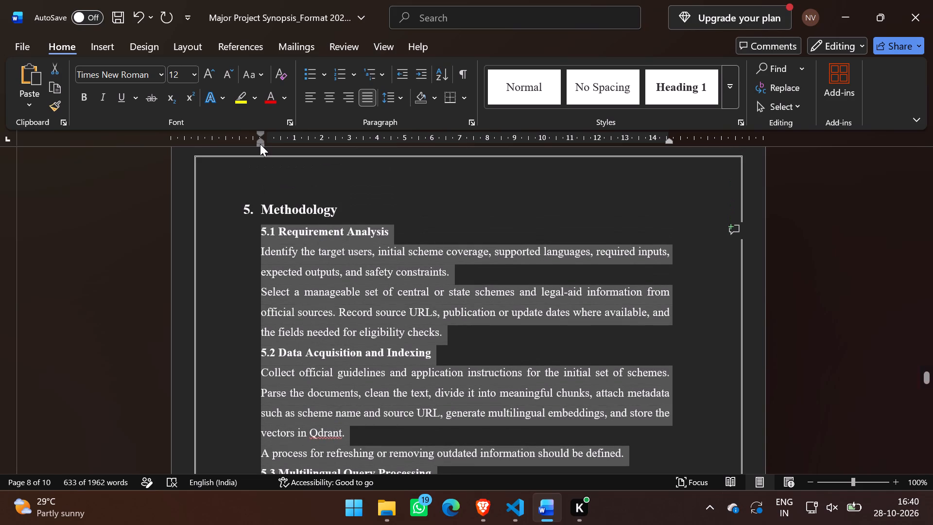
left_click_drag(260, 142, 240, 138)
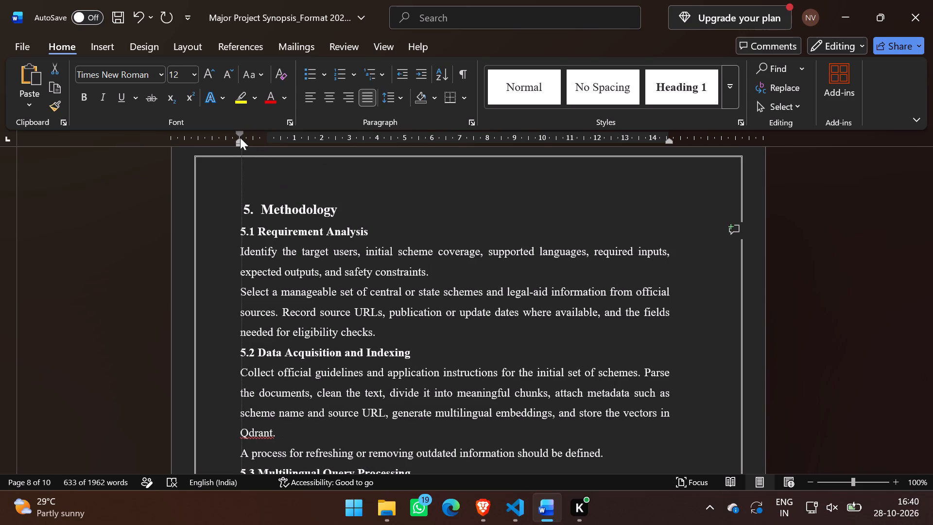
left_click_drag(240, 138, 247, 138)
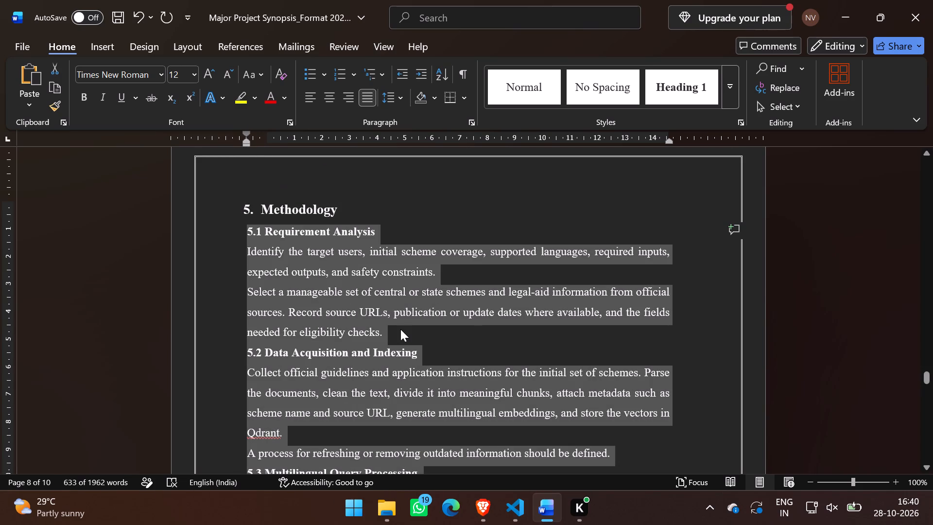
Insert an empty spacer line of font size 4 between the 5.1 text and the 5.2 Data Acquisition and Indexing subheading.
left_click(402, 330)
key("Return")
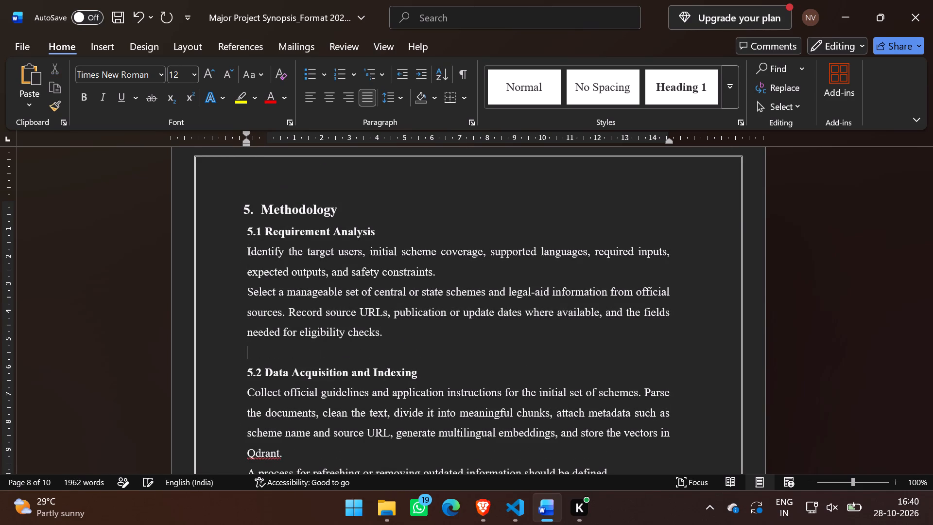
left_click(179, 72)
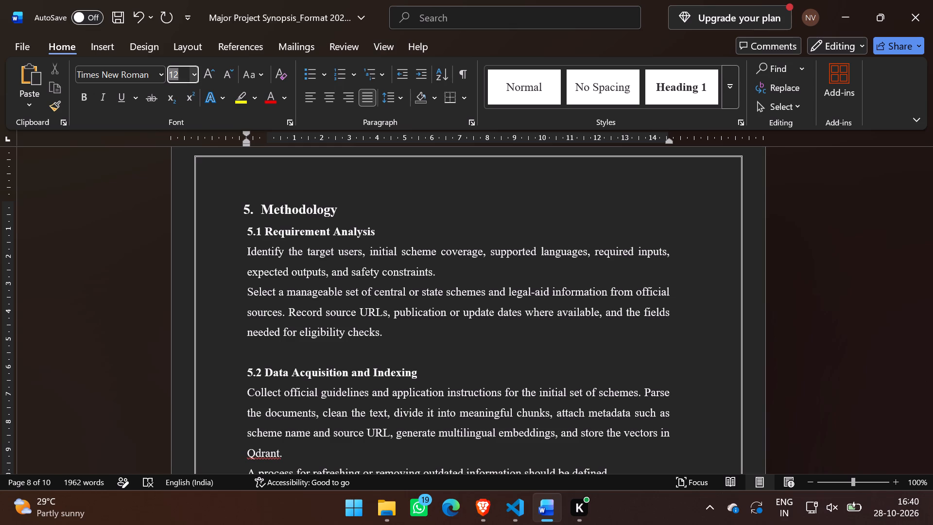
key("4")
key("Return")
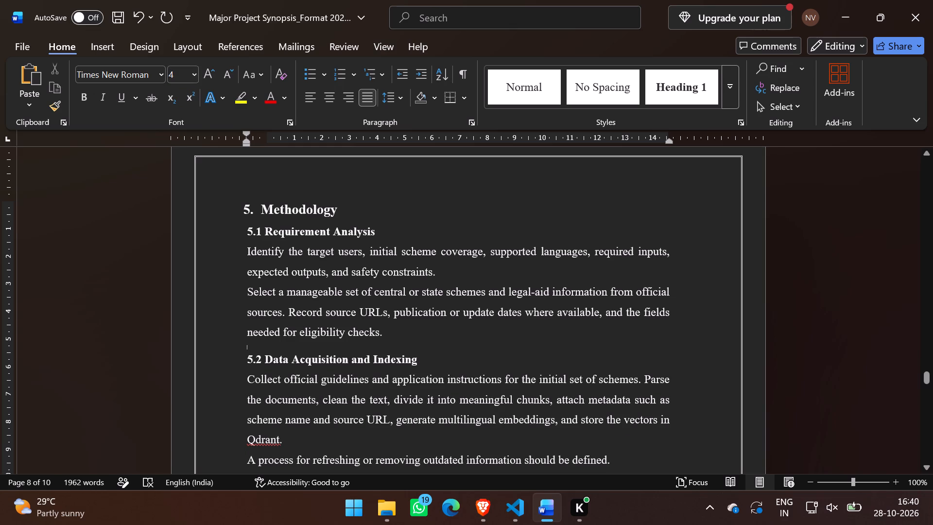
Insert an empty spacer line of font size 4 above the 5.3 Multilingual Query Processing subheading.
scroll(365, 426, "down", 1)
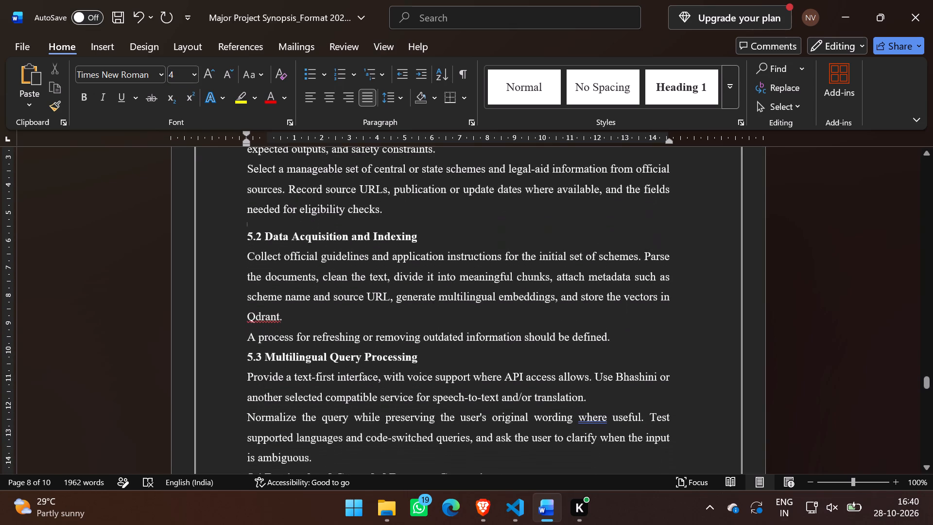
scroll(365, 426, "down", 1)
left_click(614, 325)
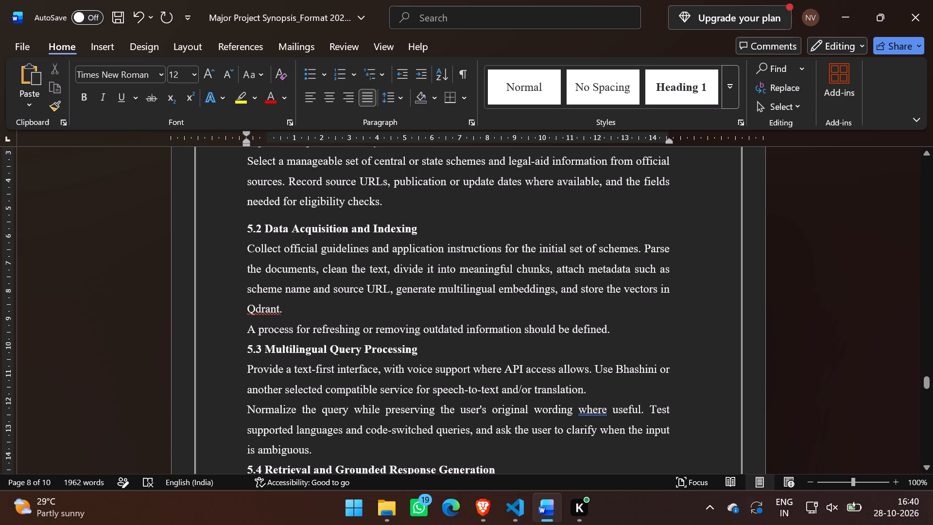
key("Return")
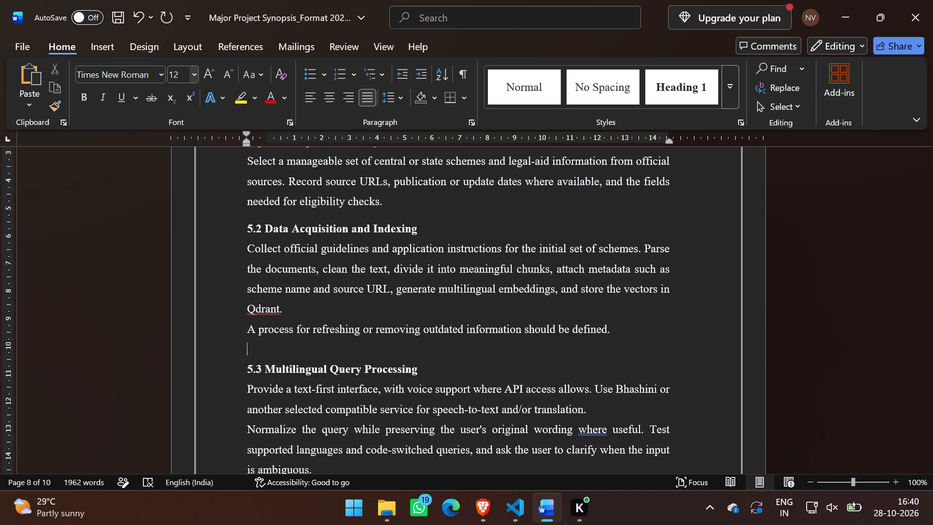
left_click(176, 76)
key("4")
key("Return")
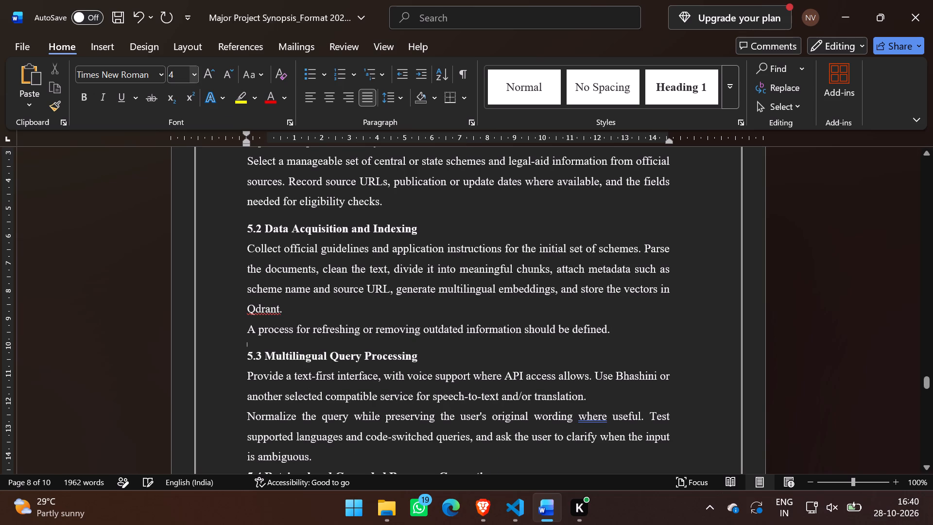
Insert an empty spacer line of font size 4 above the 5.4 Retrieval and Grounded Response Generation subheading.
scroll(464, 297, "down", 1)
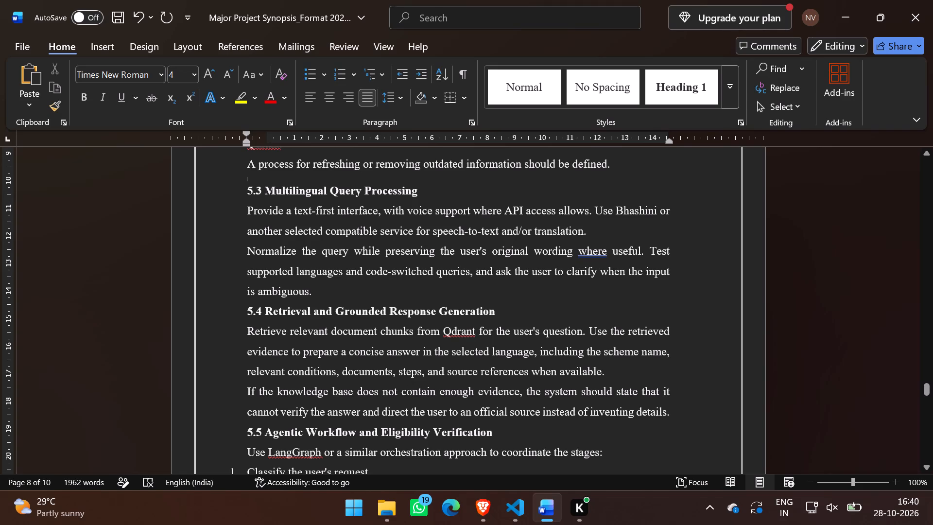
left_click(352, 296)
key("Return")
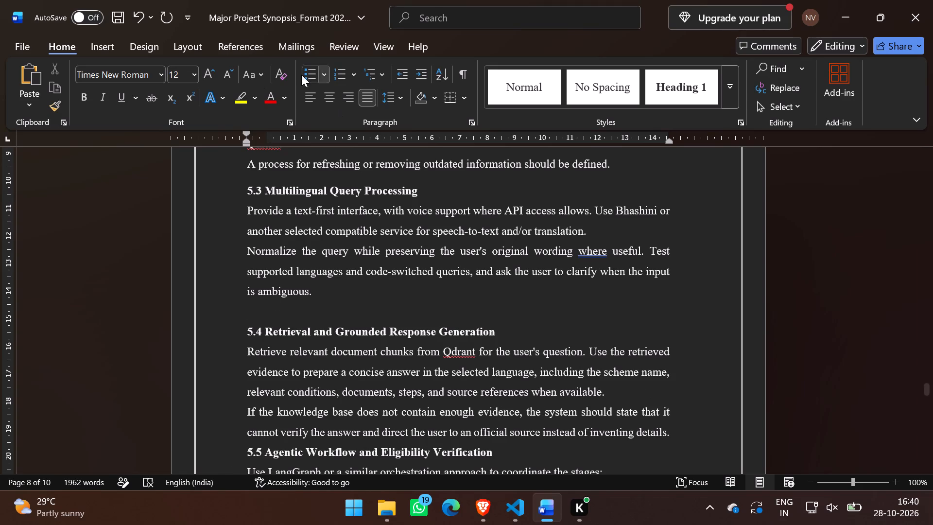
left_click(177, 78)
key("4")
key("Return")
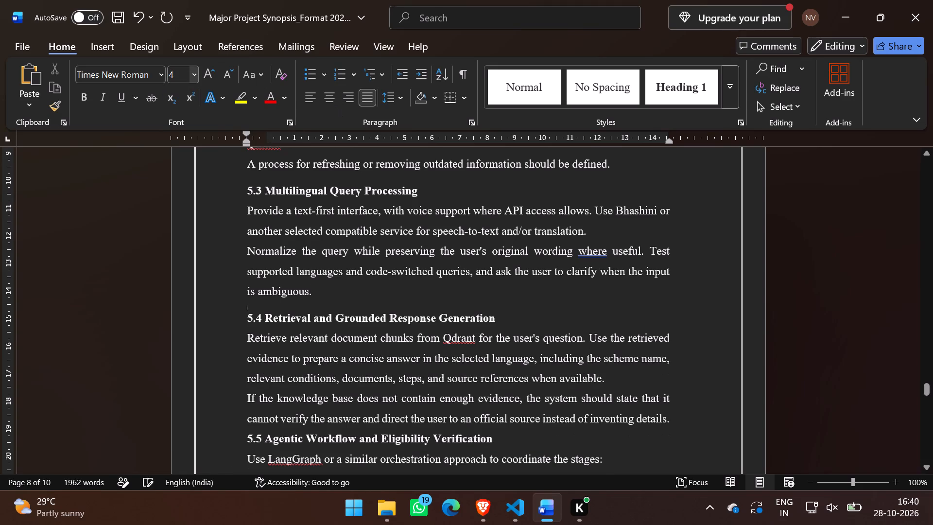
Insert an empty spacer line of font size 4 above the 5.5 Agentic Workflow and Eligibility Verification subheading.
scroll(418, 296, "down", 1)
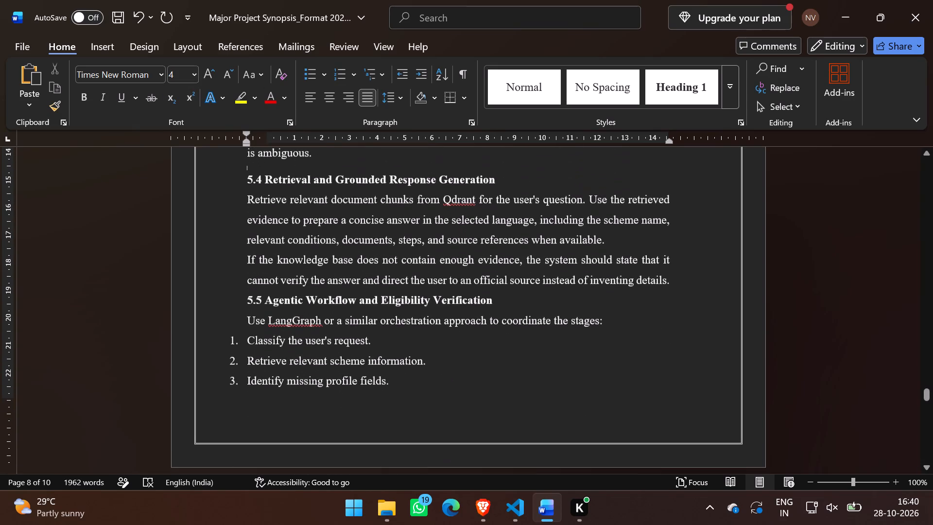
left_click(684, 281)
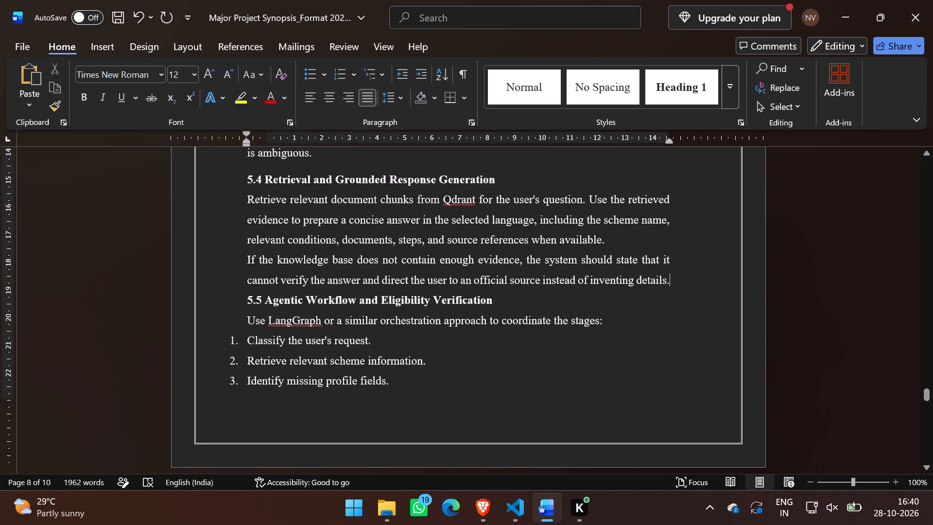
key("Return")
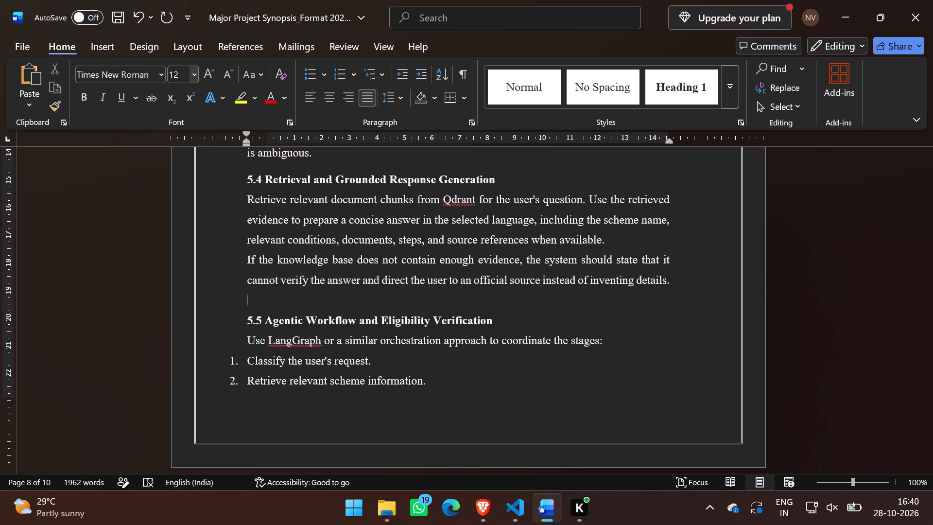
left_click(183, 75)
key("4")
key("Return")
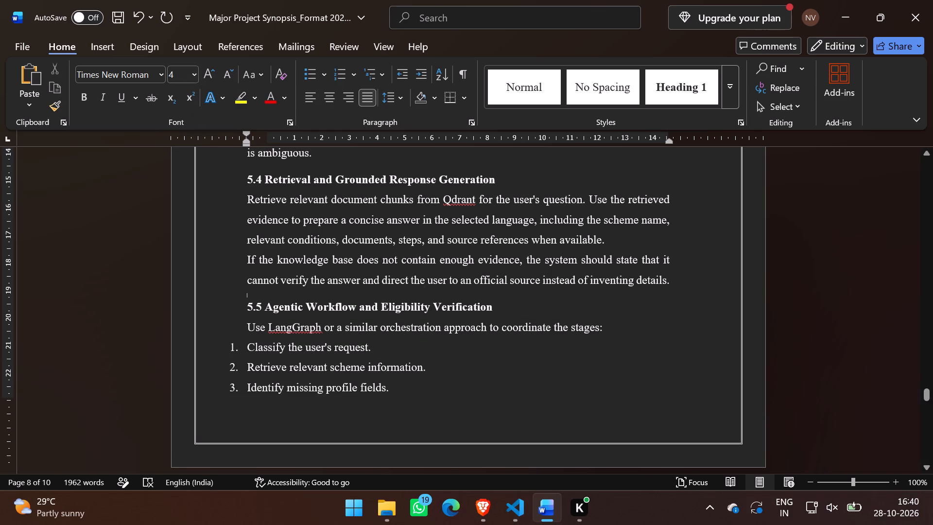
Indent the six numbered workflow stages under 5.5, from Classify the user's request to Prepare the final guidance, slightly inward from the body text.
left_click_drag(245, 345, 385, 479)
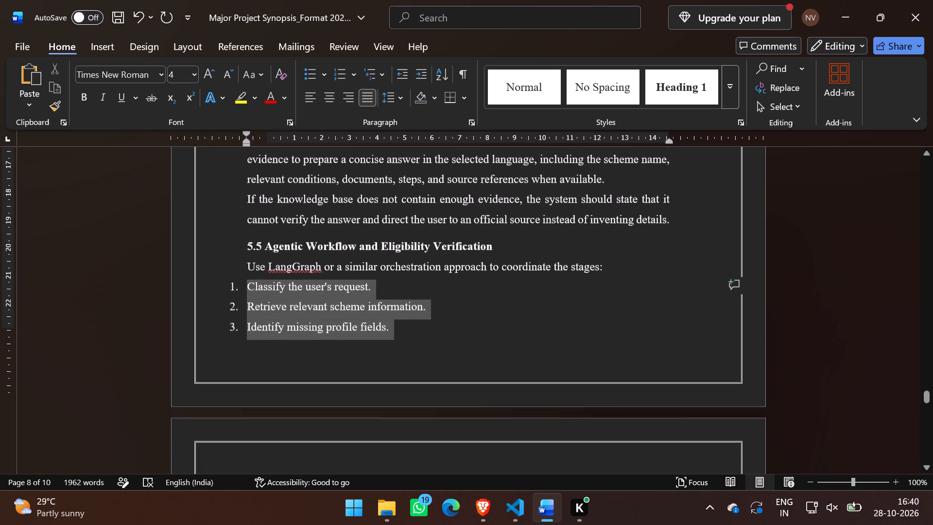
left_click_drag(385, 479, 432, 380)
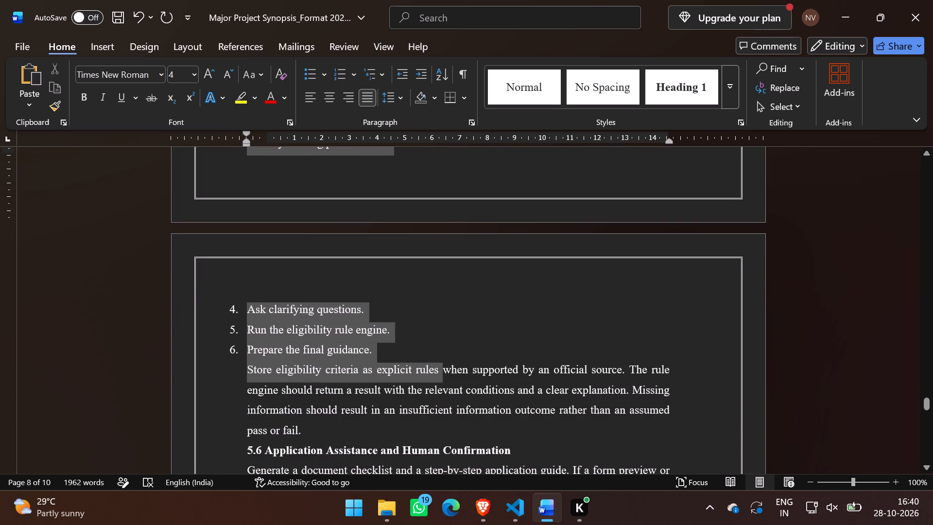
left_click_drag(432, 380, 416, 349)
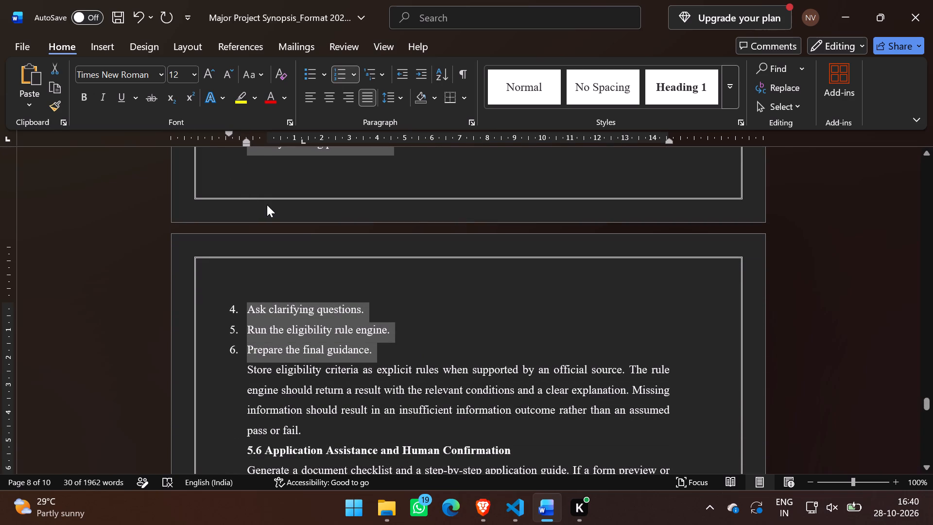
scroll(267, 205, "up", 1)
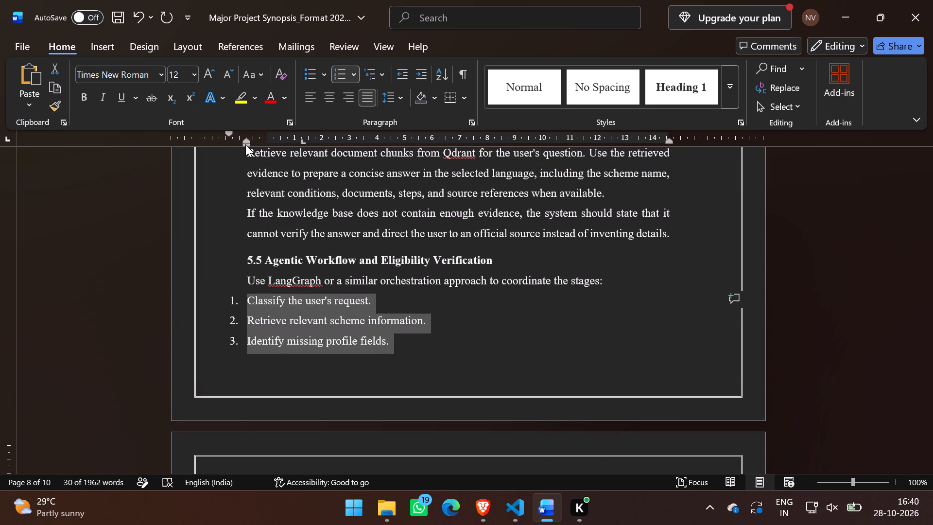
left_click_drag(245, 144, 272, 152)
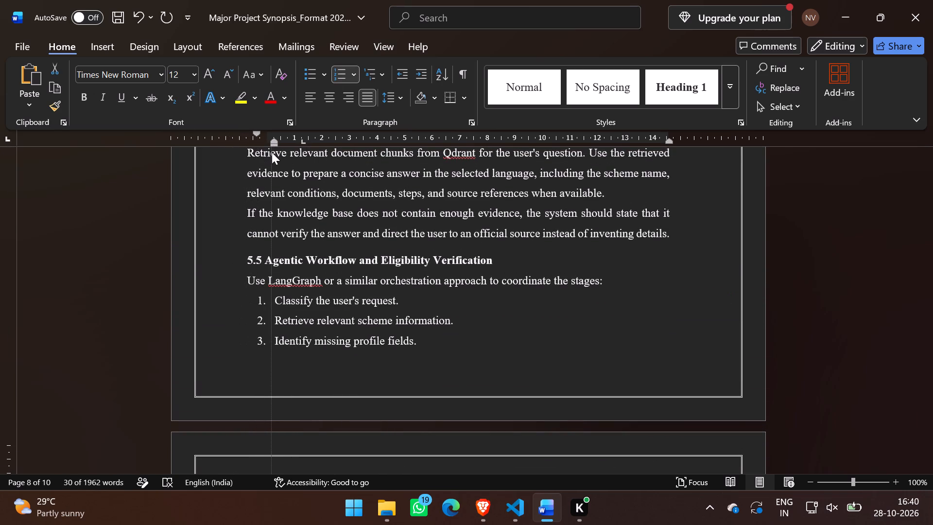
left_click_drag(272, 152, 272, 153)
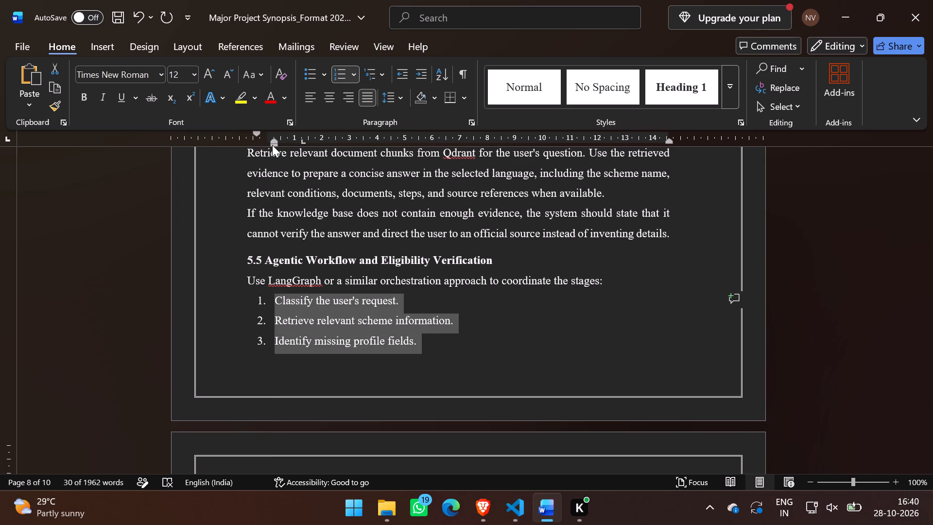
left_click(272, 145)
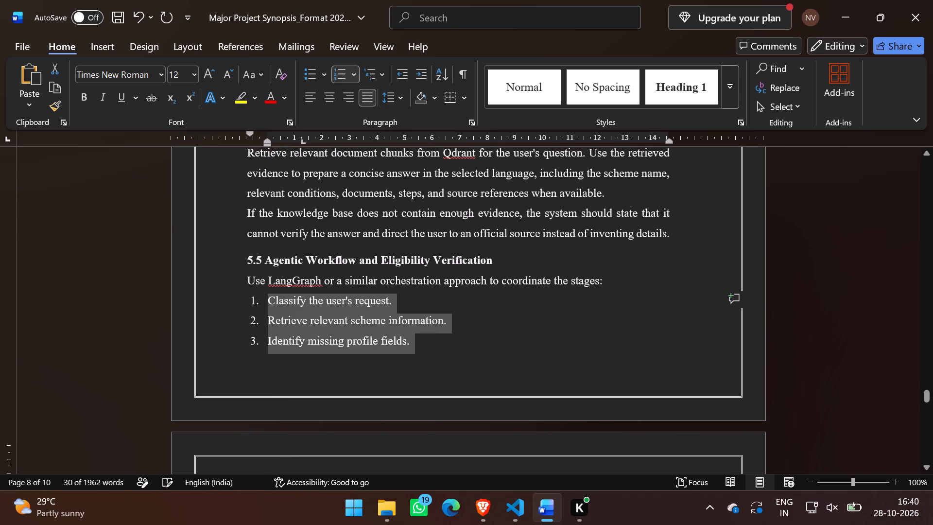
scroll(426, 434, "down", 1)
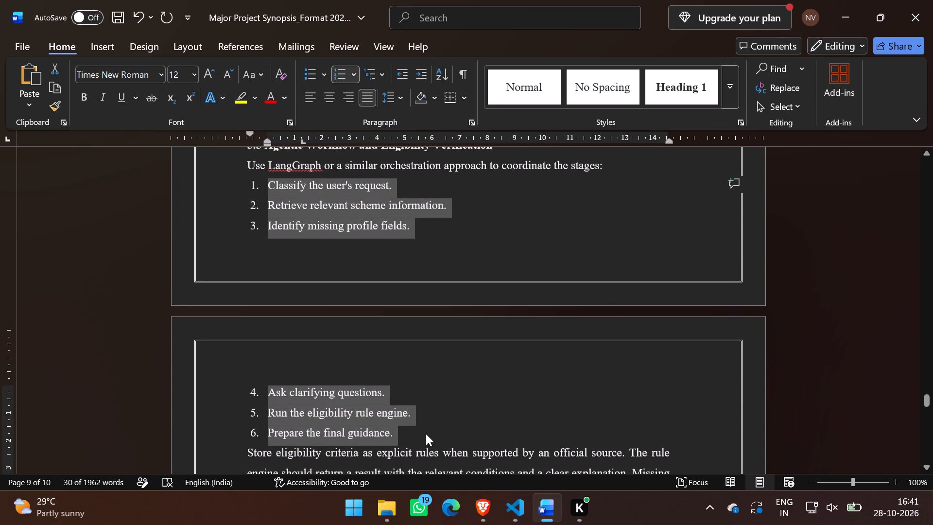
scroll(426, 434, "down", 1)
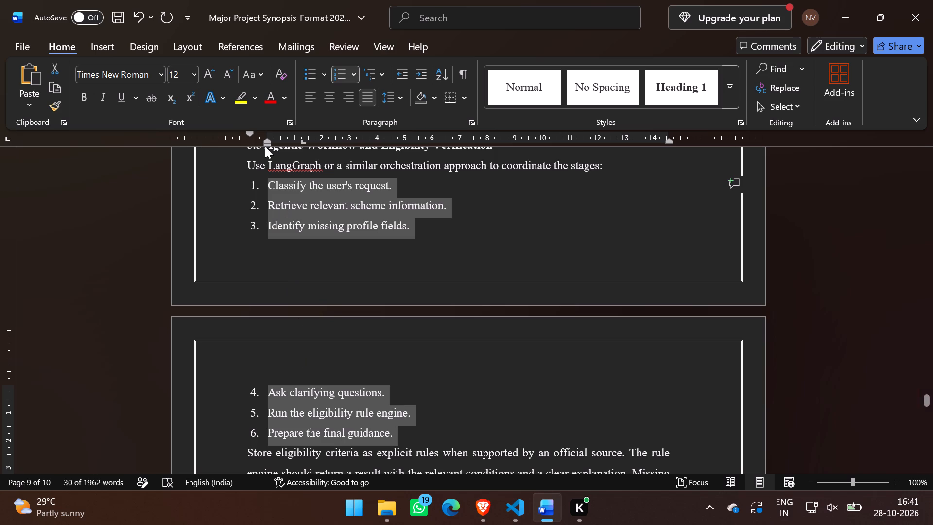
left_click_drag(265, 143, 270, 143)
left_click_drag(270, 143, 272, 144)
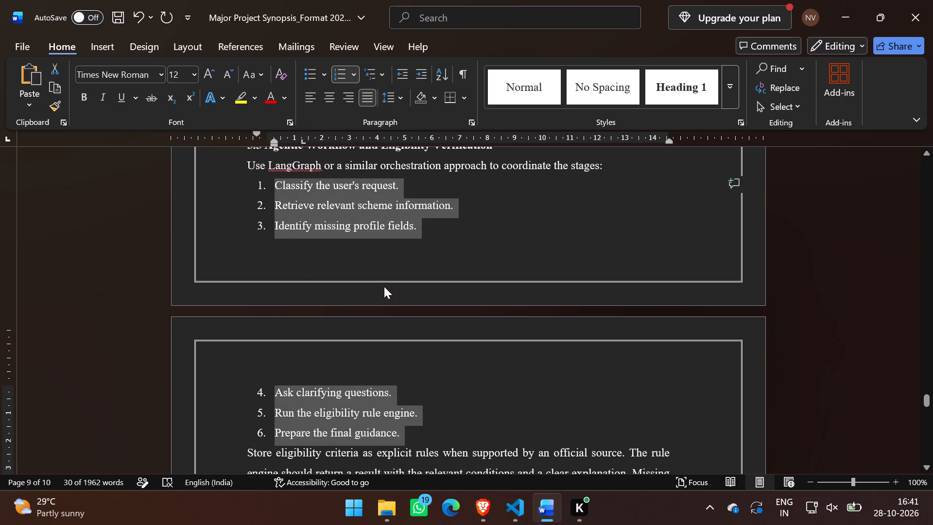
scroll(443, 292, "up", 1)
left_click(486, 316)
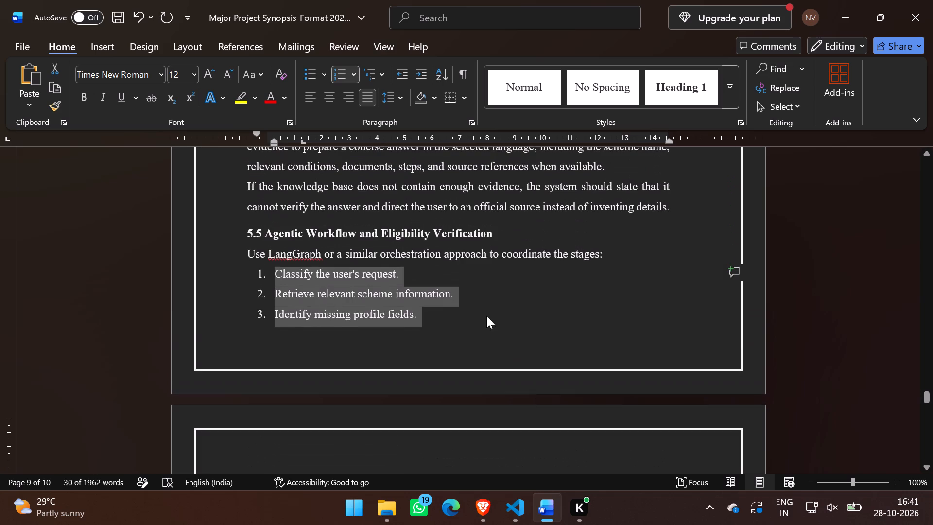
Insert an empty spacer line of font size 4 above the 5.6 Application Assistance and Human Confirmation subheading.
scroll(486, 316, "down", 2)
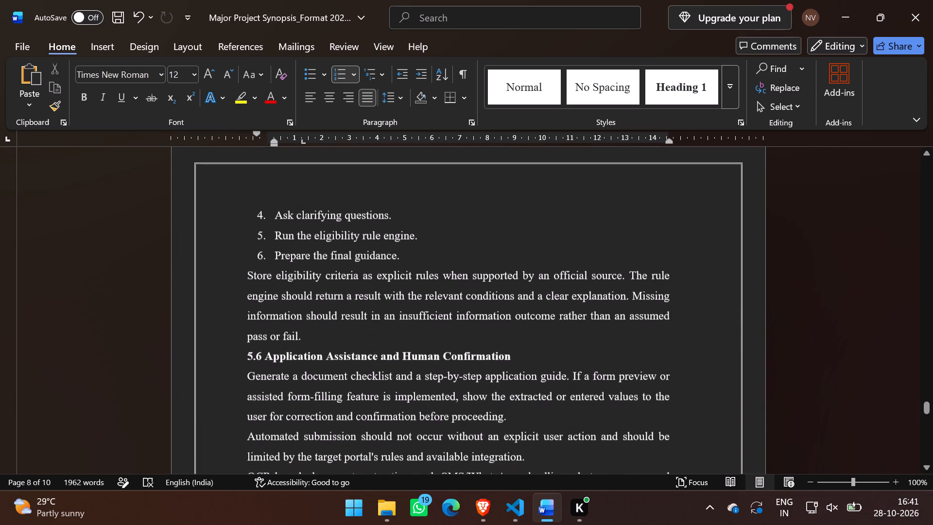
scroll(486, 316, "down", 1)
left_click(363, 325)
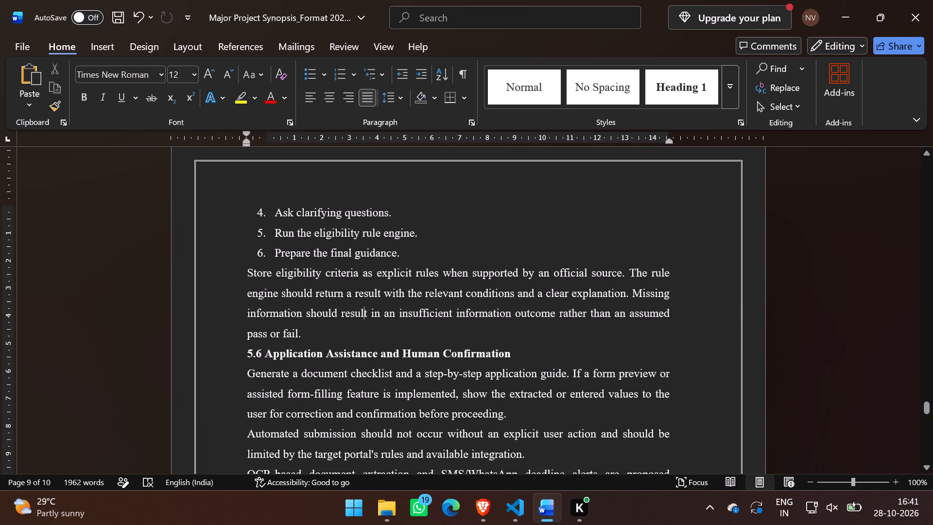
left_click(348, 337)
key("Return")
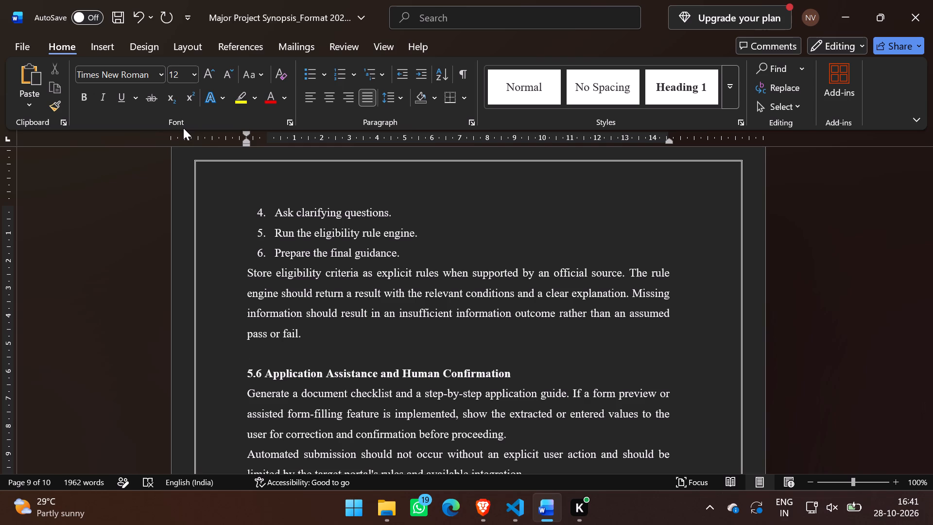
left_click(183, 77)
key("4")
key("Return")
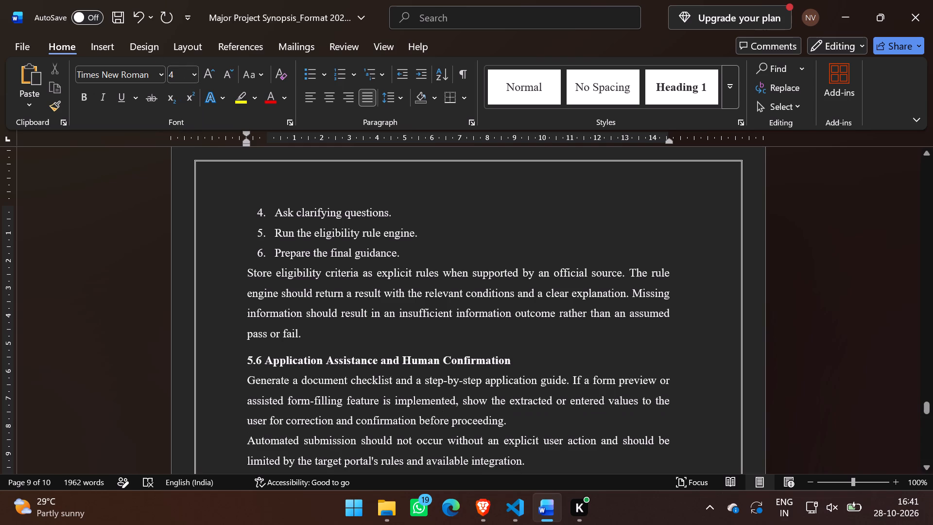
Insert an empty spacer line of font size 4 above the 5.7 Testing and Evaluation subheading.
scroll(260, 185, "down", 1)
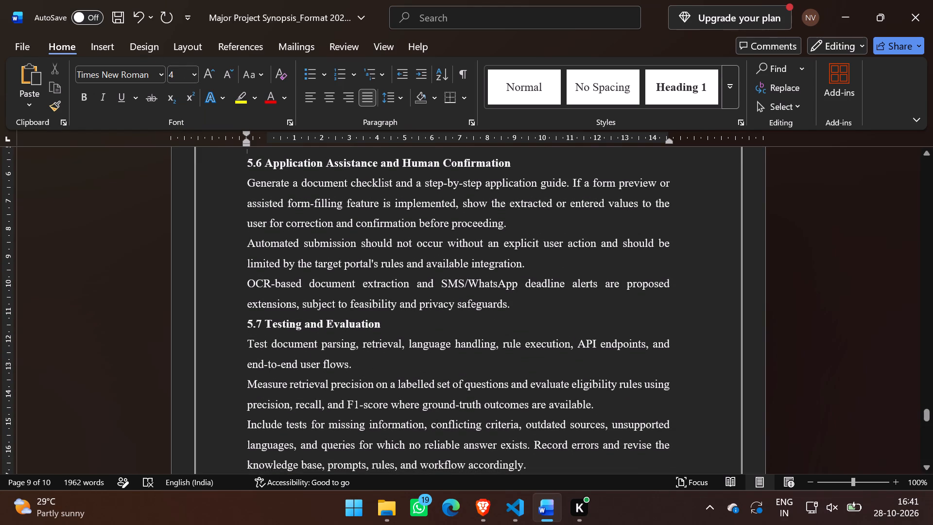
left_click(537, 302)
key("Return")
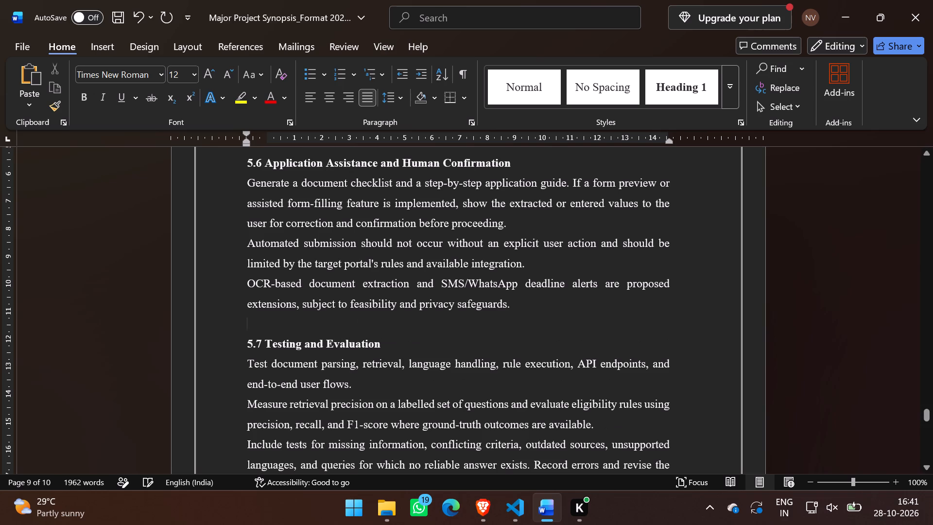
left_click(183, 77)
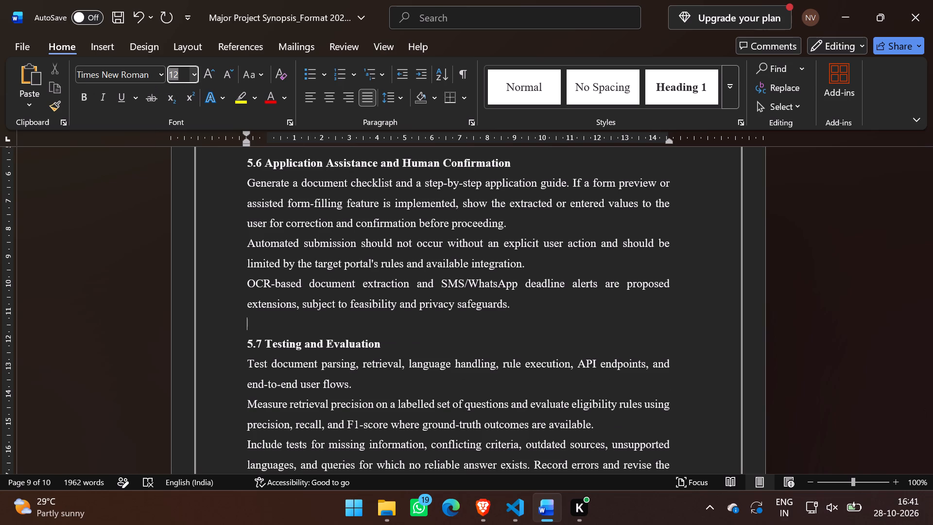
key("4")
key("Return")
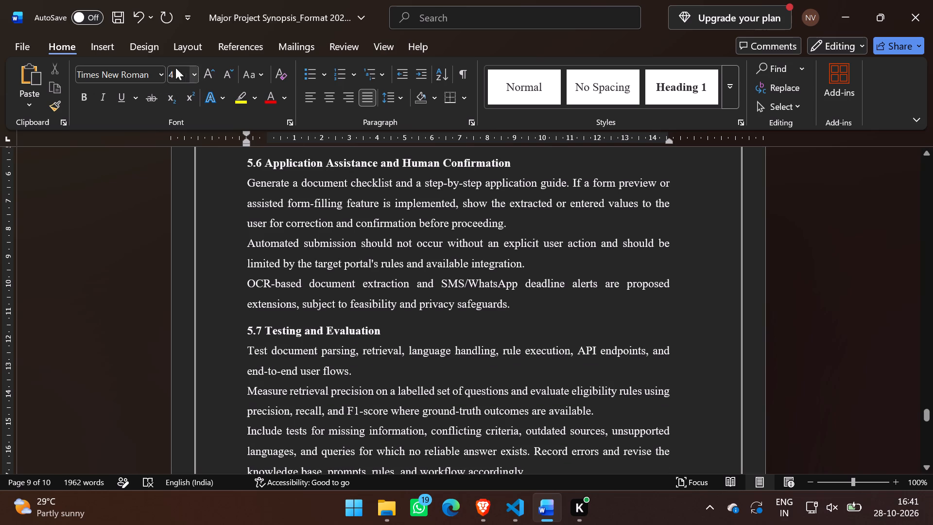
Set the font size of the spacer line above the 5.7 Testing and Evaluation subheading to 6.
left_click(175, 70)
key("6")
key("Return")
Set the font size of the spacer line above the 5.6 Application Assistance and Human Confirmation subheading to 6.
scroll(296, 223, "up", 1)
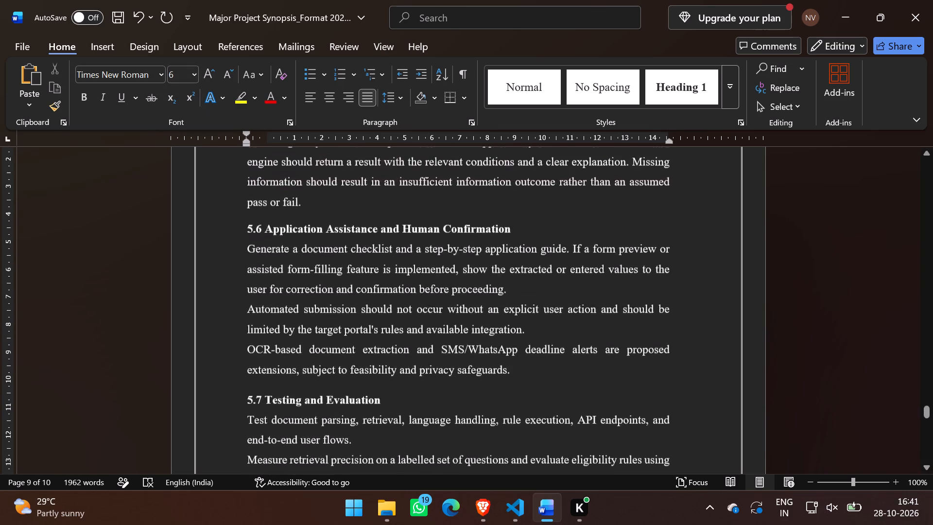
scroll(296, 223, "up", 1)
left_click(279, 279)
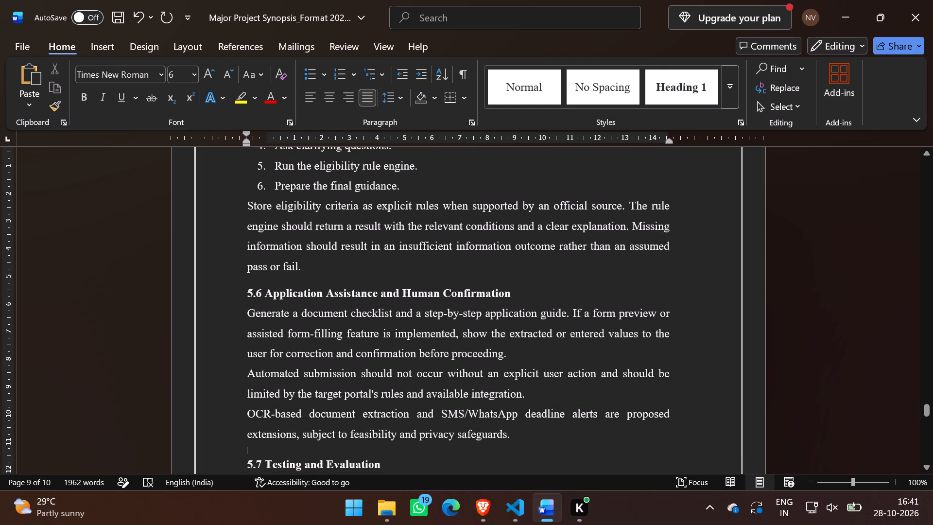
left_click(265, 281)
left_click(184, 75)
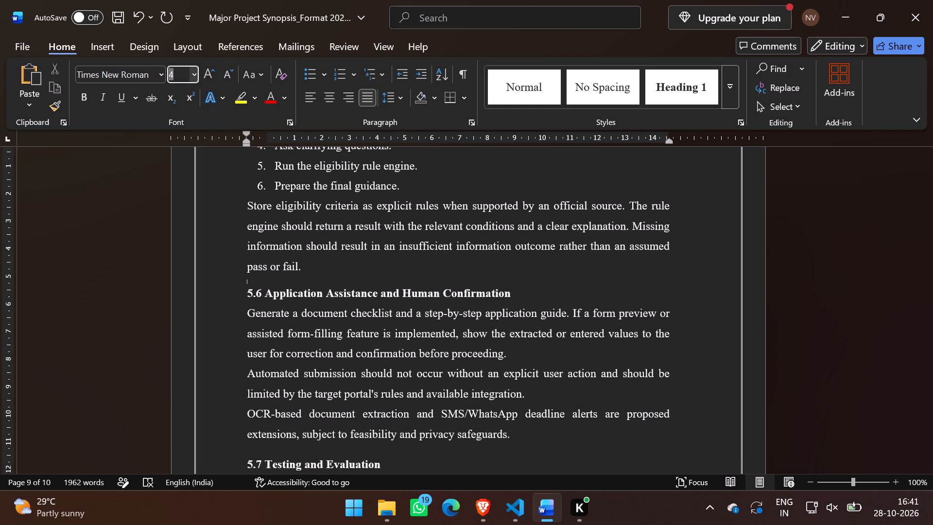
key("6")
key("Return")
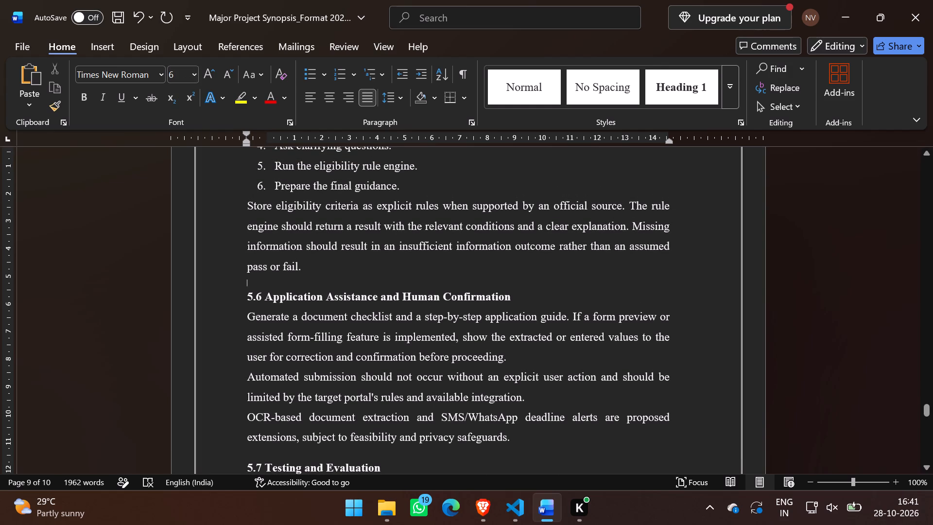
Set the font size of the spacer line above the 5.5 Agentic Workflow and Eligibility Verification subheading to 6.
scroll(405, 326, "up", 3)
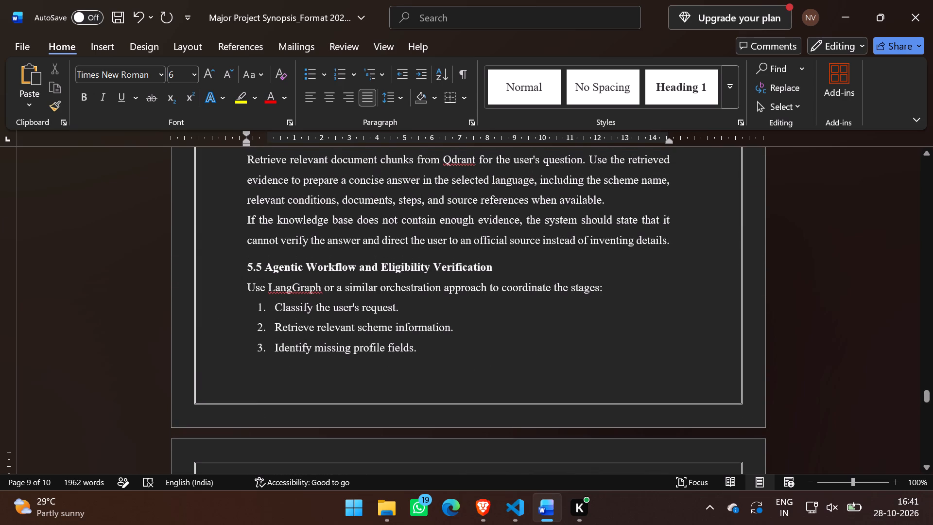
left_click(284, 256)
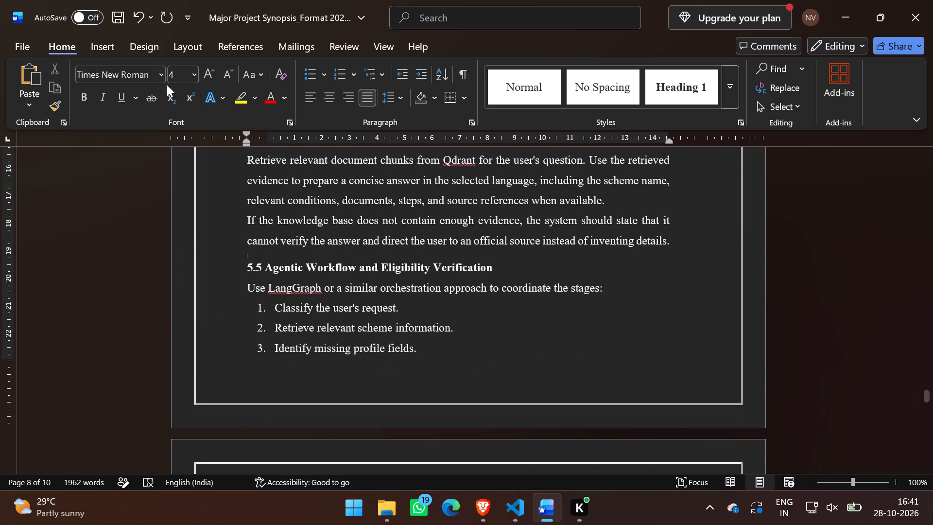
left_click(173, 76)
key("6")
key("Return")
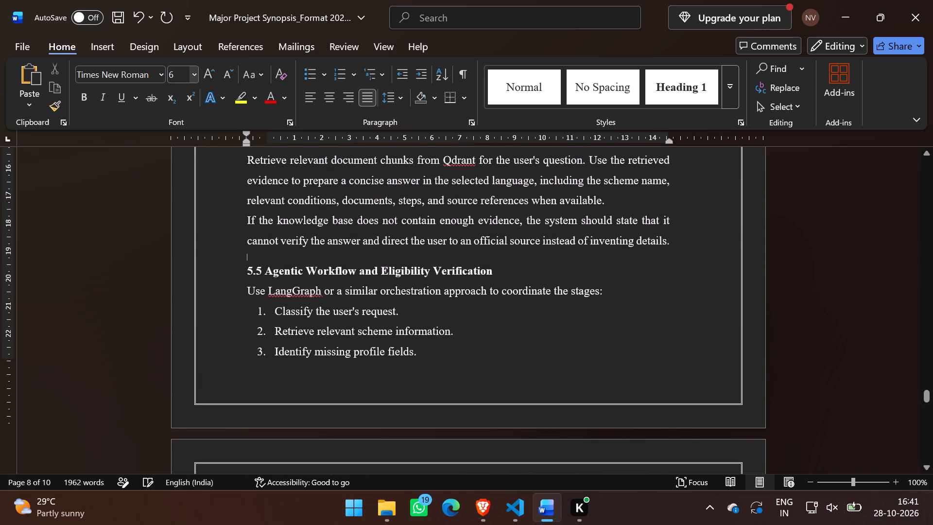
Set the font size of the spacer line above the 5.4 Retrieval and Grounded Response Generation subheading to 6.
scroll(390, 297, "up", 2)
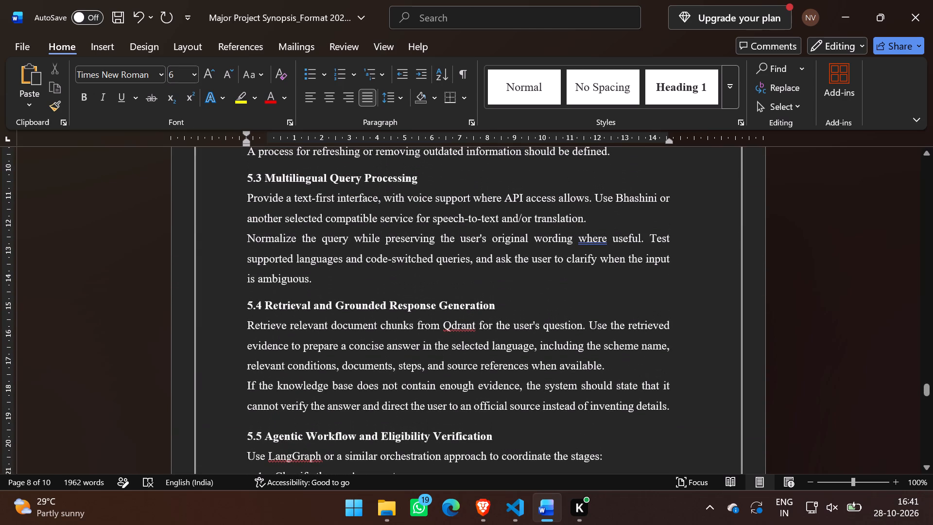
left_click(276, 290)
left_click(254, 291)
left_click(309, 293)
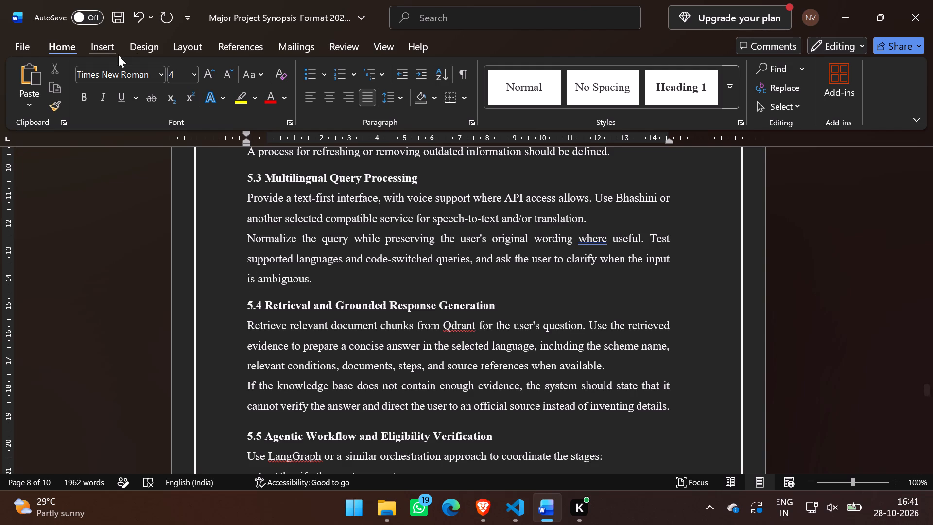
left_click(177, 75)
key("6")
key("Return")
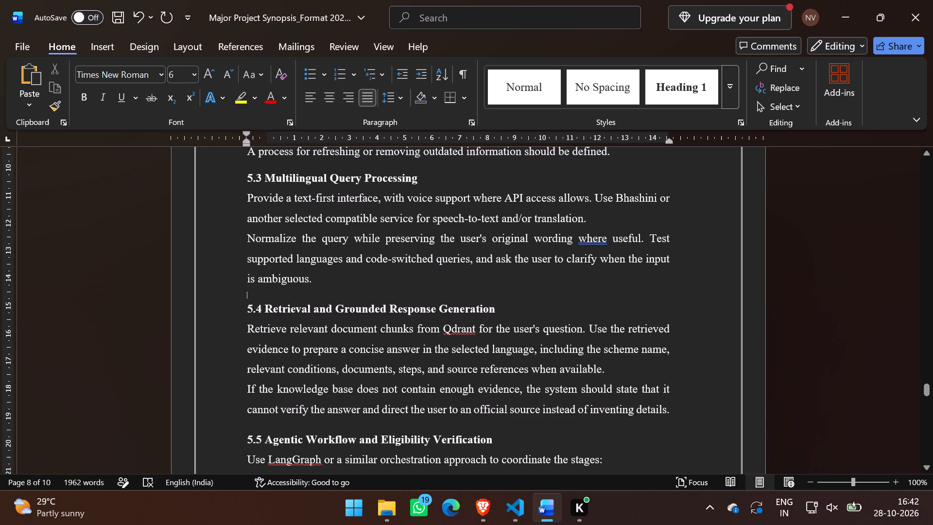
Set the font size of the spacer line above the 5.3 Multilingual Query Processing subheading to 6.
left_click(290, 164)
left_click(262, 167)
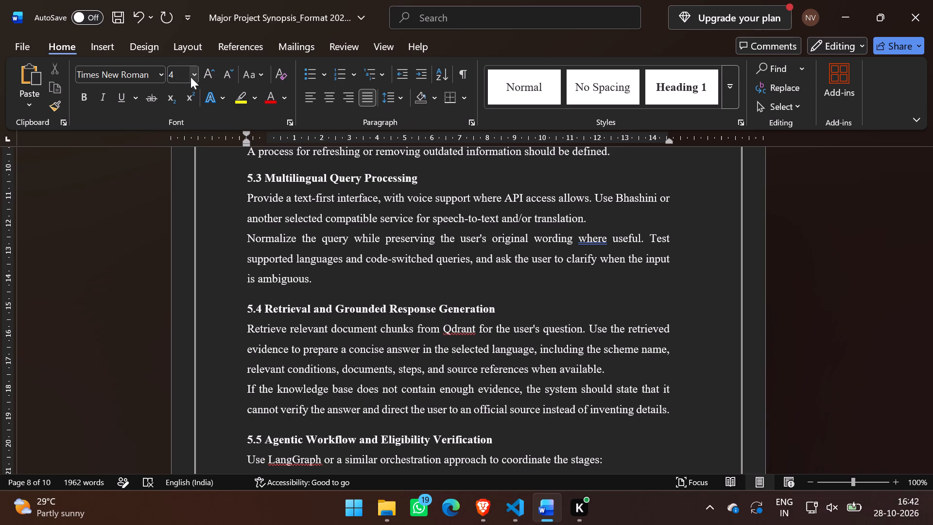
left_click(184, 76)
key("6")
key("Return")
Set the font size of the spacer line above the 5.2 Data Acquisition and Indexing subheading to 6.
scroll(249, 165, "up", 2)
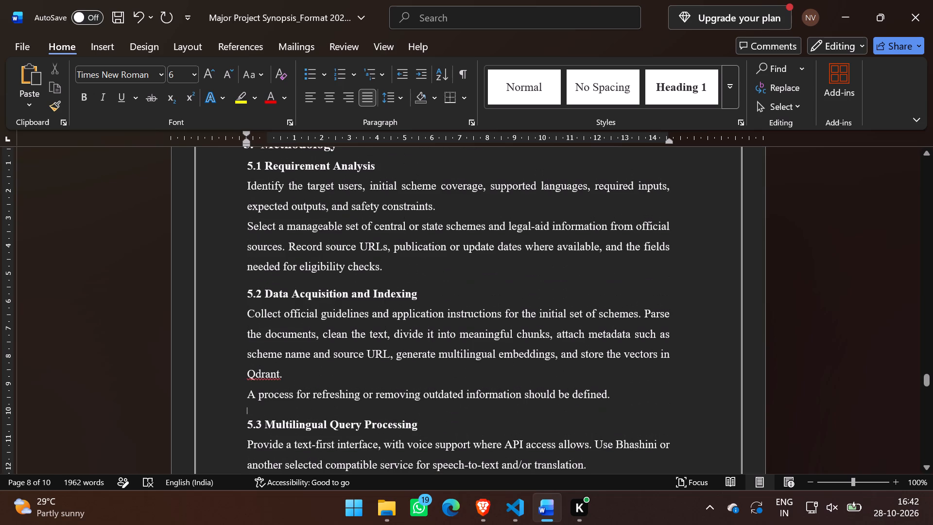
left_click(253, 280)
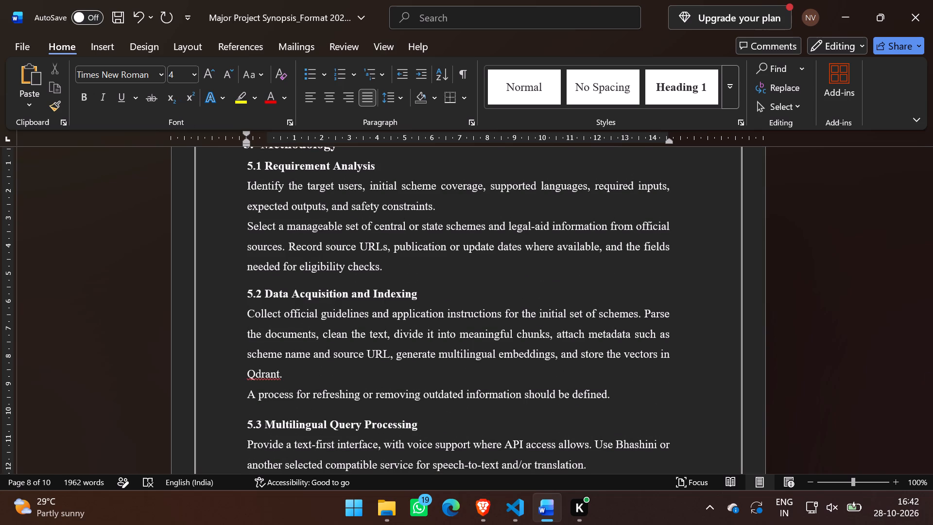
left_click(180, 76)
key("6")
key("Return")
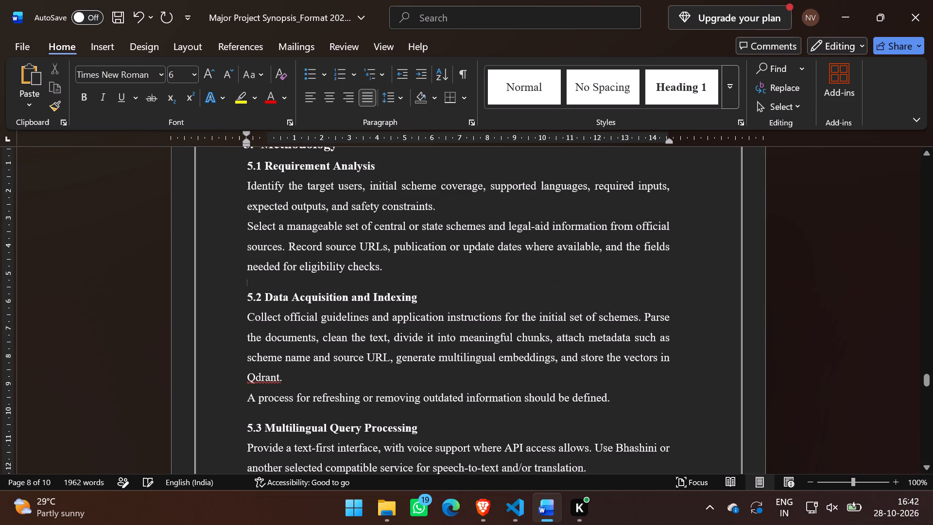
Insert an empty spacer line of font size 6 above the 5.8 Work Plan subheading.
scroll(373, 364, "down", 5)
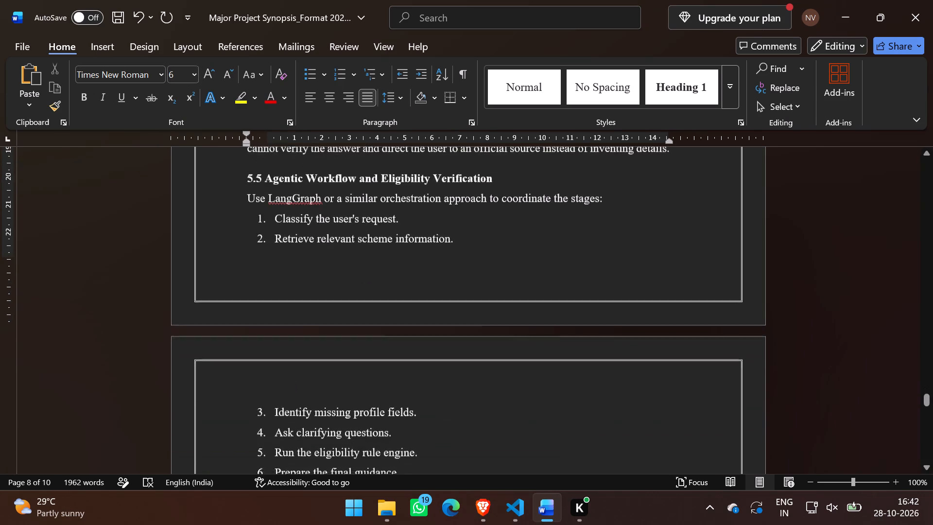
scroll(373, 364, "down", 3)
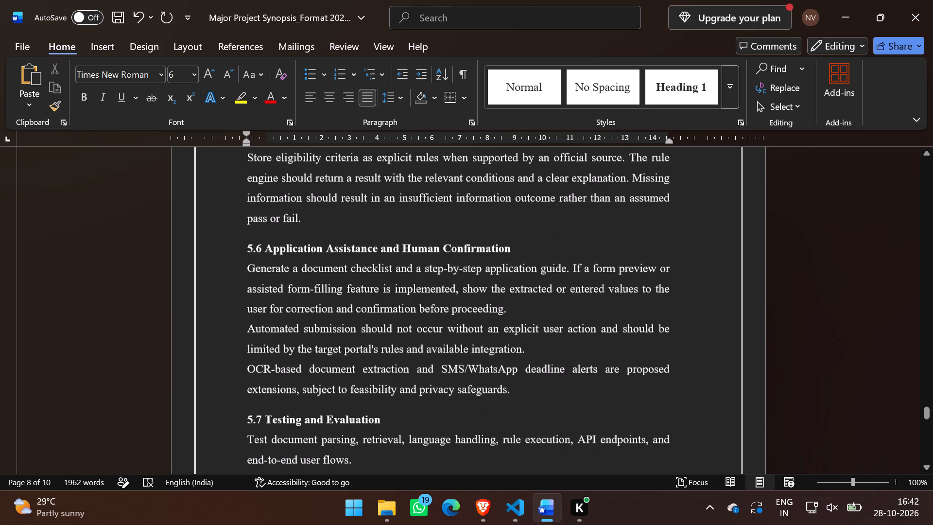
scroll(373, 364, "down", 2)
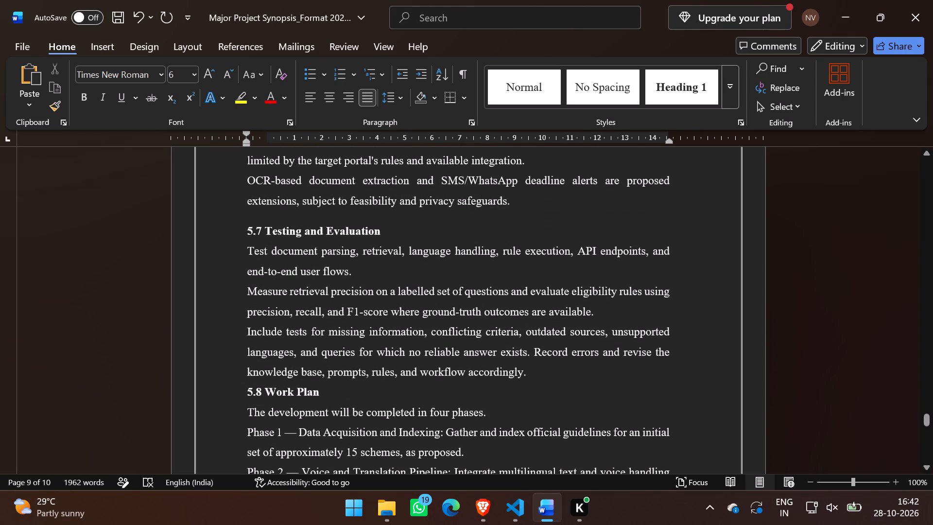
left_click(536, 373)
key("Return")
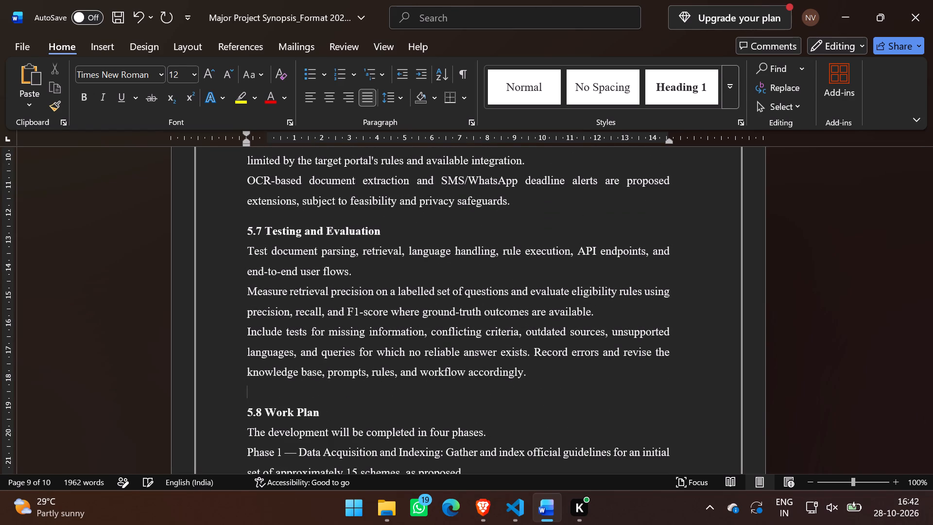
left_click(185, 76)
key("6")
key("Return")
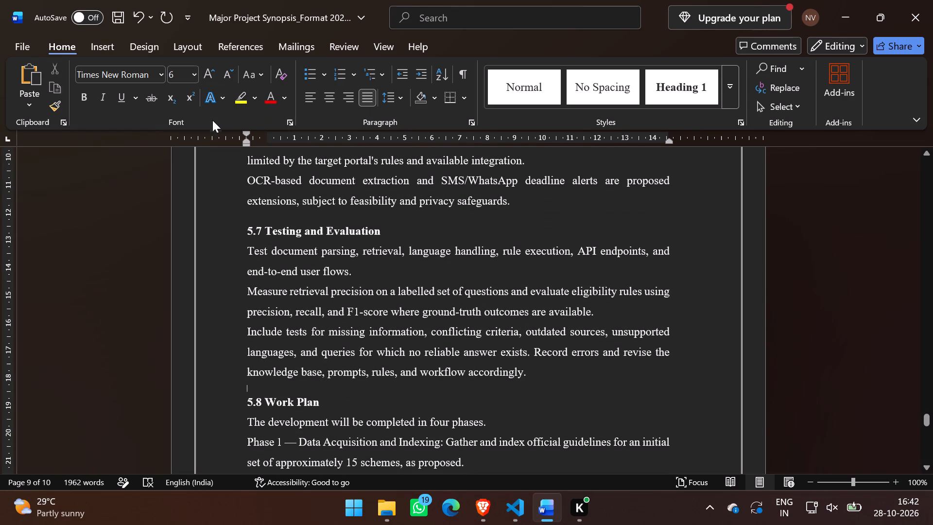
Insert an empty spacer line of font size 6 above the 5.9 Proposed System Architecture subheading.
scroll(422, 252, "down", 3)
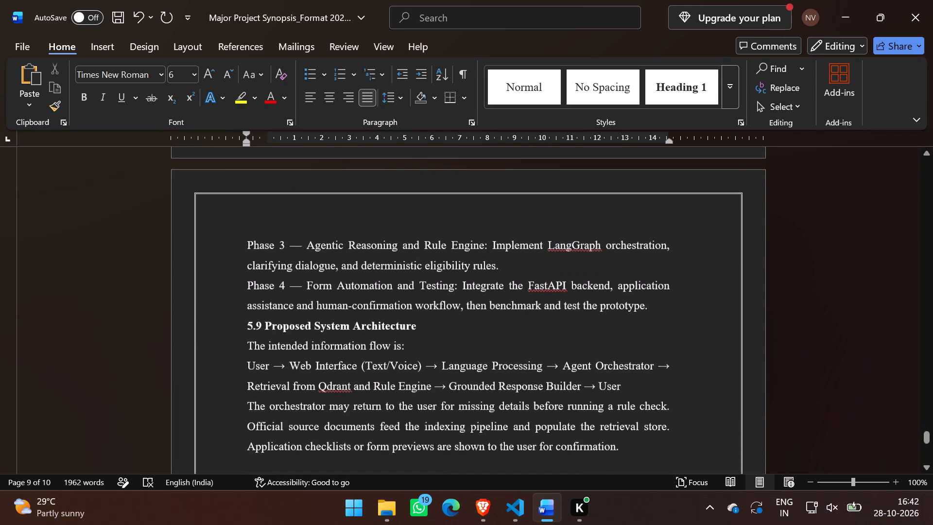
scroll(422, 252, "down", 1)
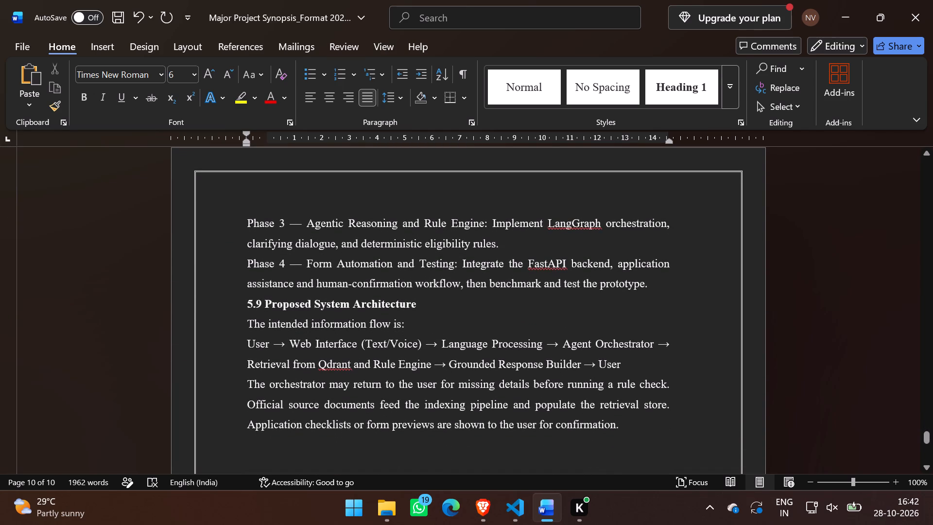
left_click(660, 286)
key("Return")
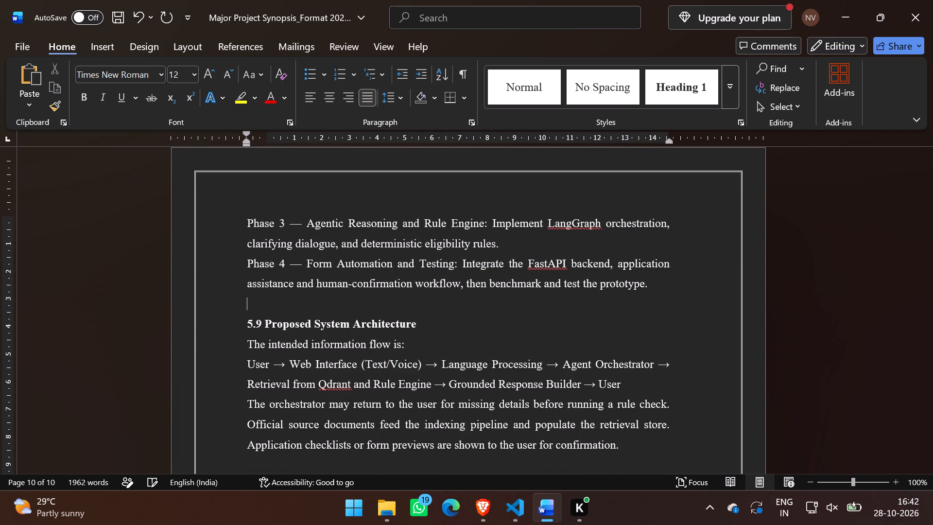
left_click(184, 76)
key("6")
key("Return")
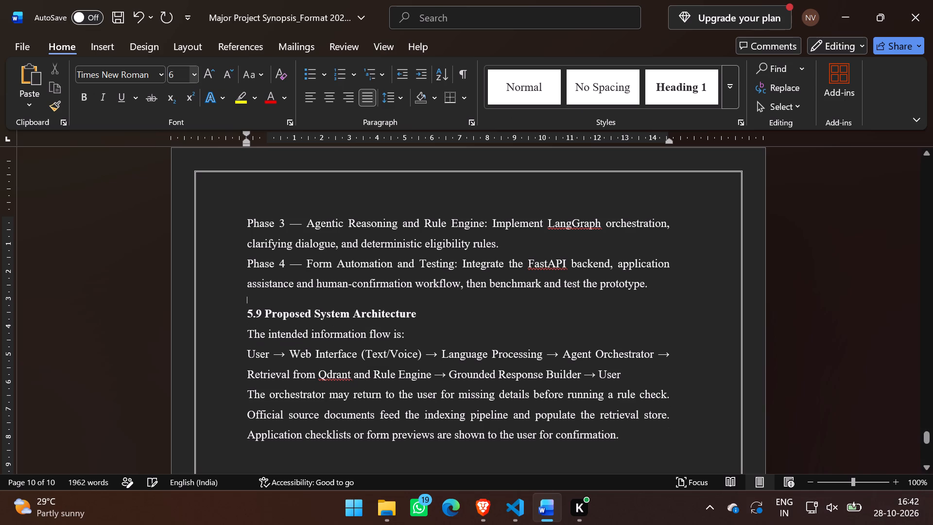
Add empty lines after the 5.9 Proposed System Architecture text until the insertion point reaches a new page.
scroll(330, 251, "down", 2)
left_click(308, 310)
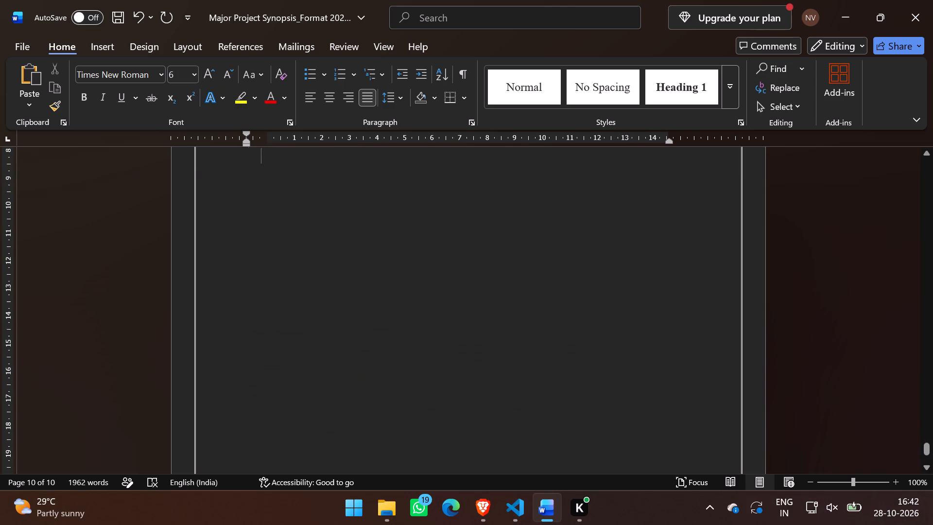
key("Return")
key("Return")
key("Return")
key("Return")
key("Return")
key("Return")
key("Return")
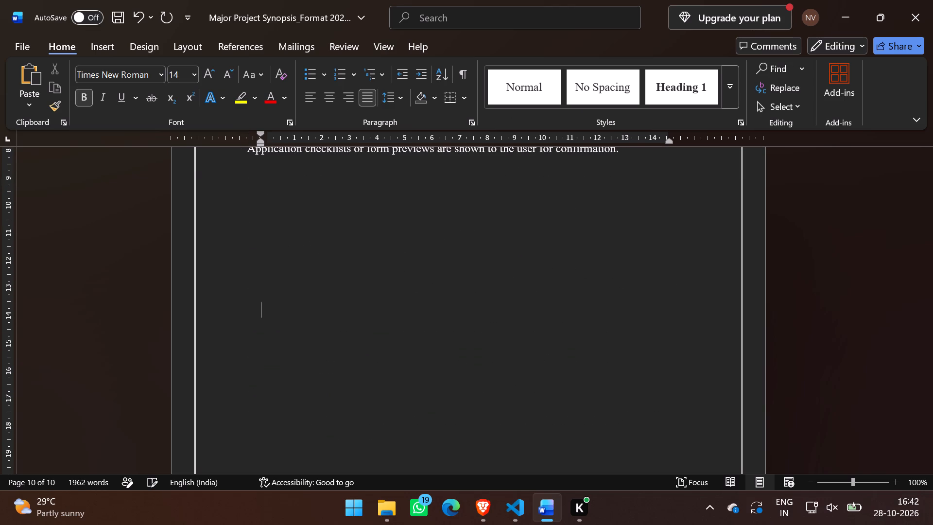
key("Return")
key("Return")
key("Return")
key("Return")
key("Return")
key("Return")
key("Return")
key("Return")
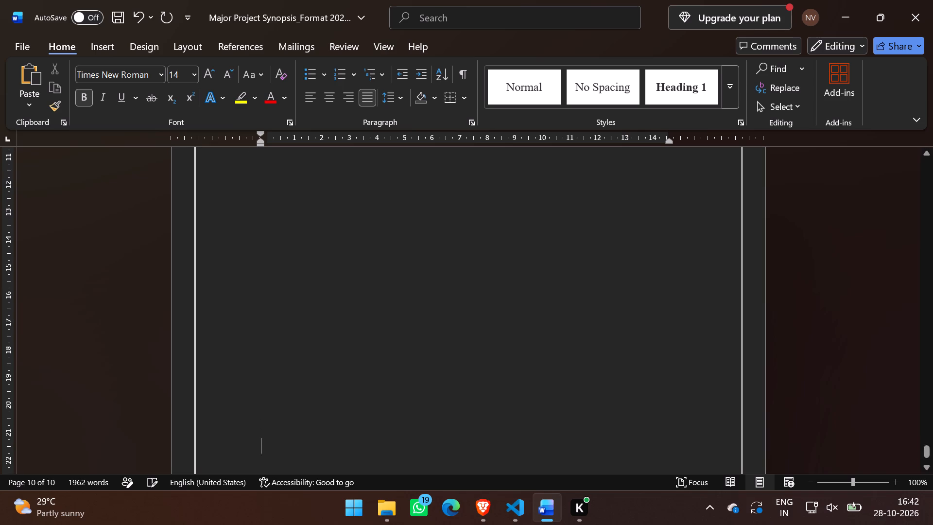
key("Return")
key("Return")
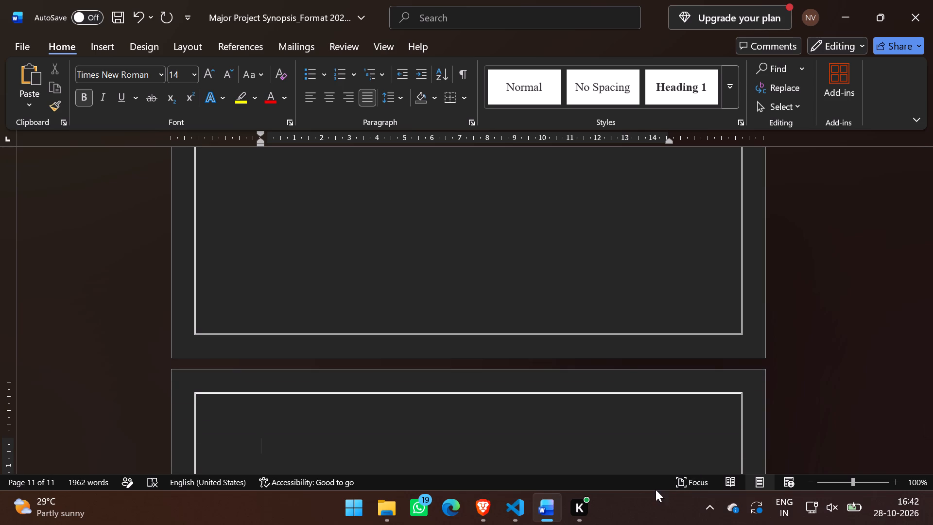
left_click(487, 511)
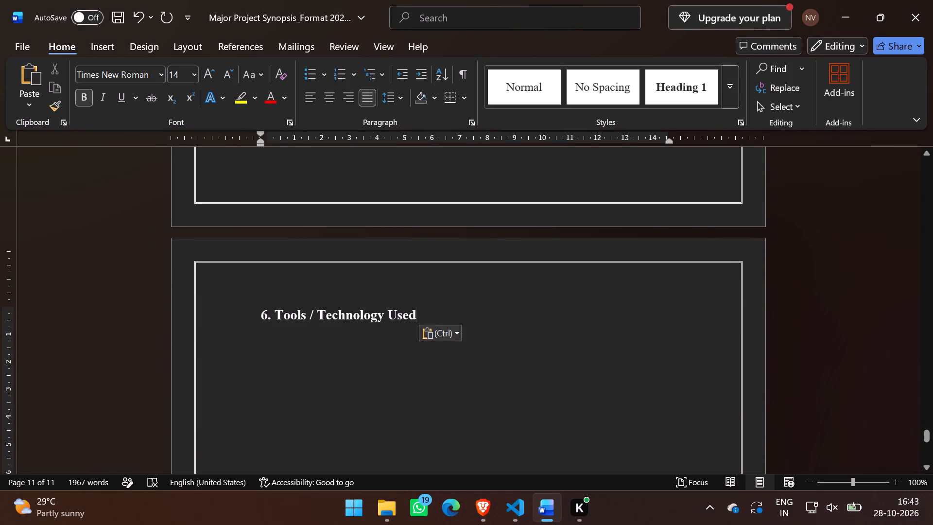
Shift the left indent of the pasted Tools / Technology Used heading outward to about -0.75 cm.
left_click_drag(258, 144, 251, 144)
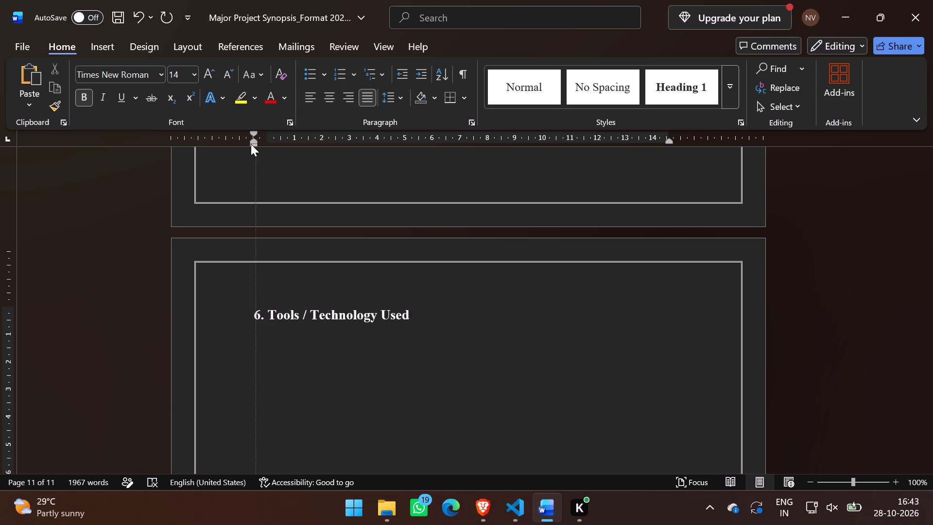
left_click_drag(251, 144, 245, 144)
Start a new line below the Tools / Technology Used heading and remove that line again.
scroll(424, 313, "down", 1)
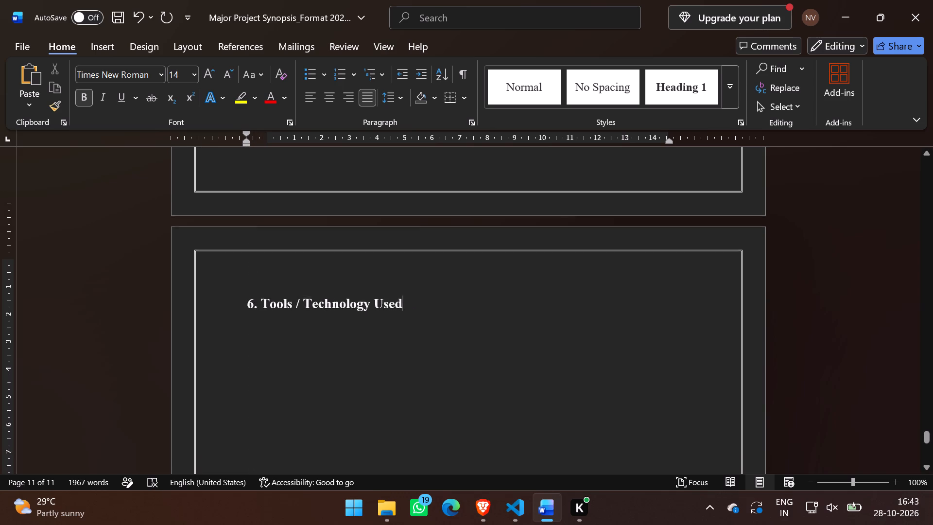
scroll(424, 313, "down", 1)
key("Return")
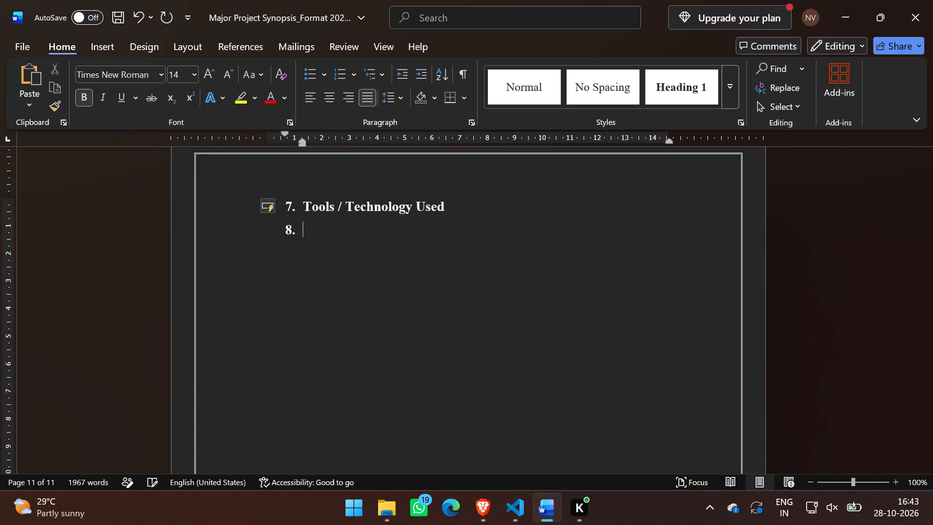
key("BackSpace")
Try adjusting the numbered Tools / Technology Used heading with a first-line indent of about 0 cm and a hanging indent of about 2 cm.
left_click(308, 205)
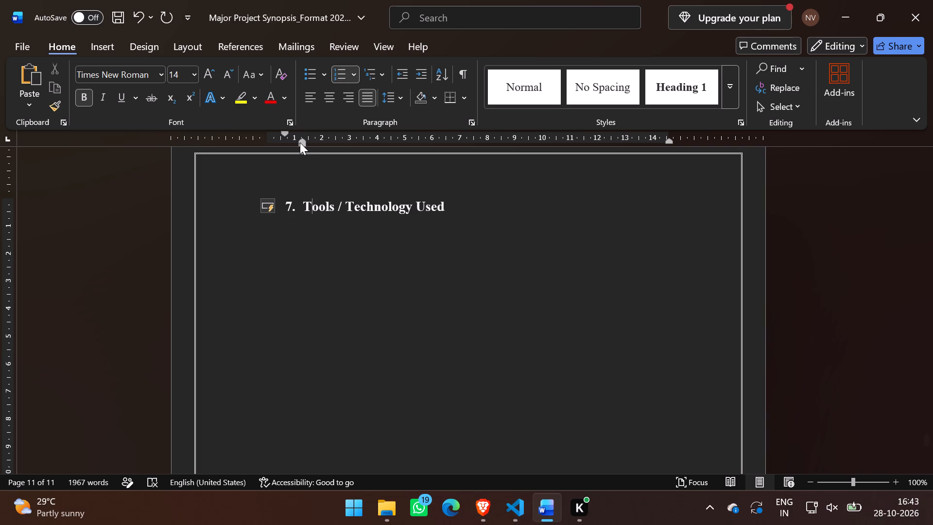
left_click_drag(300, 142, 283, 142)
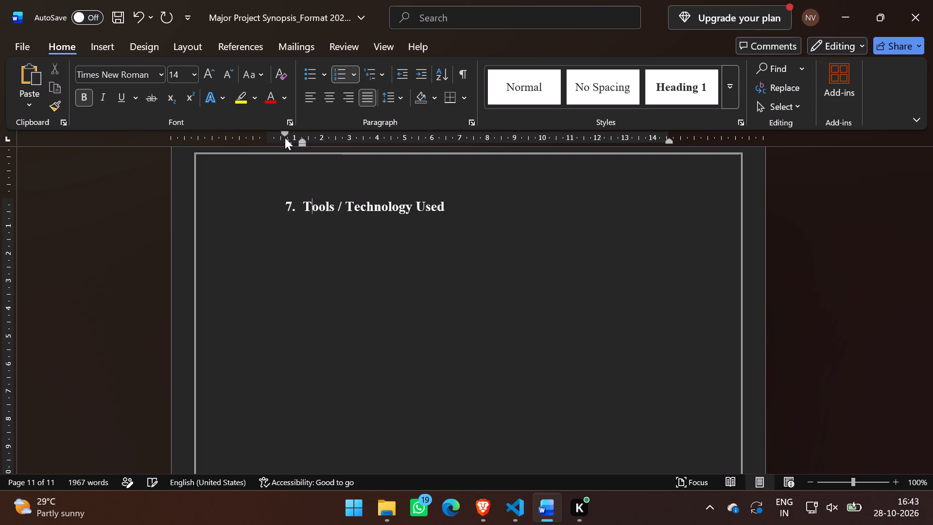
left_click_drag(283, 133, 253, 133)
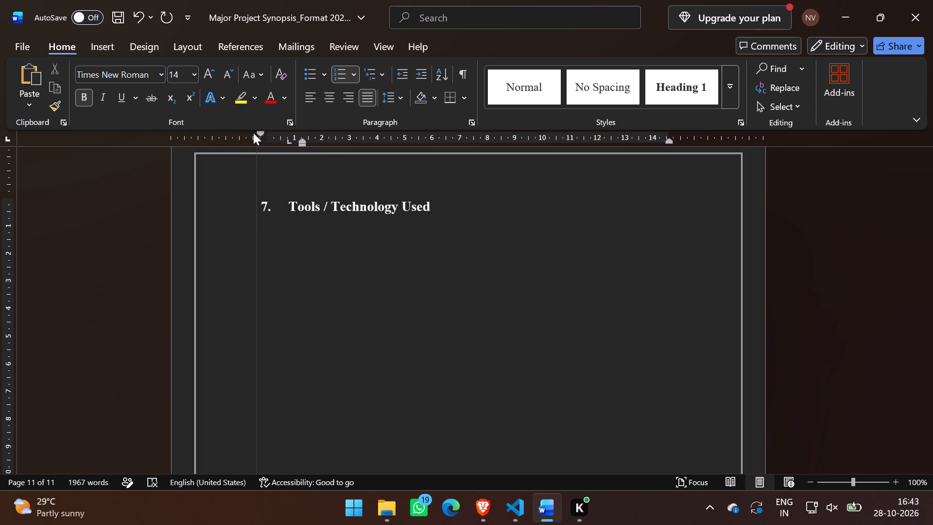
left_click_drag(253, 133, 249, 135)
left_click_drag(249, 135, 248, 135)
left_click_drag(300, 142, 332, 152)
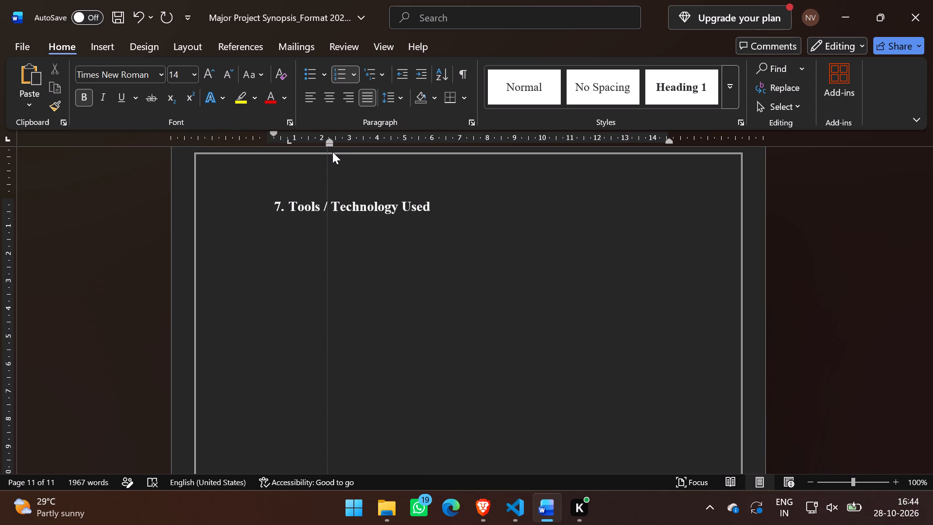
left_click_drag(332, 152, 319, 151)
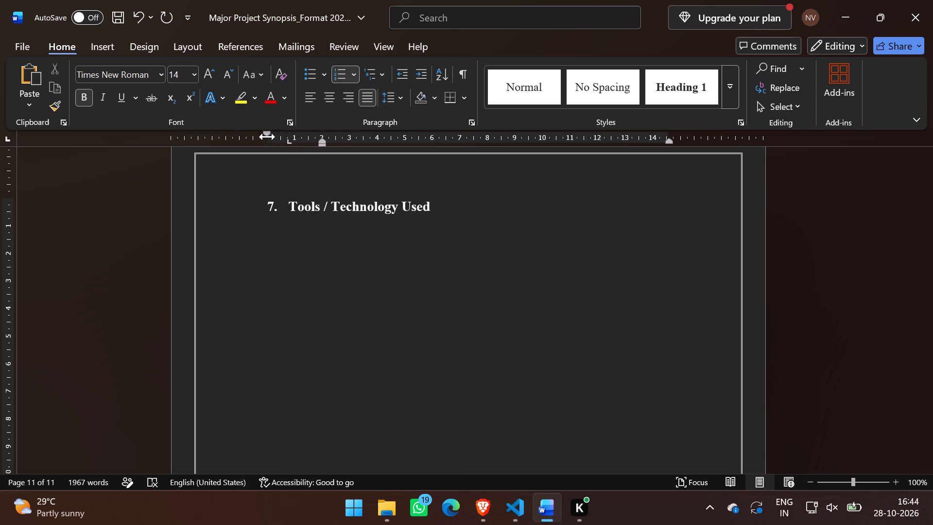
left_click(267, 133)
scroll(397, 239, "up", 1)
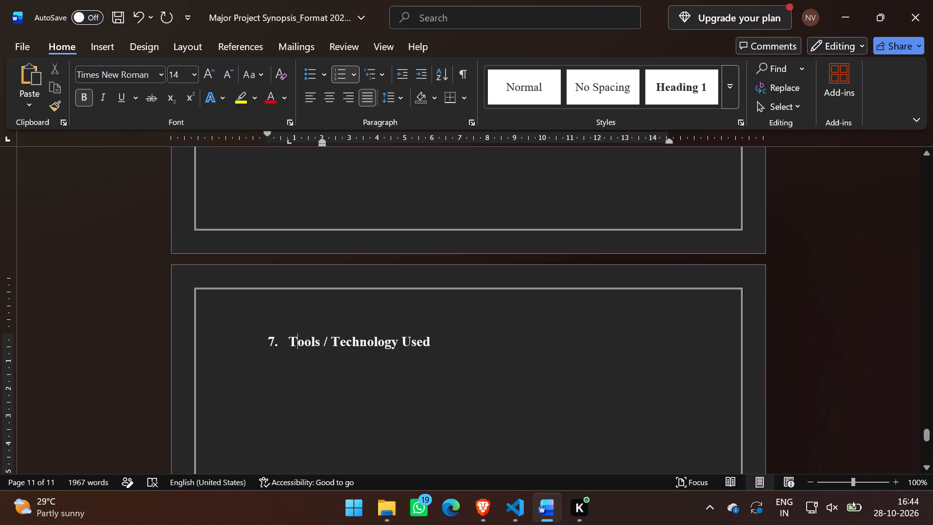
Move the numbered Tools / Technology Used heading outward, with its first-line indent at about -0.5 cm and left indent at about -1 cm.
left_click_drag(288, 340, 429, 345)
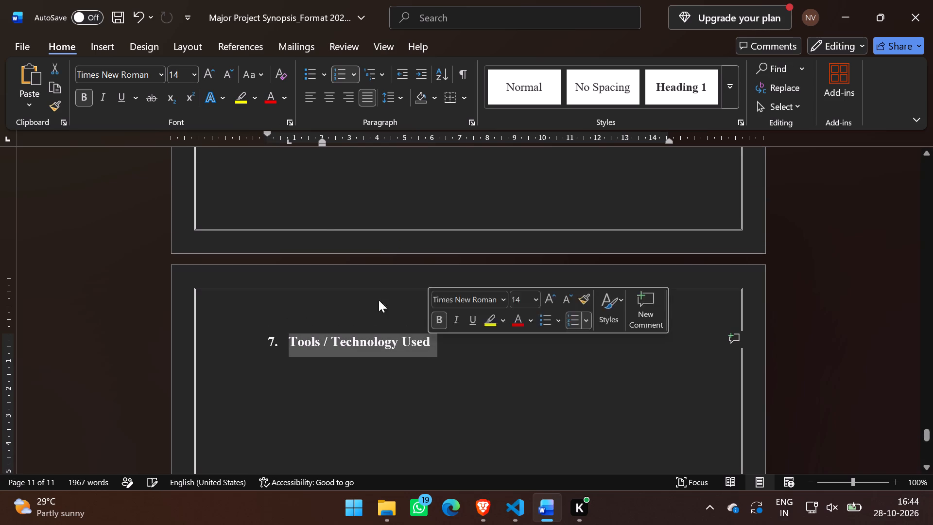
left_click_drag(324, 141, 306, 144)
left_click_drag(254, 134, 302, 141)
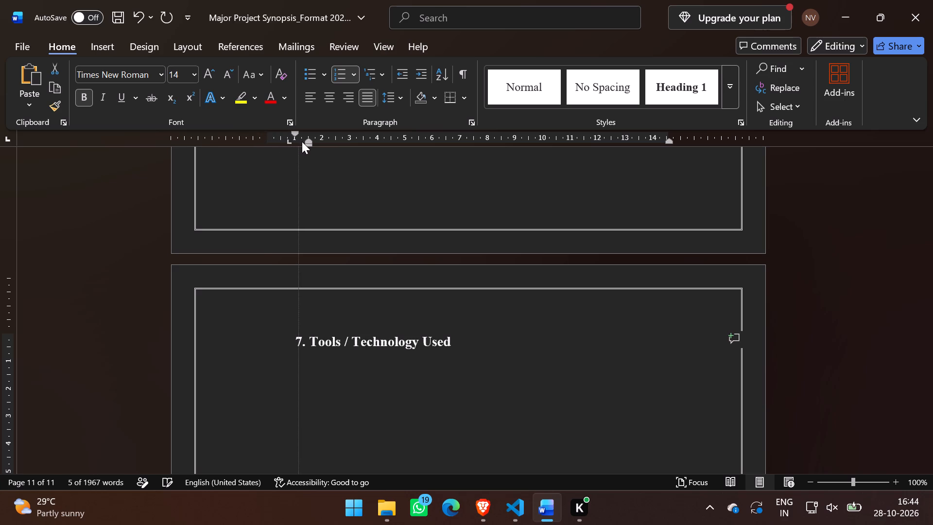
left_click_drag(302, 141, 305, 142)
left_click_drag(311, 141, 308, 141)
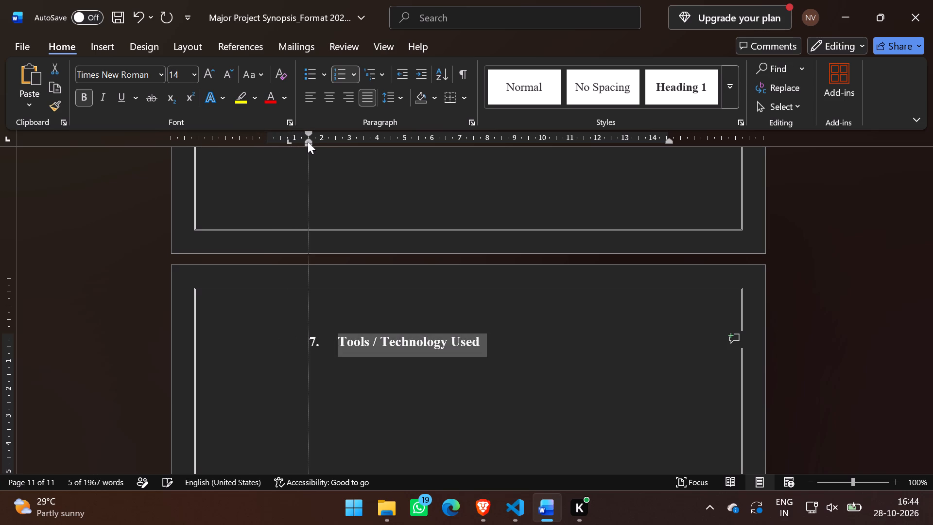
left_click_drag(308, 141, 257, 142)
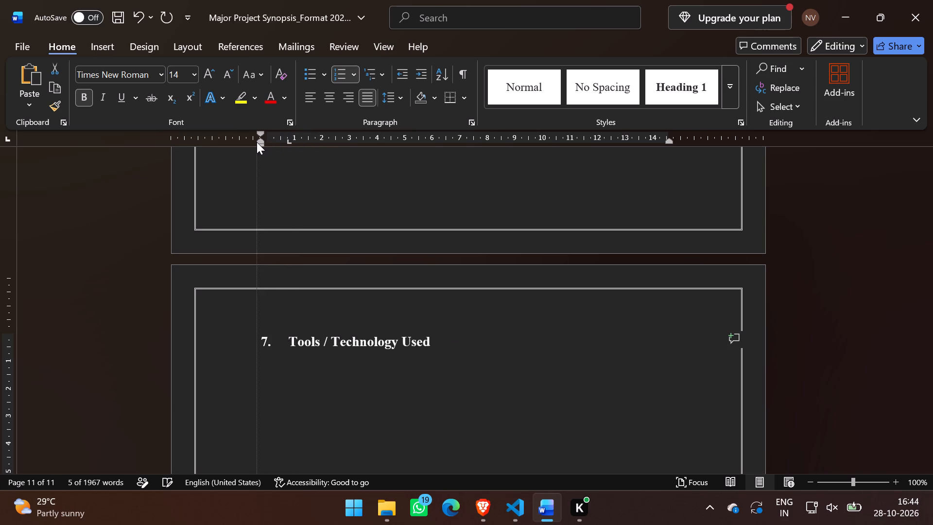
left_click_drag(257, 142, 255, 142)
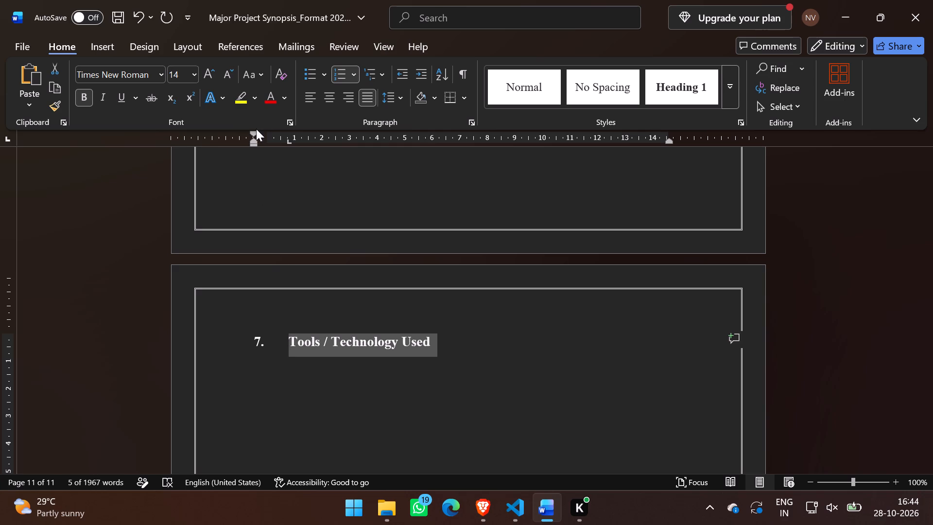
left_click_drag(254, 132, 269, 133)
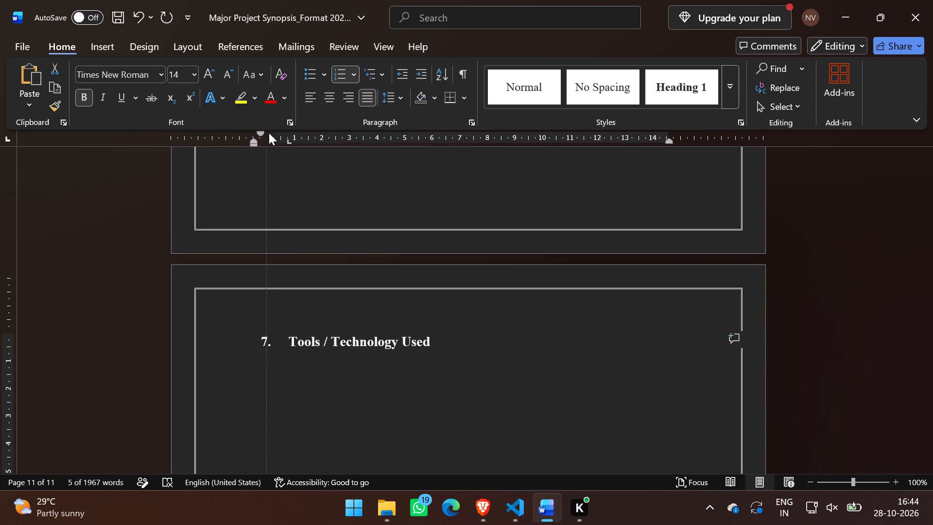
left_click_drag(269, 133, 267, 137)
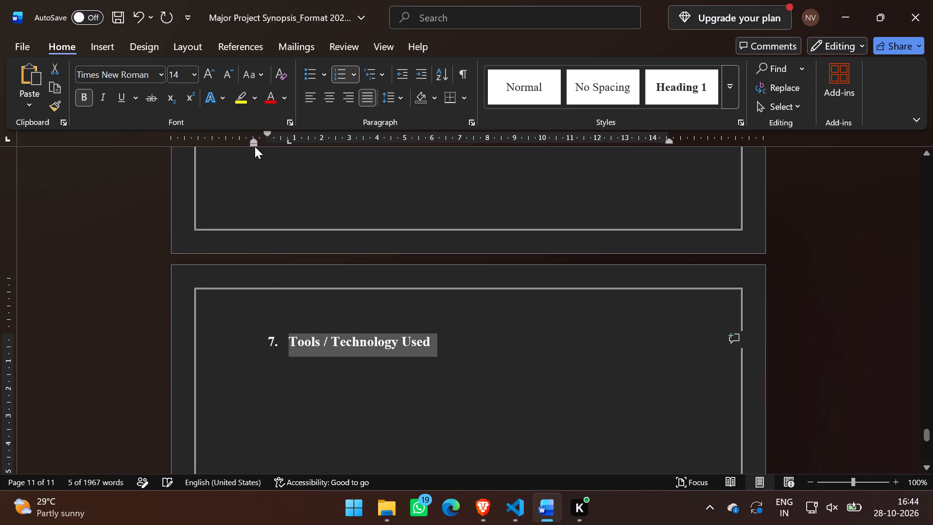
left_click_drag(253, 144, 241, 144)
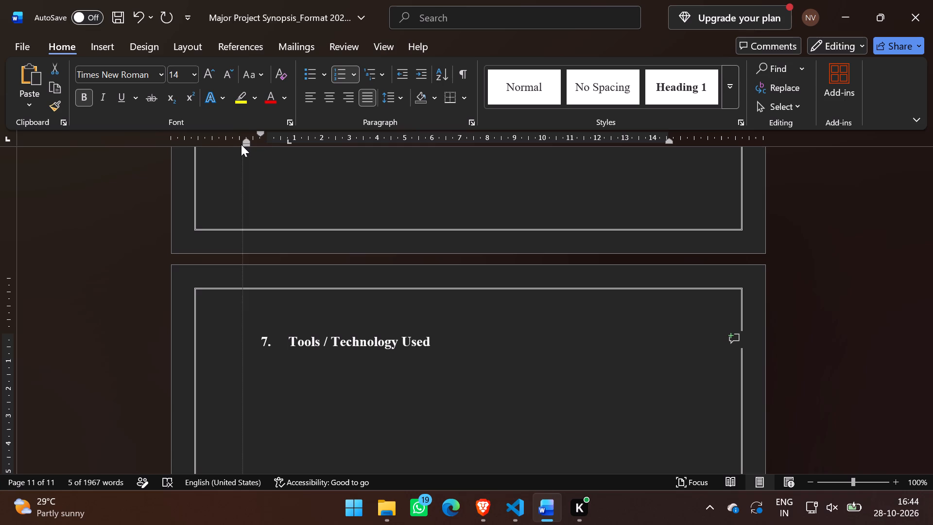
left_click_drag(241, 144, 236, 146)
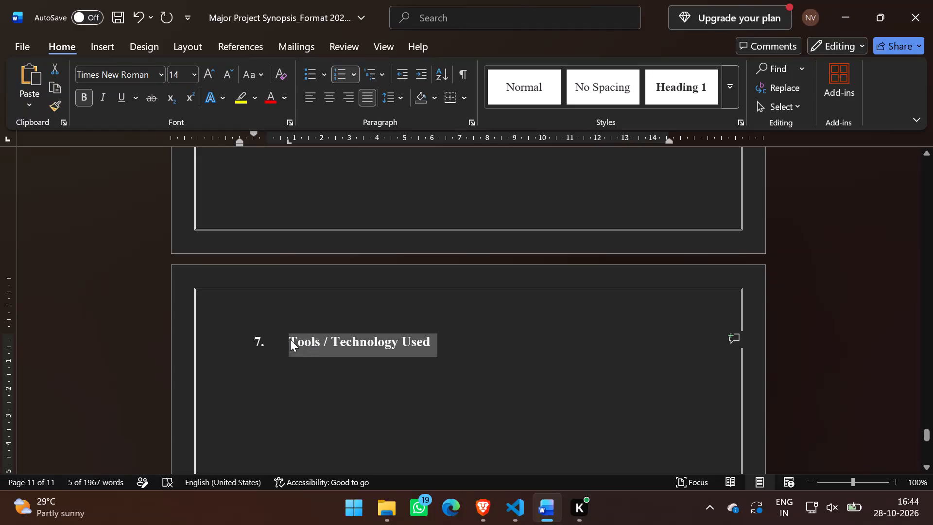
Remove the automatic number from the Tools / Technology Used heading and enter "7." with a space in front of the text.
left_click(290, 339)
key("BackSpace")
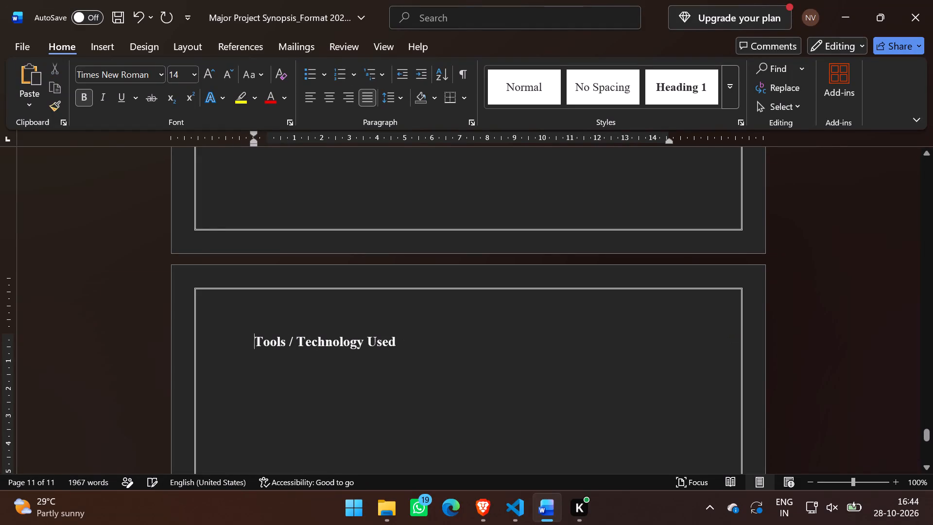
type("7.")
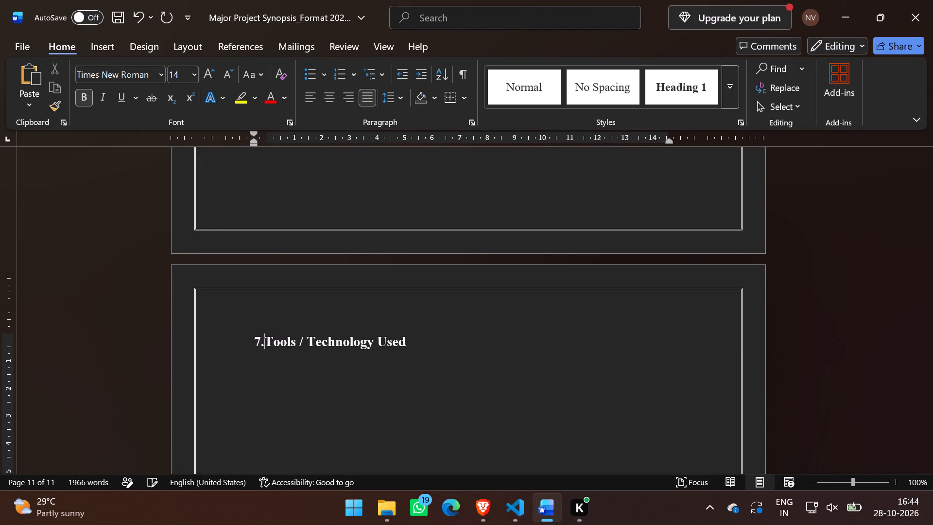
key("space")
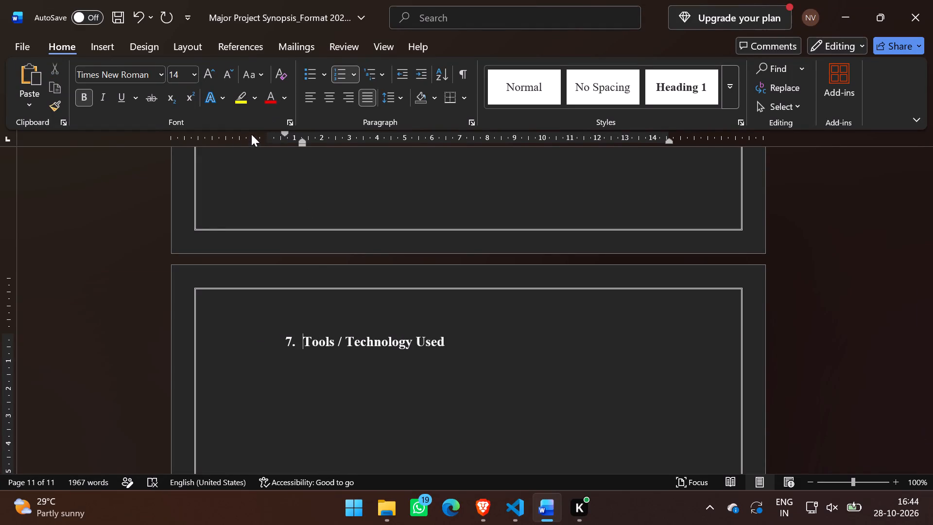
Try moving the heading's number outward to about -0.25 cm, then undo that and the automatic list numbering, leaving "7." as plain text.
left_click_drag(287, 133, 264, 133)
left_click_drag(264, 133, 258, 132)
left_click(302, 143)
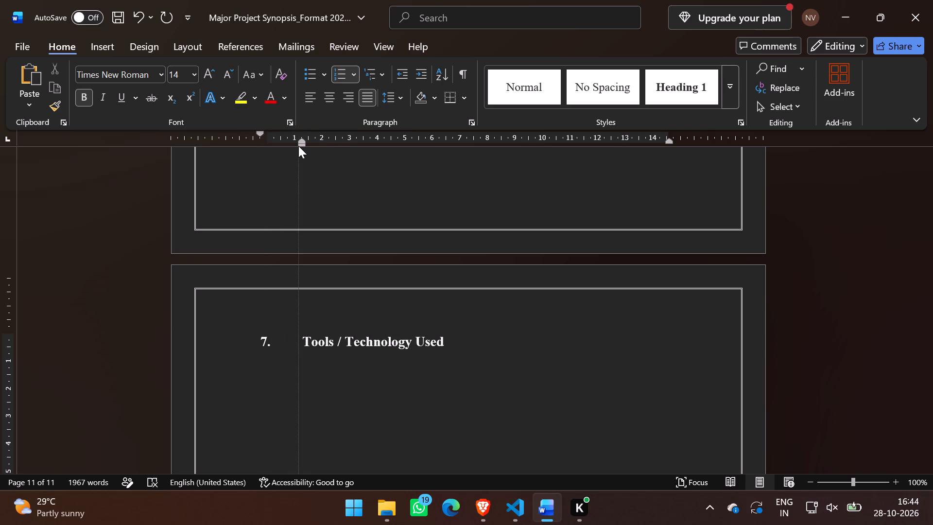
key("ctrl+z")
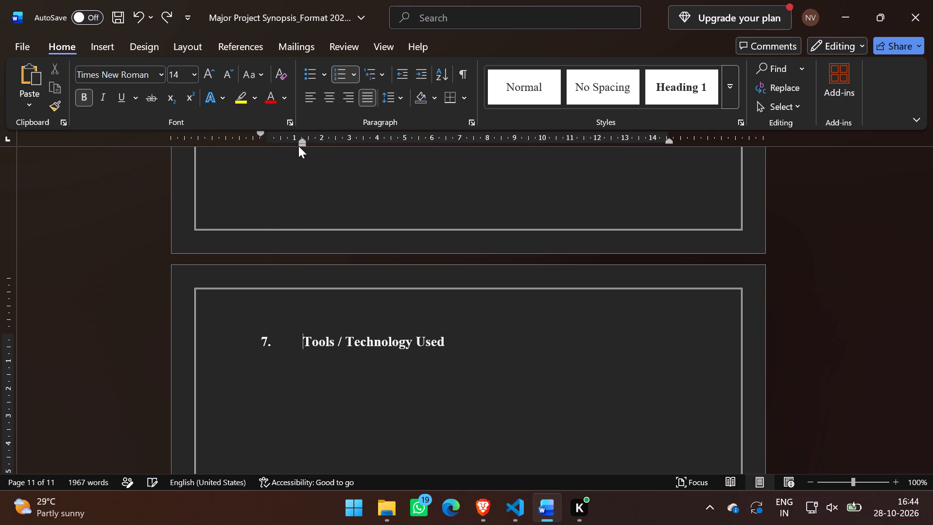
key("ctrl+z")
key("ctrl+z")
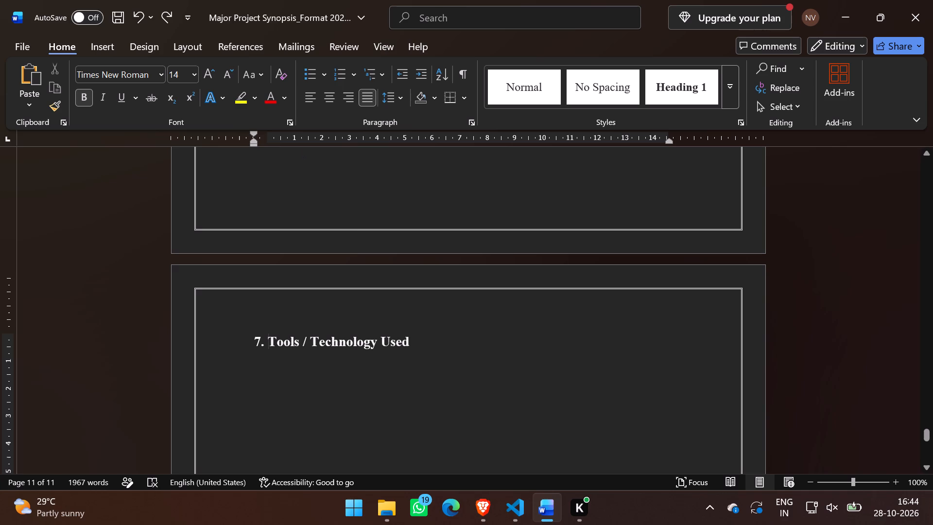
Add an extra space after "7." in the Tools / Technology Used heading and place the cursor on the empty line below.
key("Down")
scroll(421, 340, "down", 1)
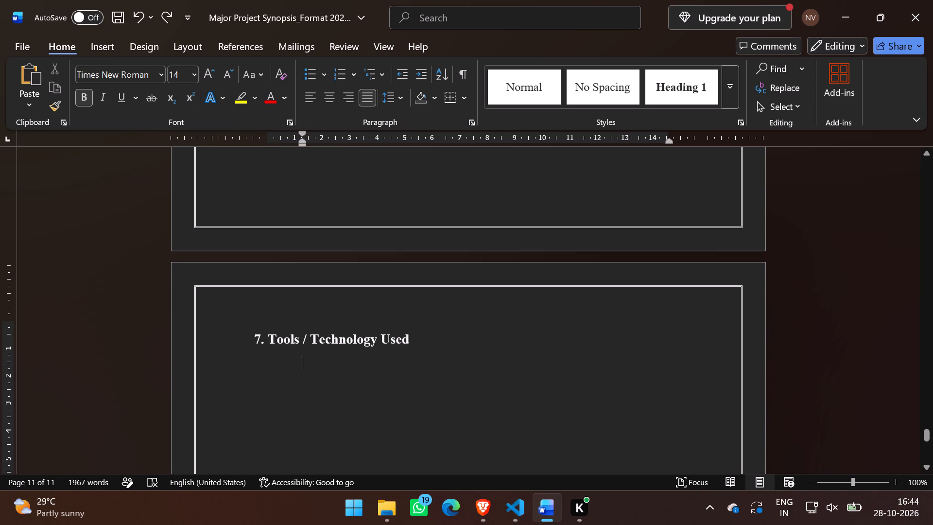
scroll(421, 340, "down", 1)
left_click(268, 266)
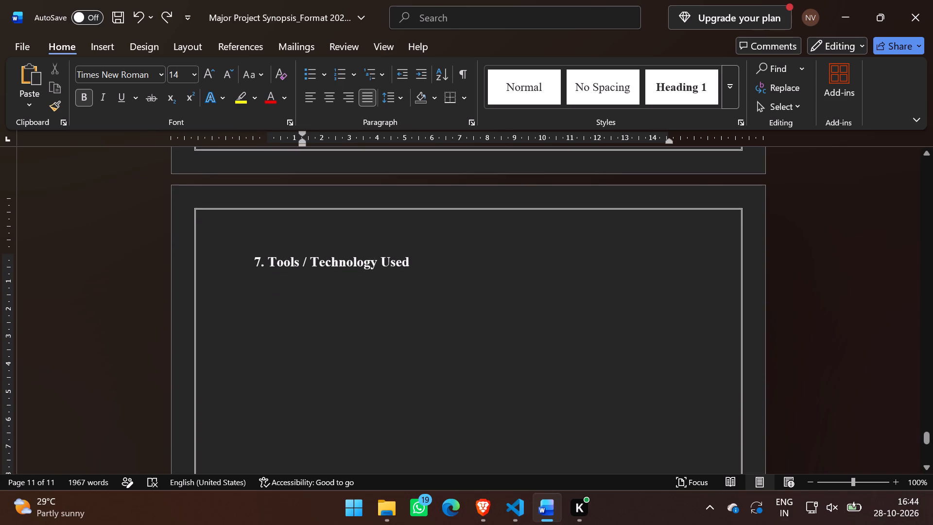
key("space")
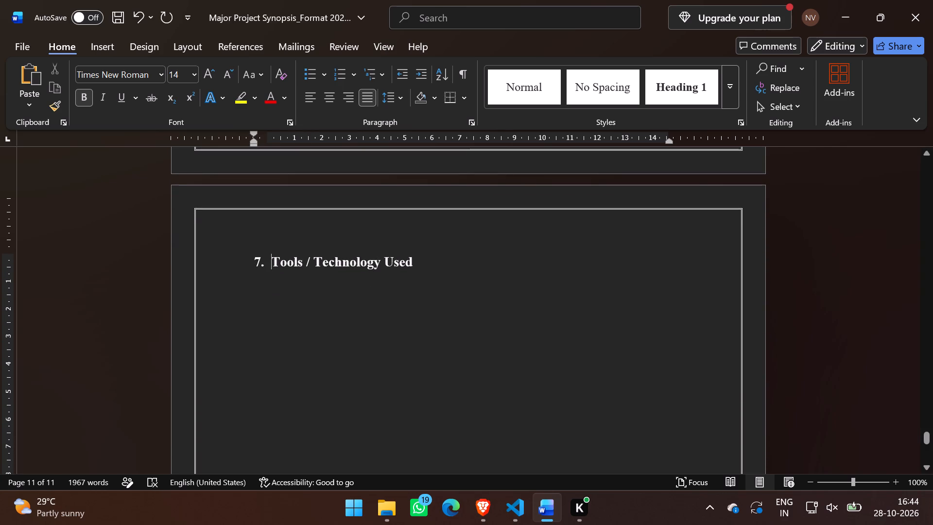
left_click(305, 289)
key("alt+Tab")
scroll(442, 272, "up", 1)
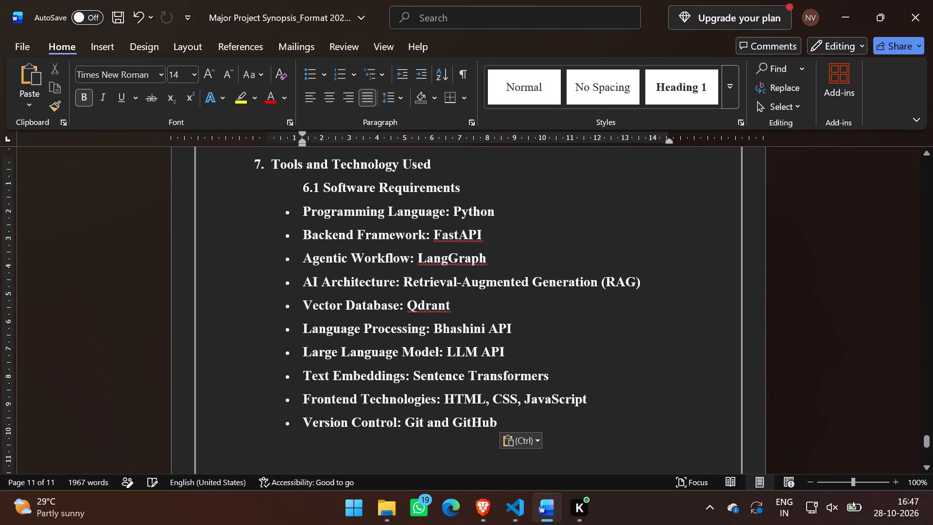
Remove bold from the pasted 6.1 Software Requirements heading and bullets and set their font size to 12.
left_click(304, 187)
left_click_drag(301, 187, 517, 388)
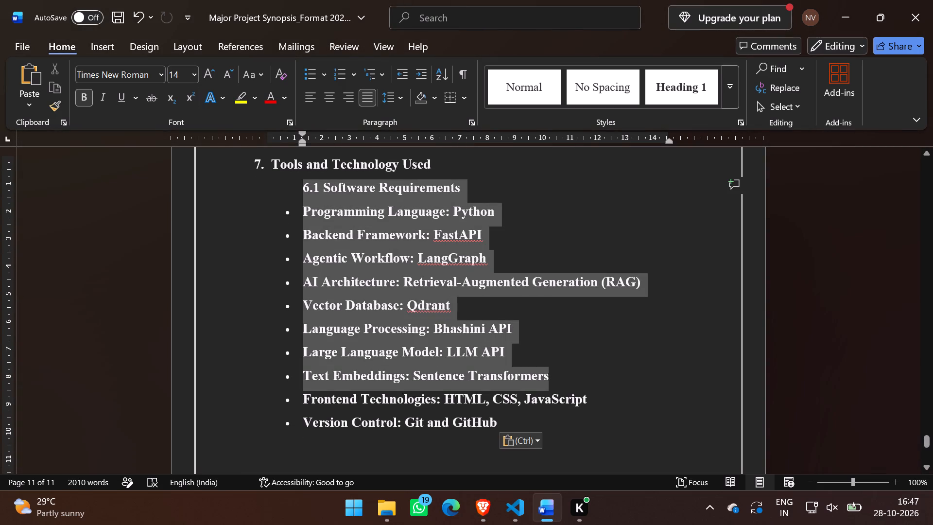
left_click_drag(517, 388, 523, 422)
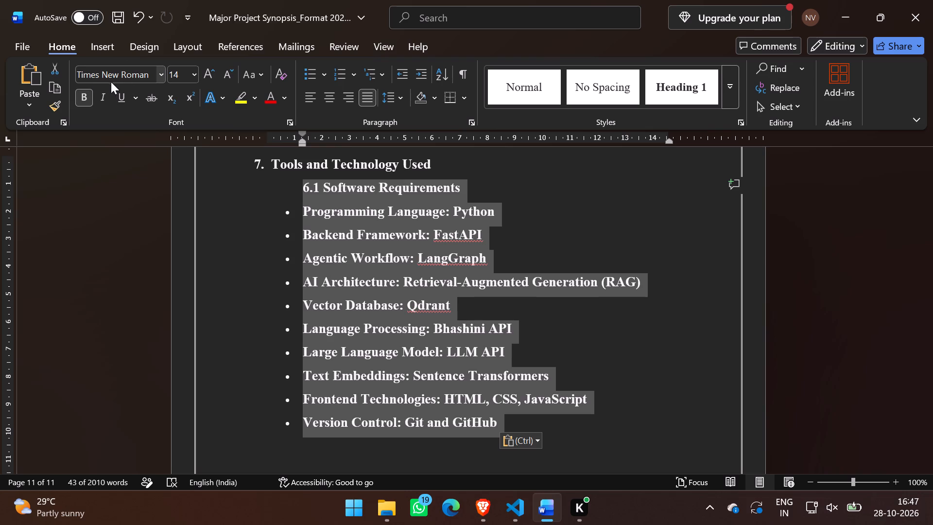
left_click(85, 99)
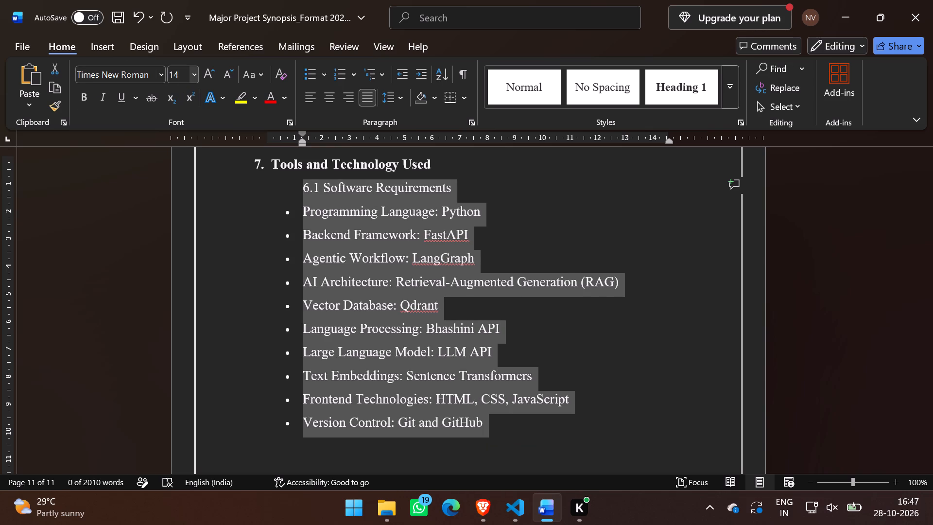
left_click(180, 76)
type("12")
key("Return")
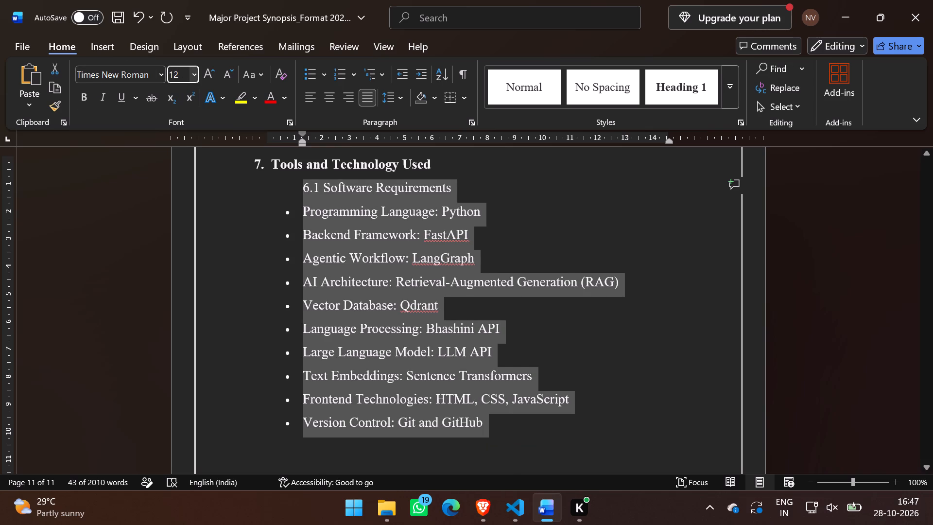
left_click(403, 97)
left_click(674, 266)
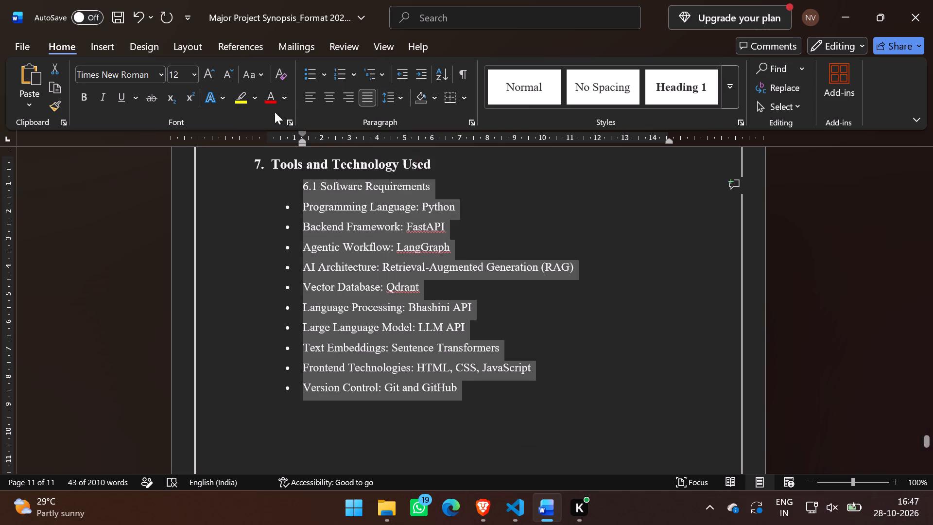
Reduce the left indent of the selected software requirements block so its text roughly aligns with the section heading's title.
left_click_drag(301, 144, 277, 143)
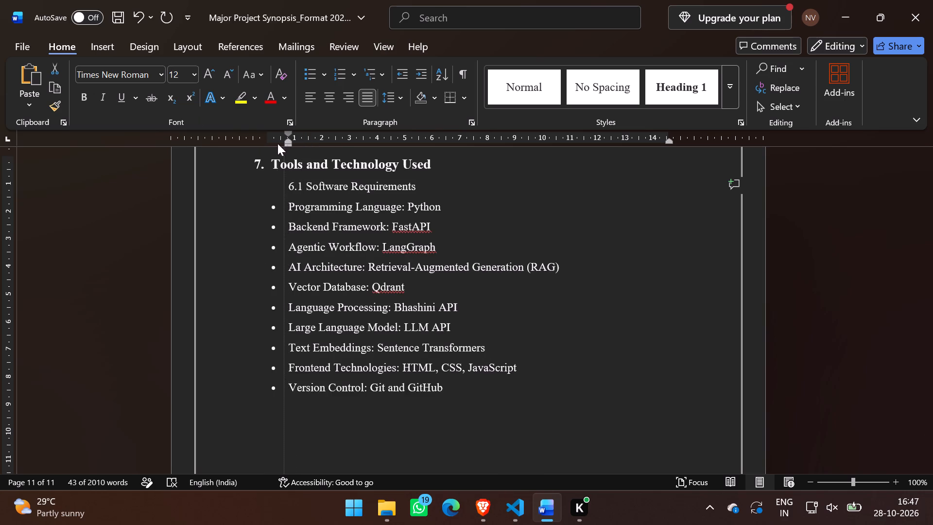
left_click_drag(277, 143, 277, 147)
Renumber the Tools and Technology Used heading as 6.
left_click(259, 166)
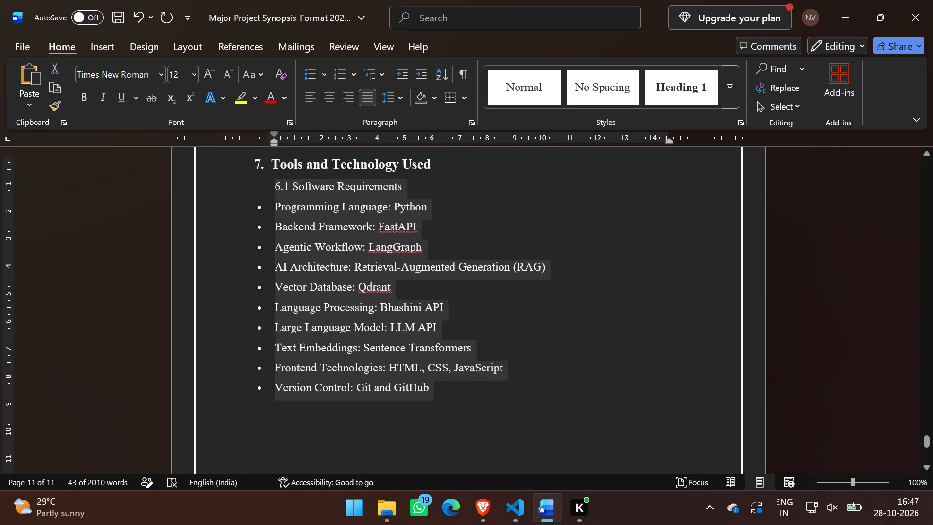
key("BackSpace")
key("6")
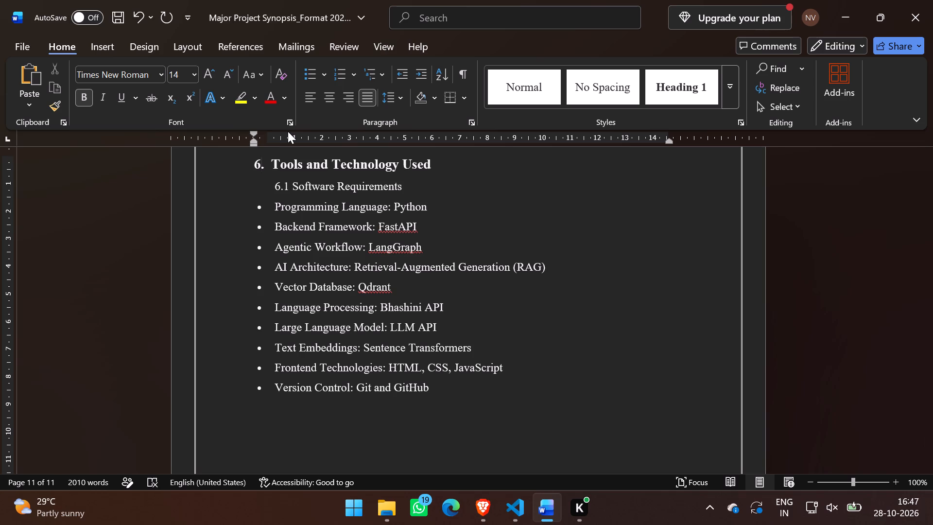
Make the 6.1 Software Requirements subheading bold.
left_click_drag(275, 184, 395, 185)
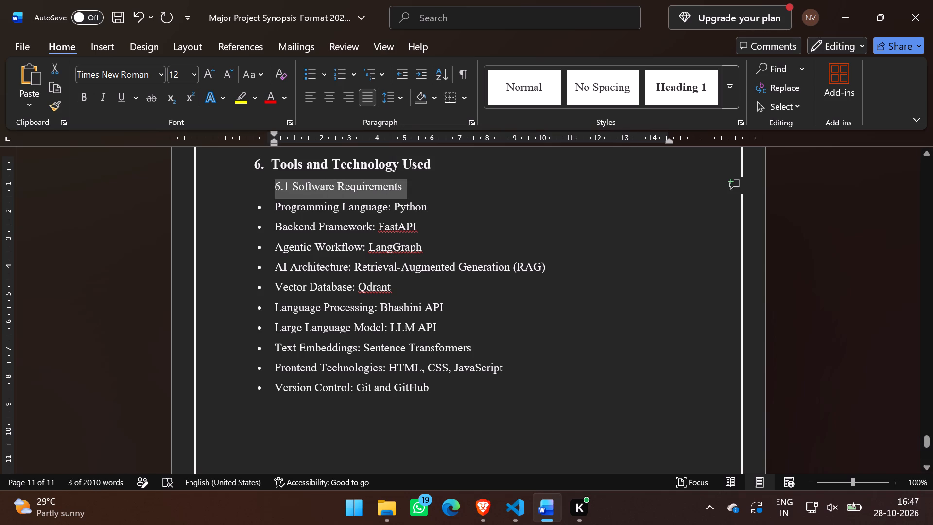
left_click(82, 93)
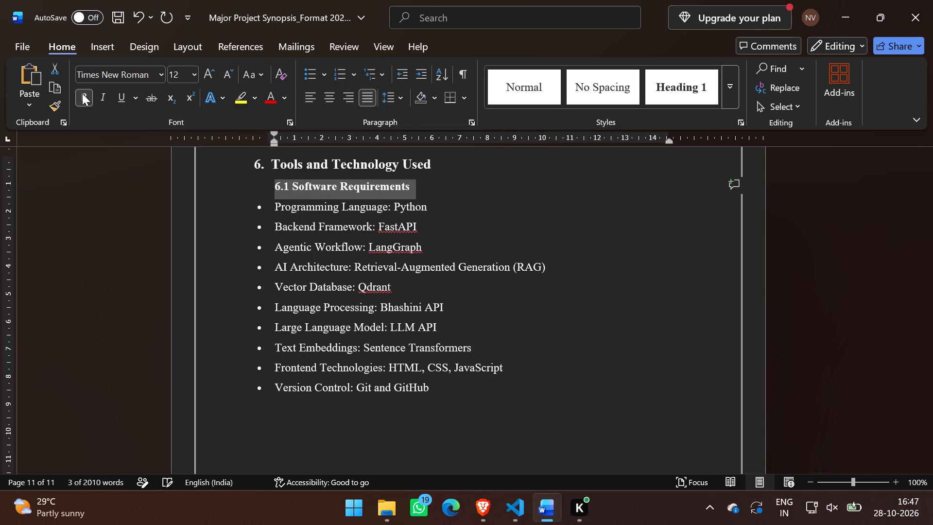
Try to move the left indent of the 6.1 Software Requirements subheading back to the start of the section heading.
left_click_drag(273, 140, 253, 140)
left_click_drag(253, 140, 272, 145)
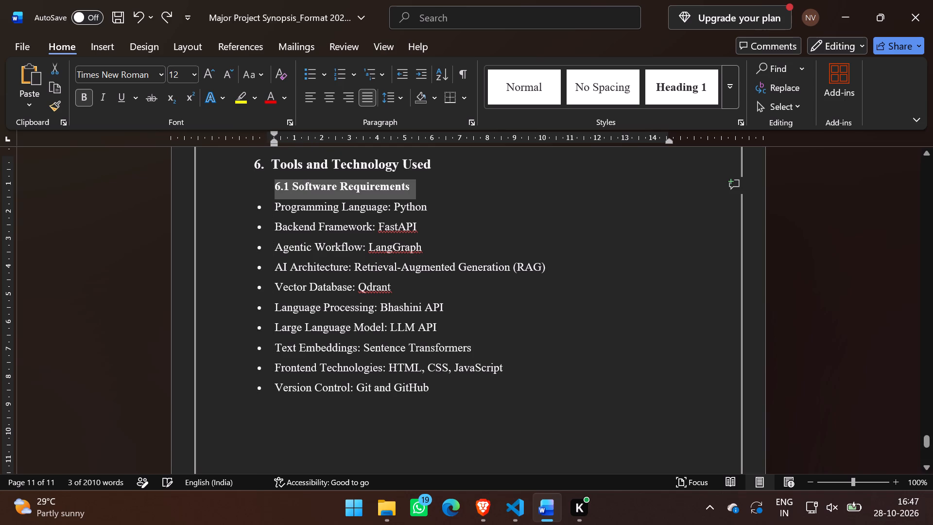
Reduce the left indent of the 6.1 subheading and its bullet list together so the subheading aligns with the section heading's number.
left_click(273, 189)
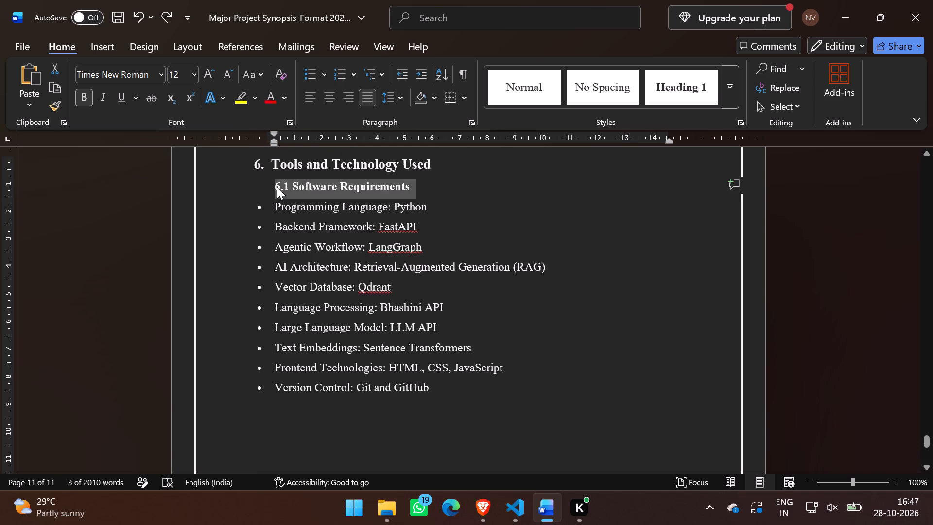
left_click(277, 186)
left_click_drag(277, 186, 301, 218)
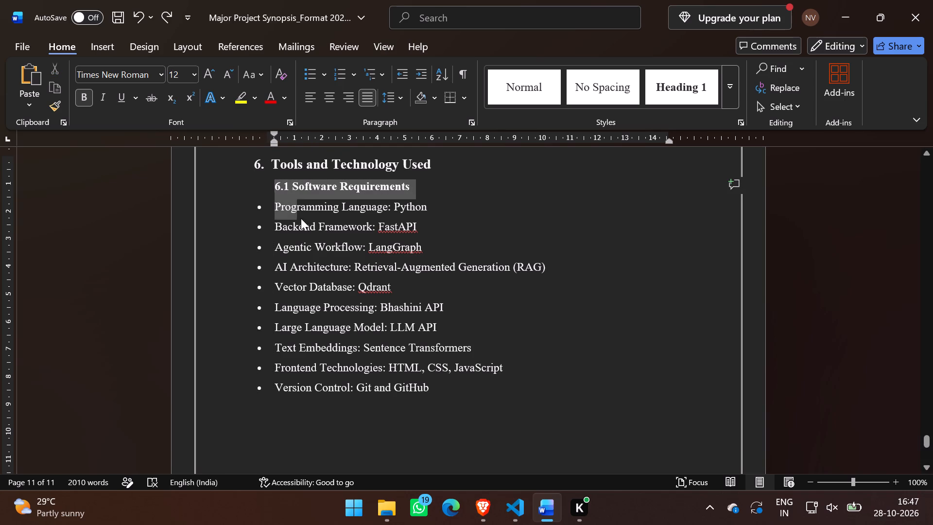
left_click_drag(301, 218, 458, 388)
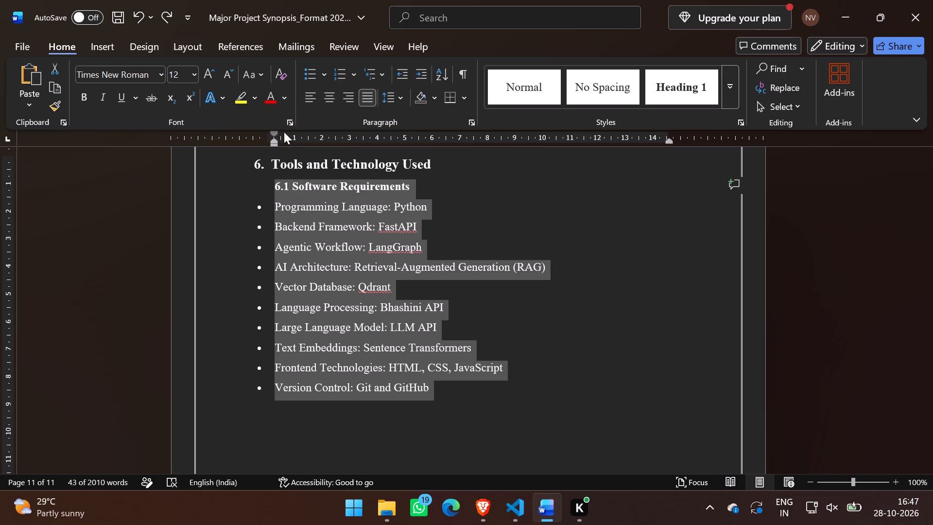
left_click_drag(273, 142, 256, 143)
Increase the left indent of only the software requirements bullets so they sit slightly inside the 6.1 subheading.
left_click(258, 207)
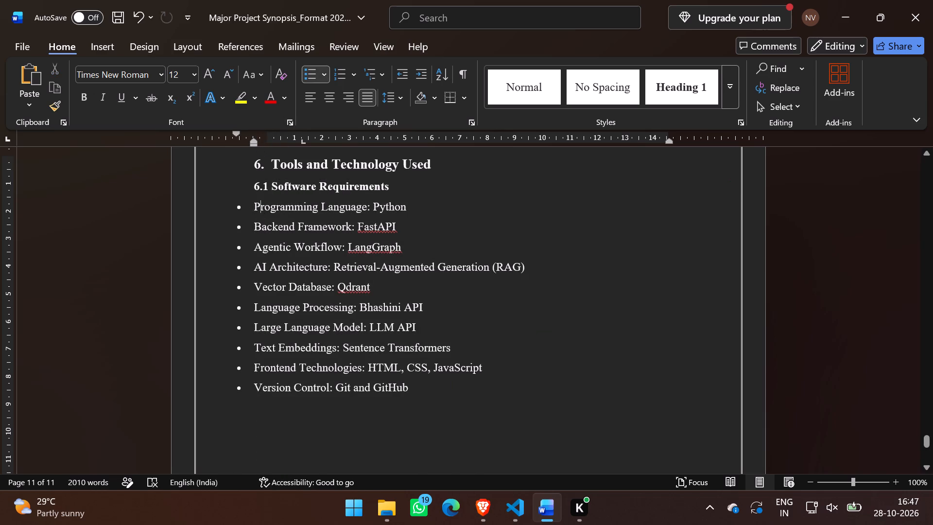
left_click_drag(255, 206, 423, 382)
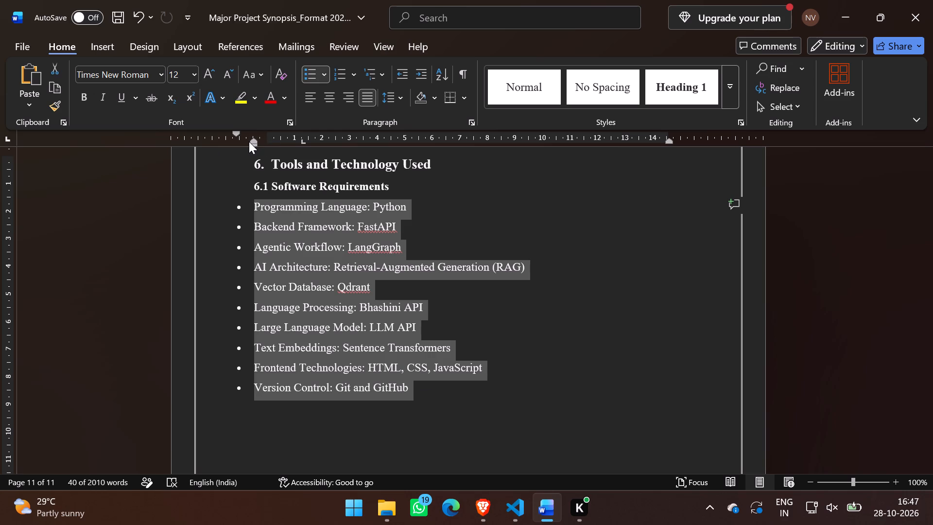
left_click_drag(254, 144, 274, 148)
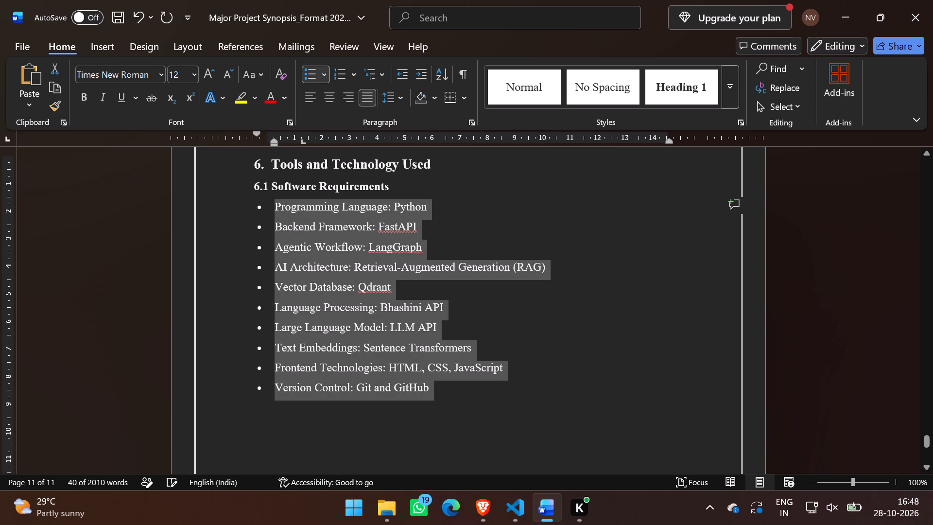
Insert a blank line below the Tools and Technology Used heading and set its font size to 10.
left_click(444, 167)
key("Return")
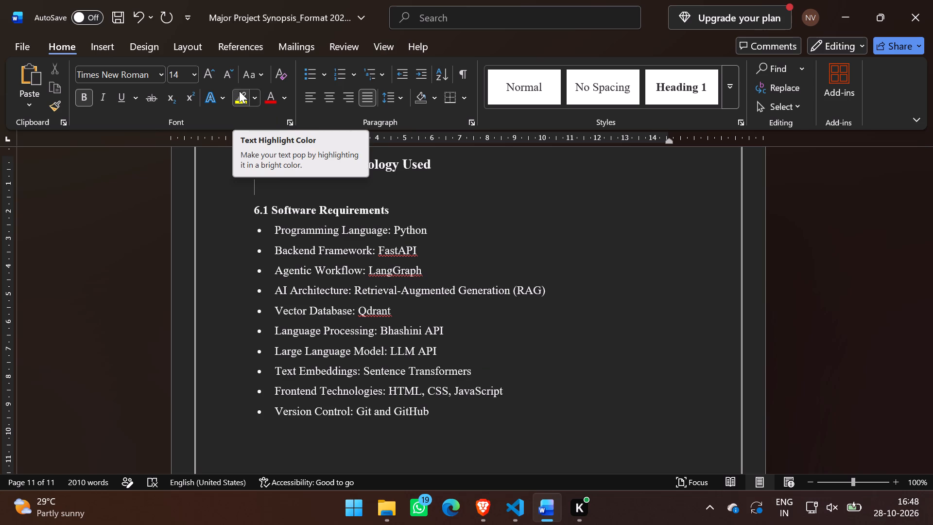
left_click(180, 77)
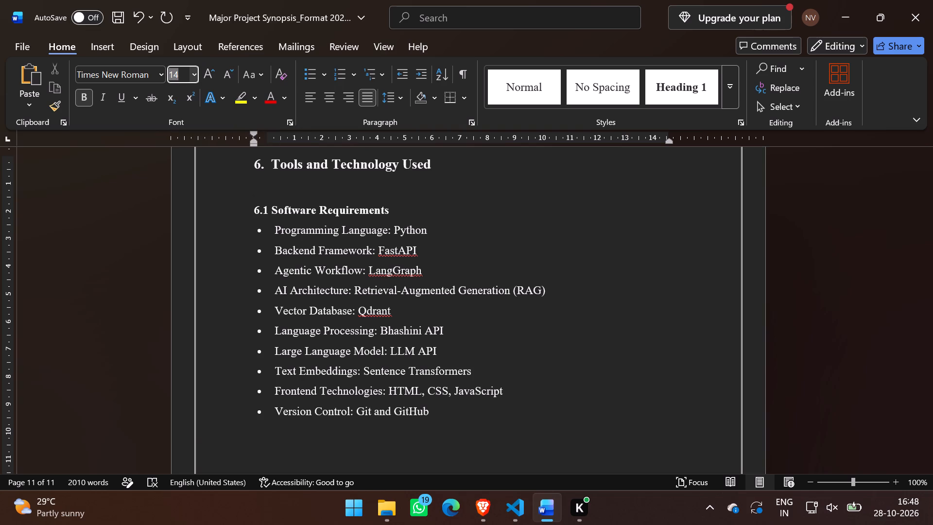
key("1")
key("0")
key("Return")
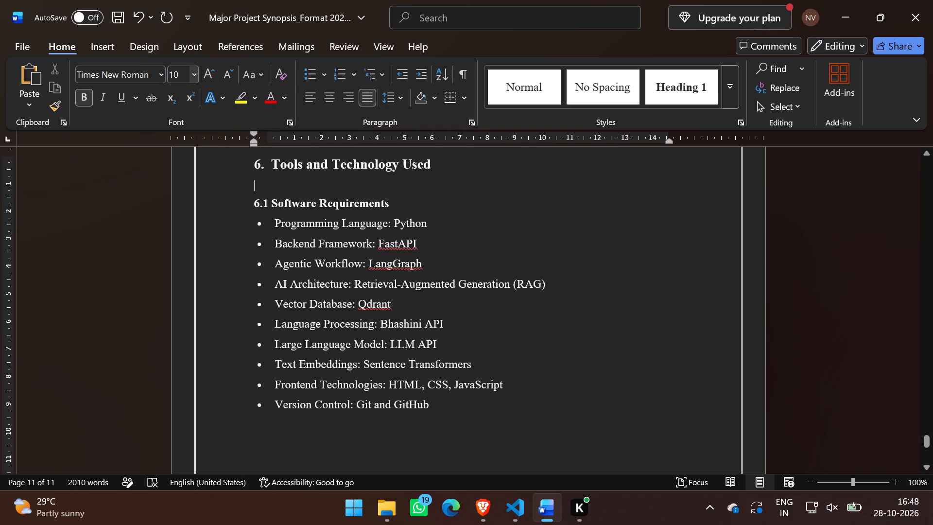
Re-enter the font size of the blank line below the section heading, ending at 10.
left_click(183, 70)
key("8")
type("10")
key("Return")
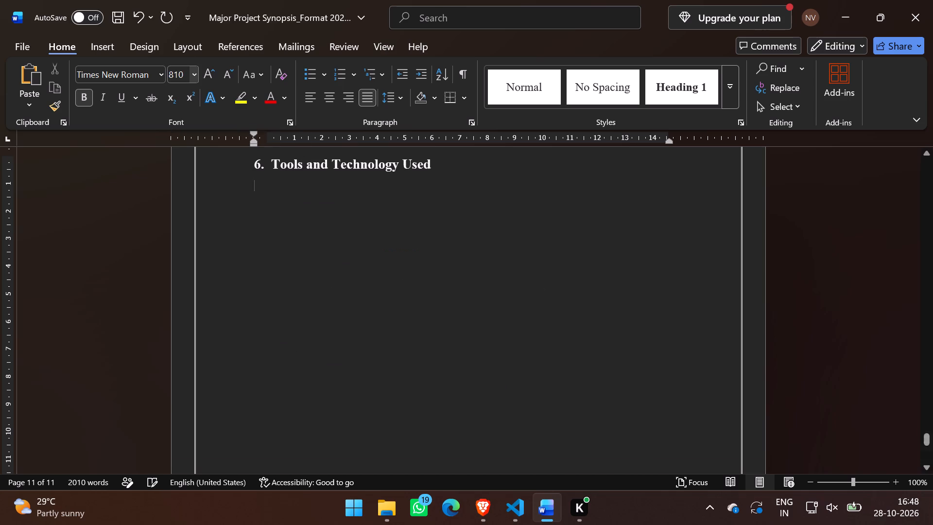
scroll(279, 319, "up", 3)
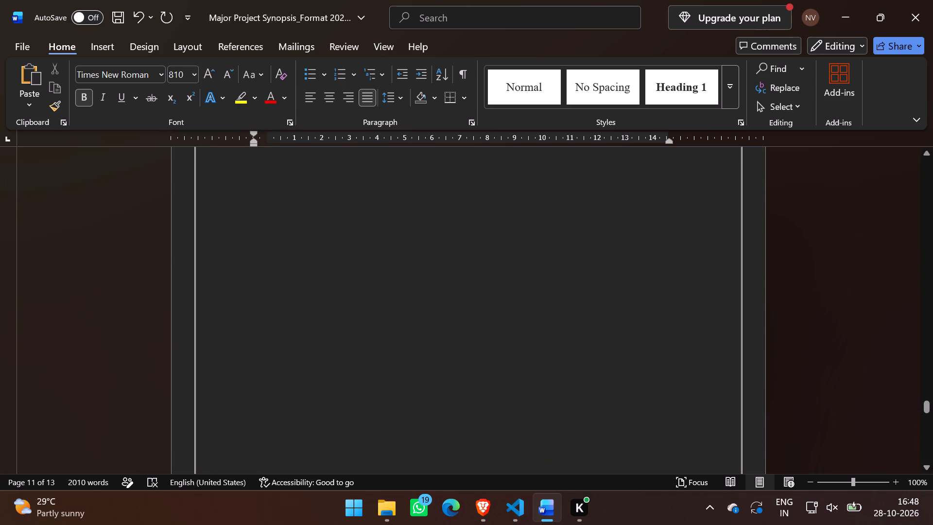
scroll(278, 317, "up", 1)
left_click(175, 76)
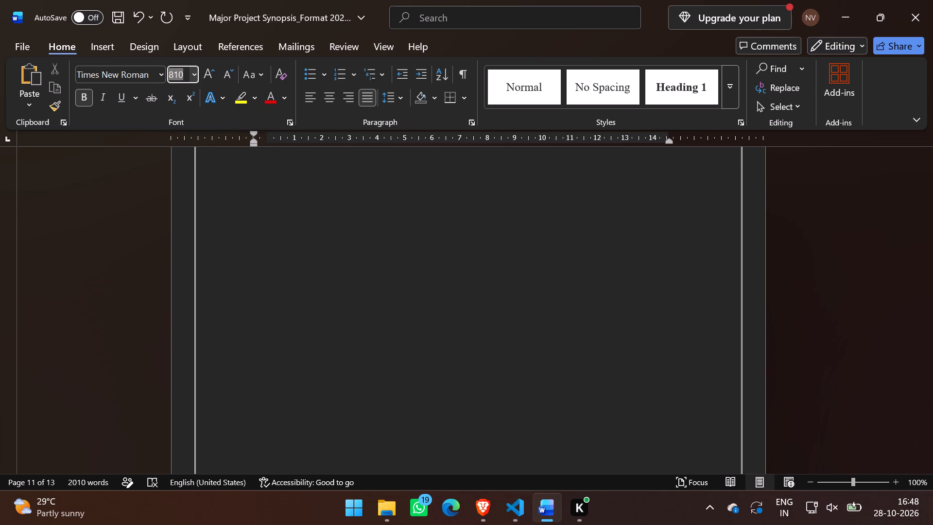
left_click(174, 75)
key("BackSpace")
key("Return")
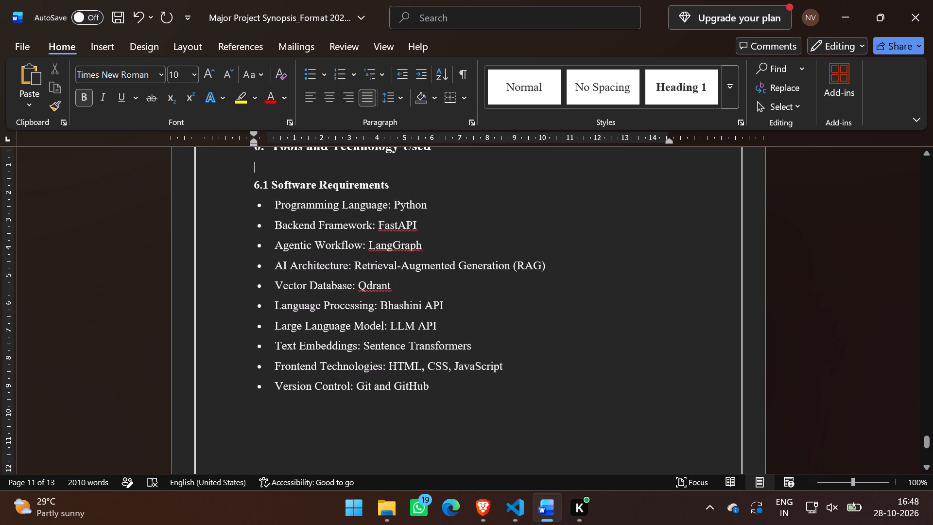
Insert a blank line below the 6.1 Software Requirements subheading and set its font size to 4.
scroll(410, 309, "up", 1)
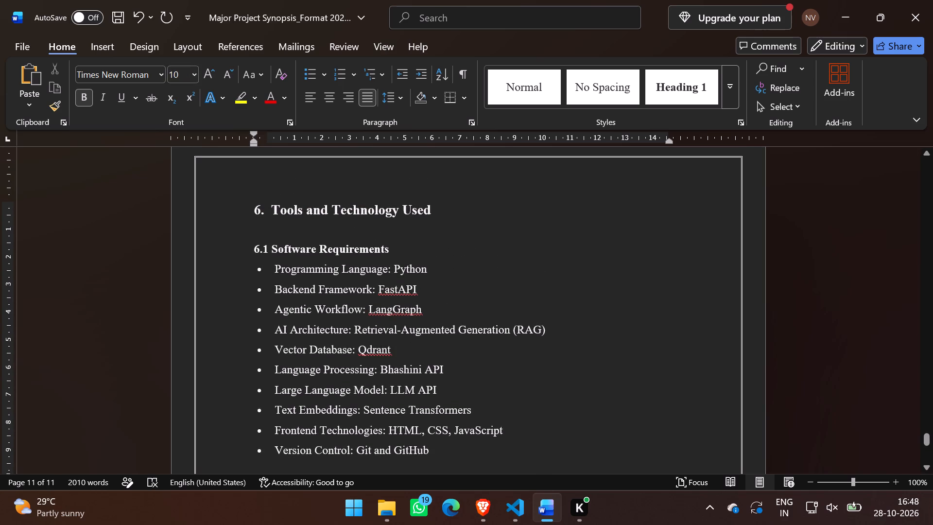
left_click(400, 251)
key("Return")
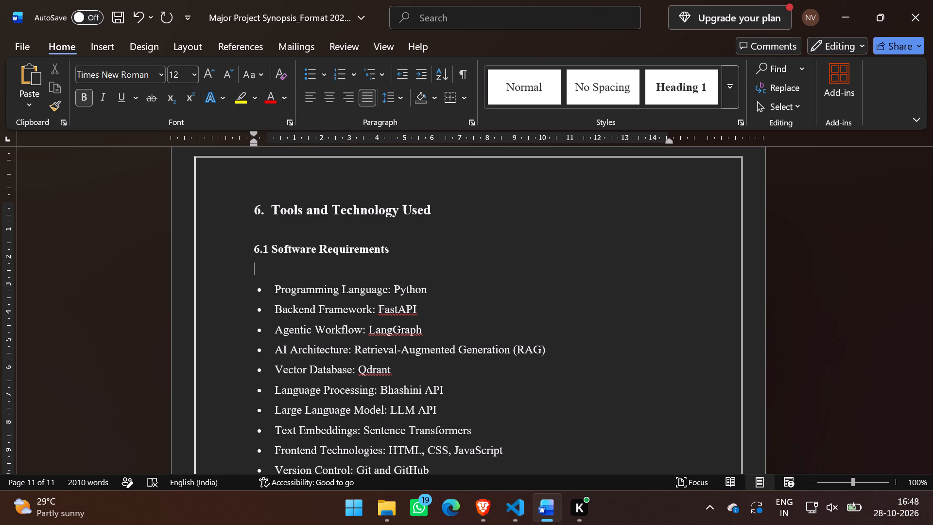
left_click(176, 74)
key("8")
key("Return")
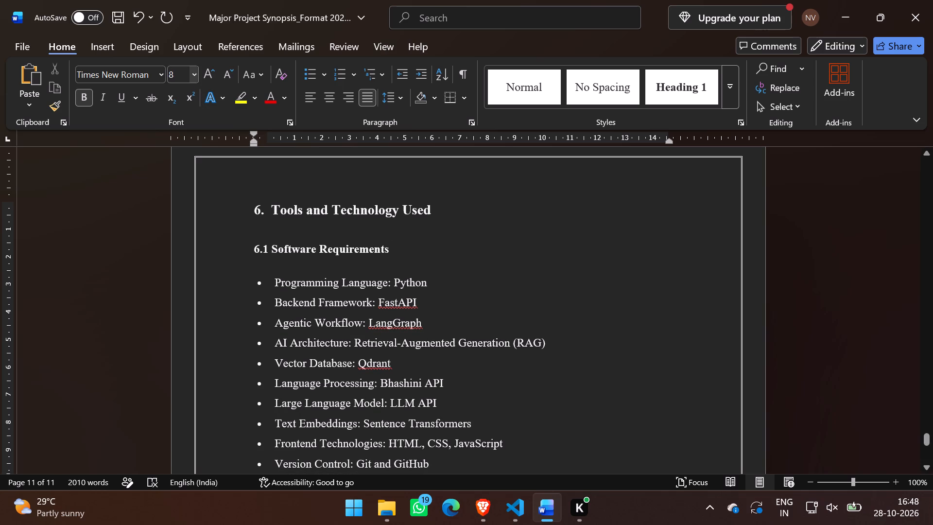
left_click(178, 70)
key("4")
key("Return")
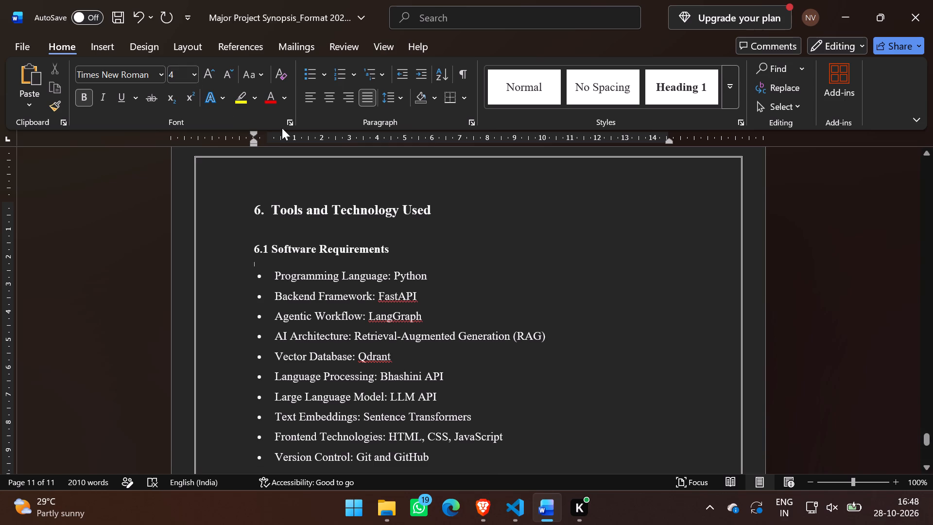
scroll(490, 327, "down", 1)
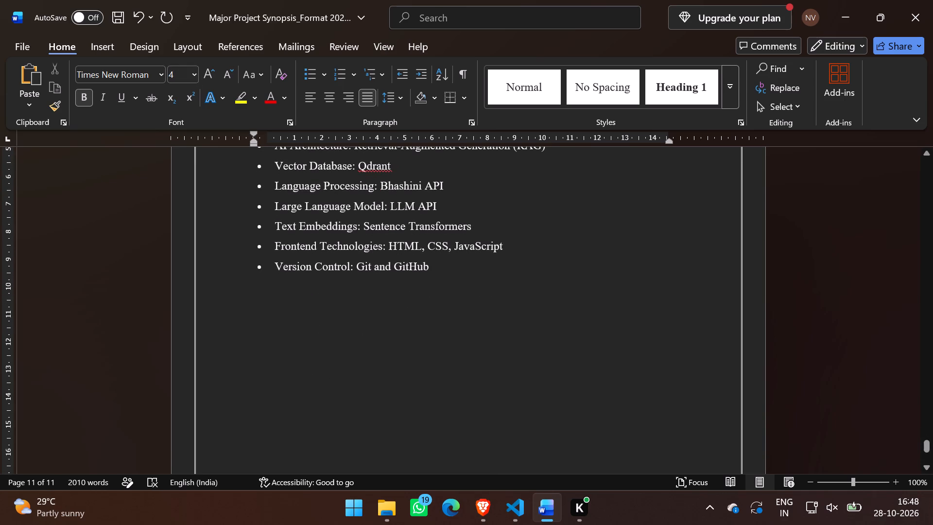
left_click(444, 264)
key("Return")
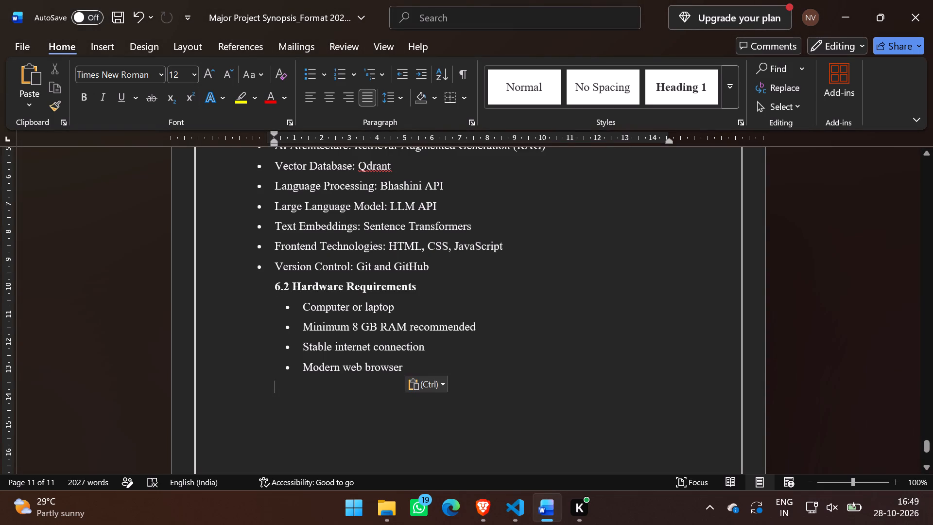
Reduce the indents of the pasted hardware requirements block so the 6.2 subheading lines up with the 6.1 subheading.
left_click_drag(276, 285, 378, 349)
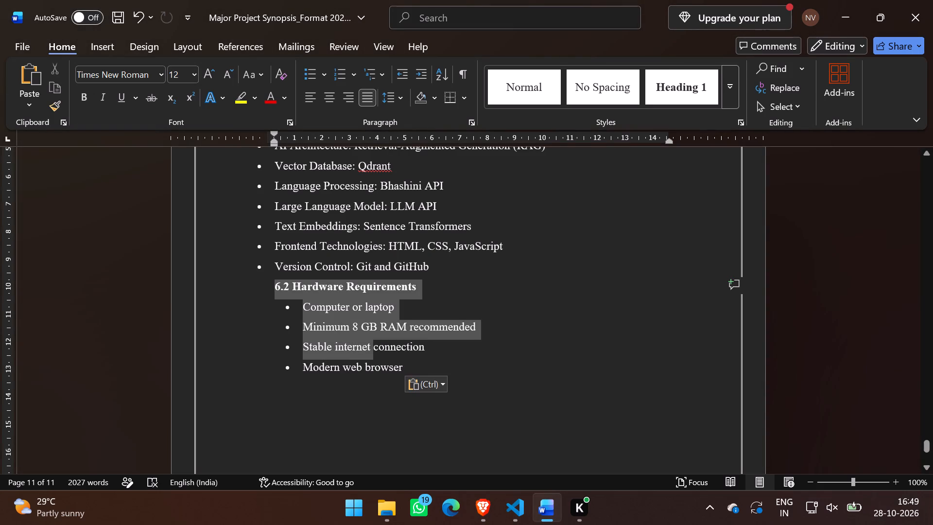
left_click_drag(378, 349, 410, 368)
left_click_drag(275, 140, 262, 145)
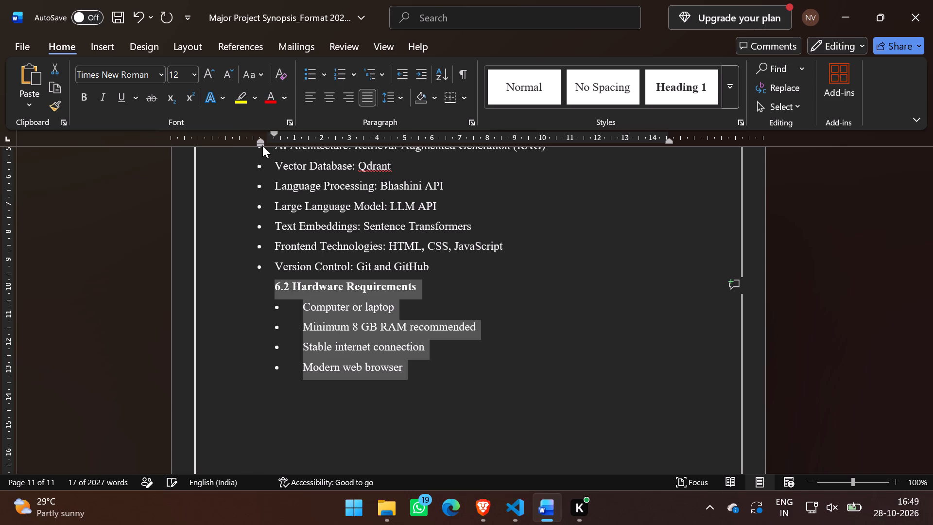
scroll(318, 265, "up", 1)
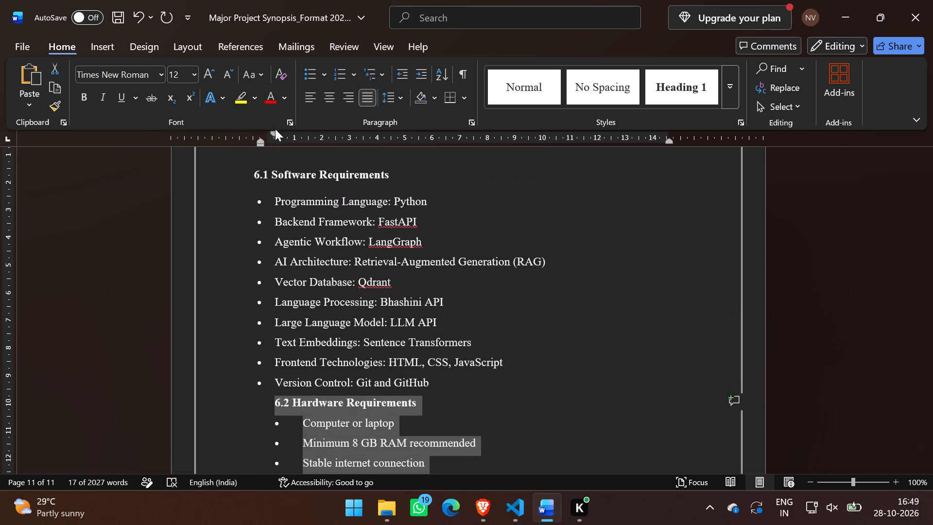
left_click_drag(272, 133, 256, 133)
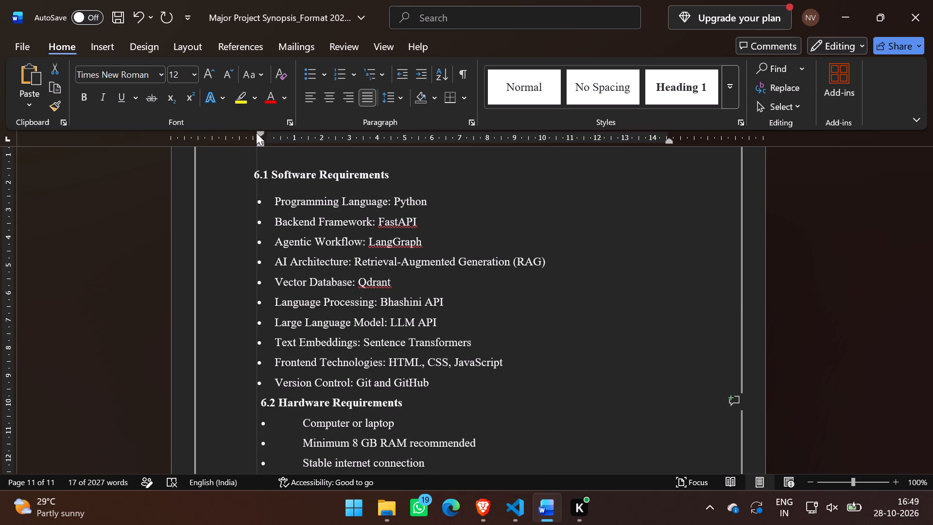
left_click_drag(256, 133, 254, 133)
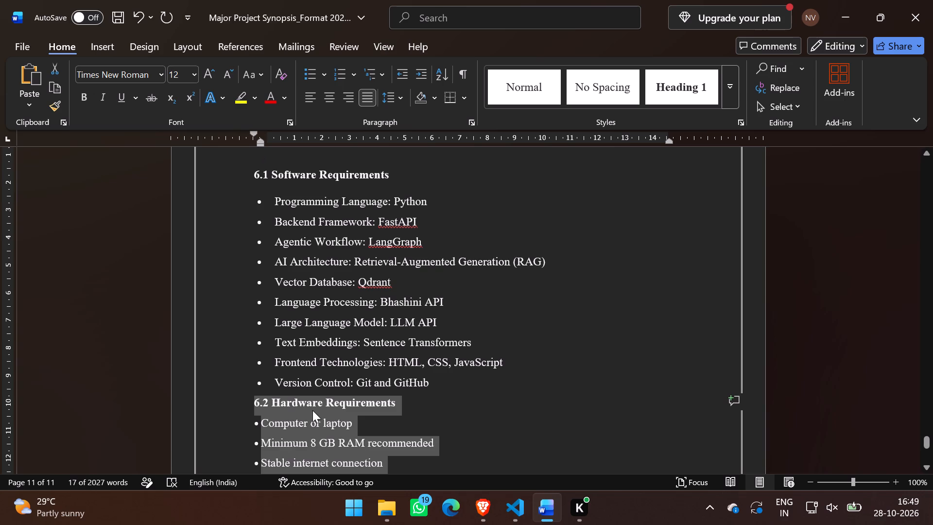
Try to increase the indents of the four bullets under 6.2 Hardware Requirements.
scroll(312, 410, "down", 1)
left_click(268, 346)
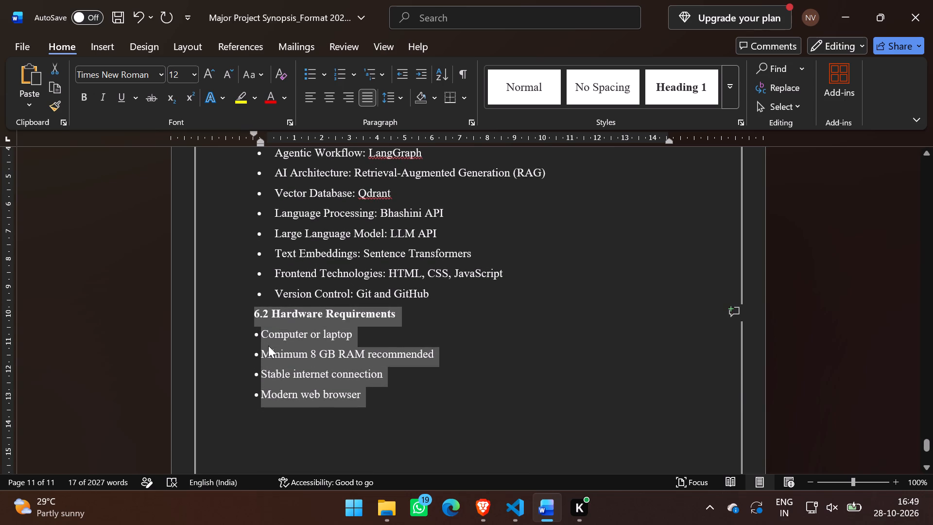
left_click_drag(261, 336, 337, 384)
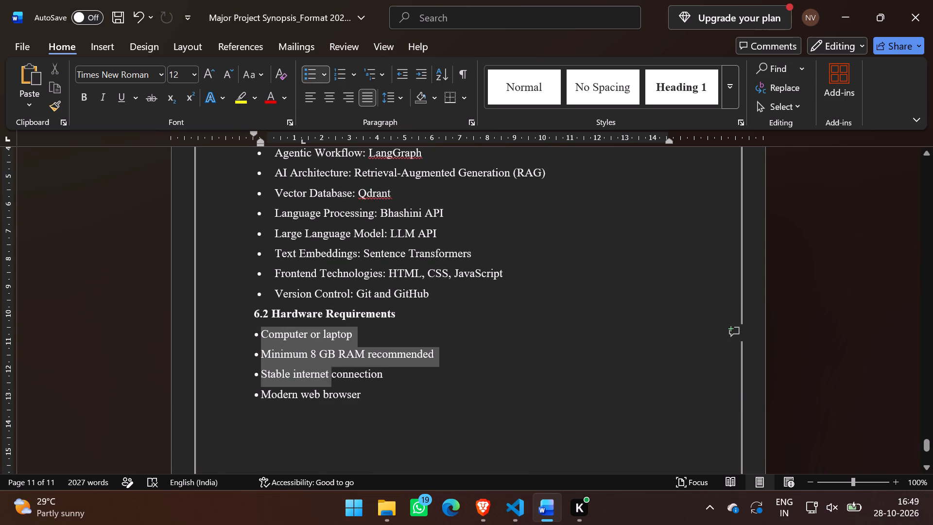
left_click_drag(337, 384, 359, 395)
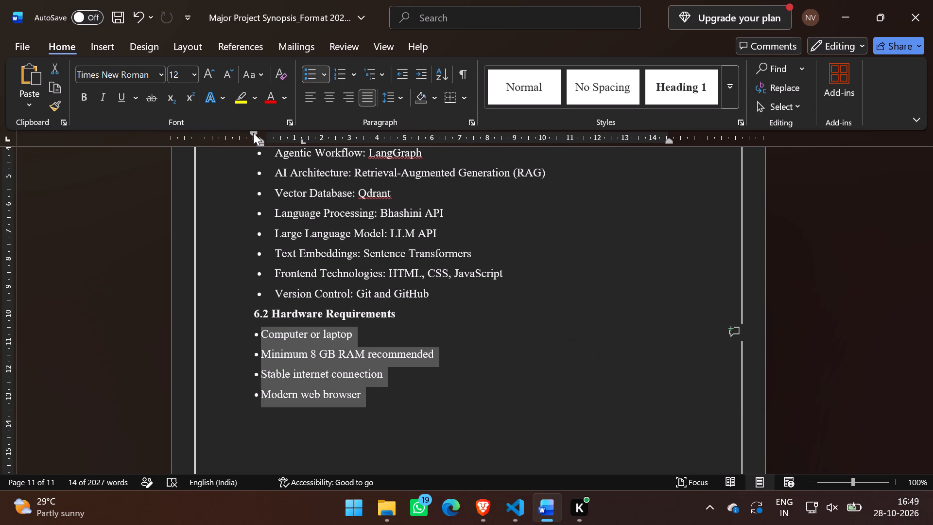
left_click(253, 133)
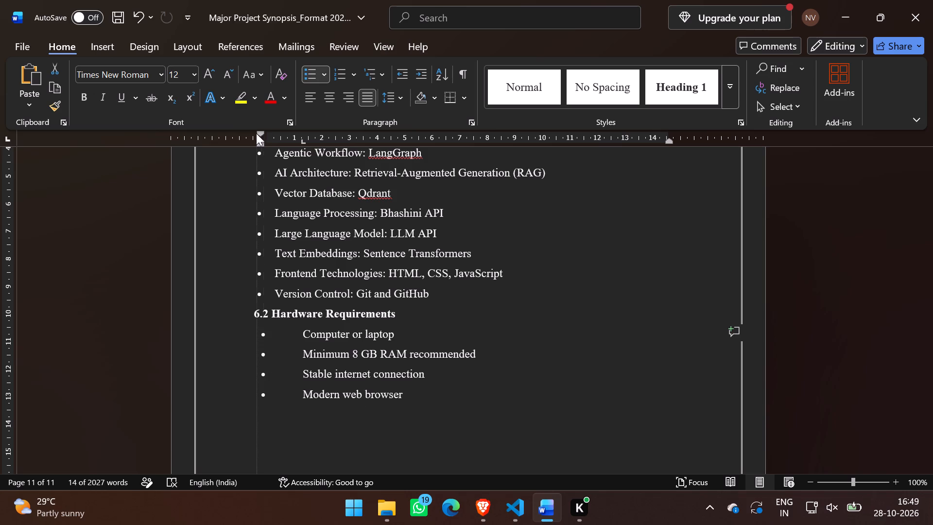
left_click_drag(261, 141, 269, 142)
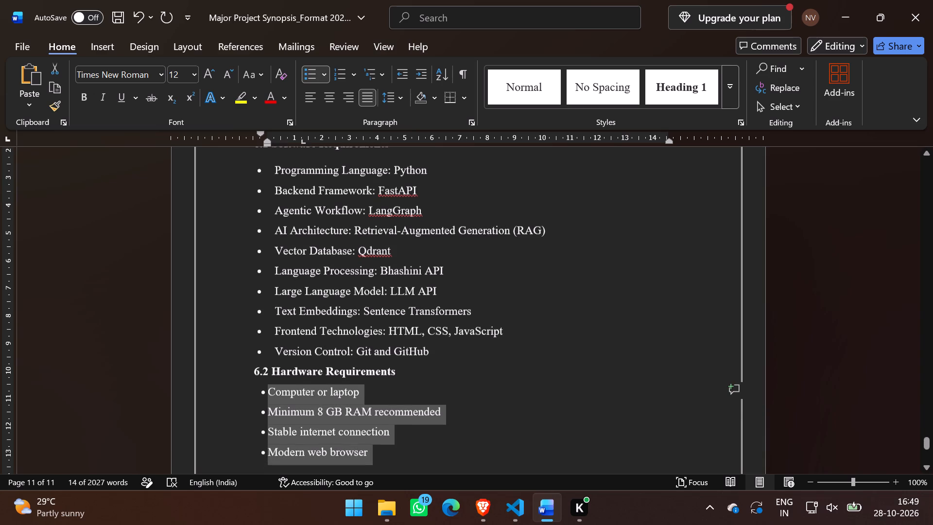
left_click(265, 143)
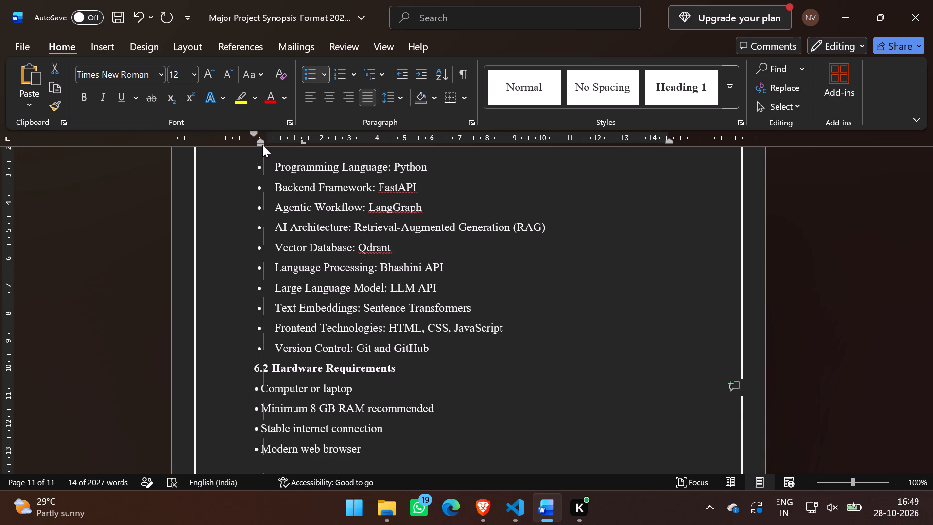
Add two spaces before the text of each of the four bullets under 6.2 Hardware Requirements.
left_click(262, 387)
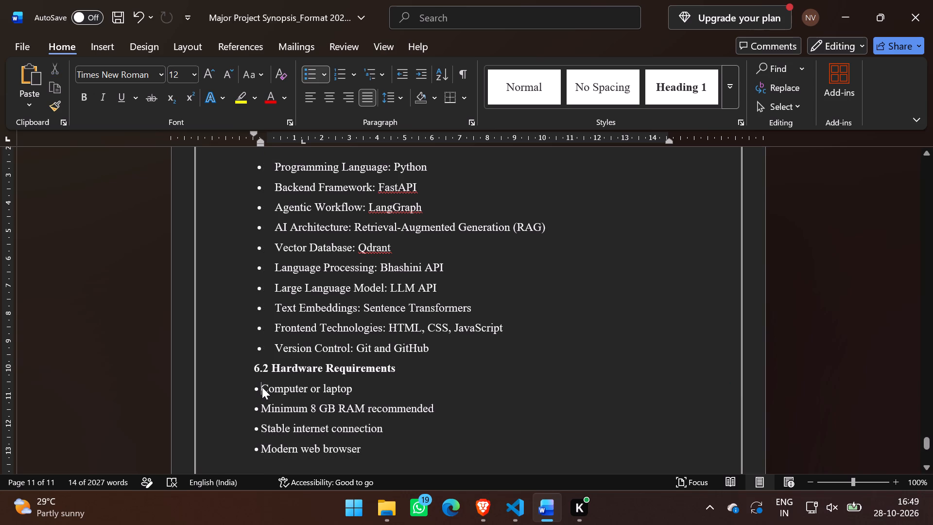
key("space")
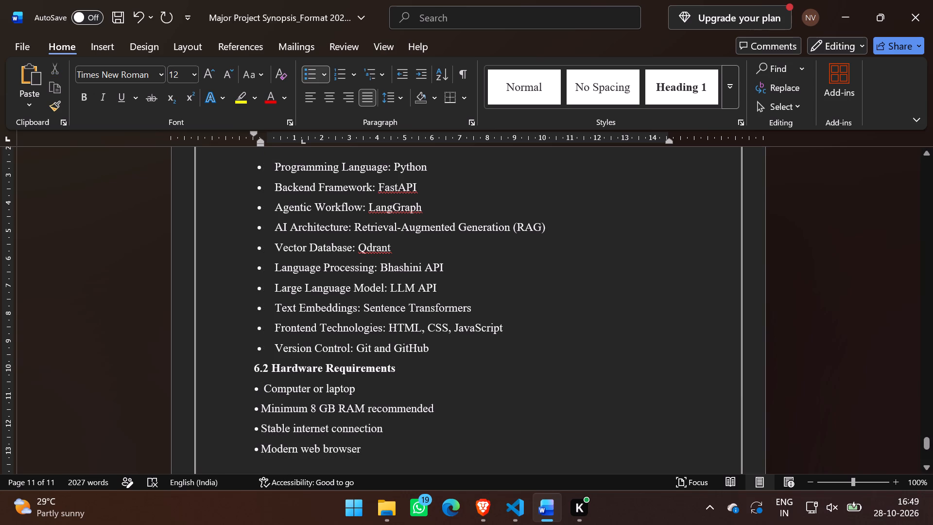
left_click(261, 412)
key("space")
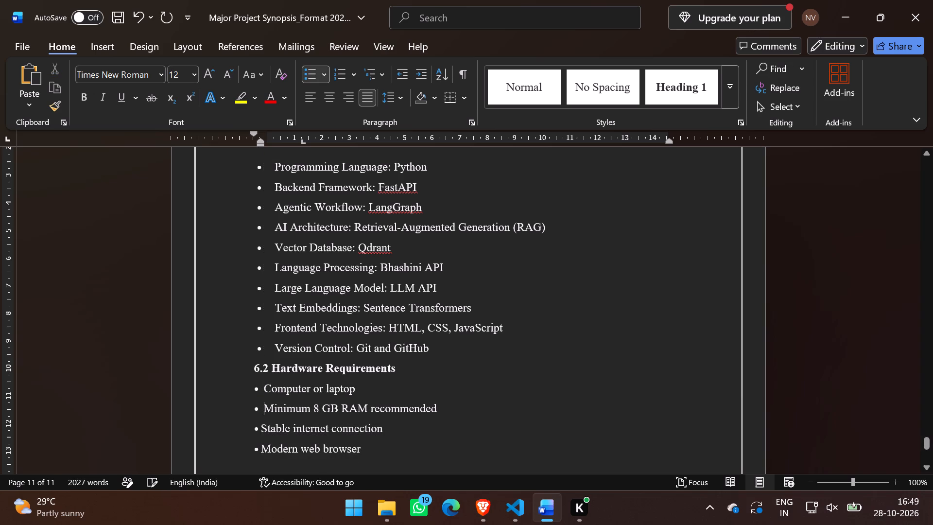
left_click(261, 392)
key("space")
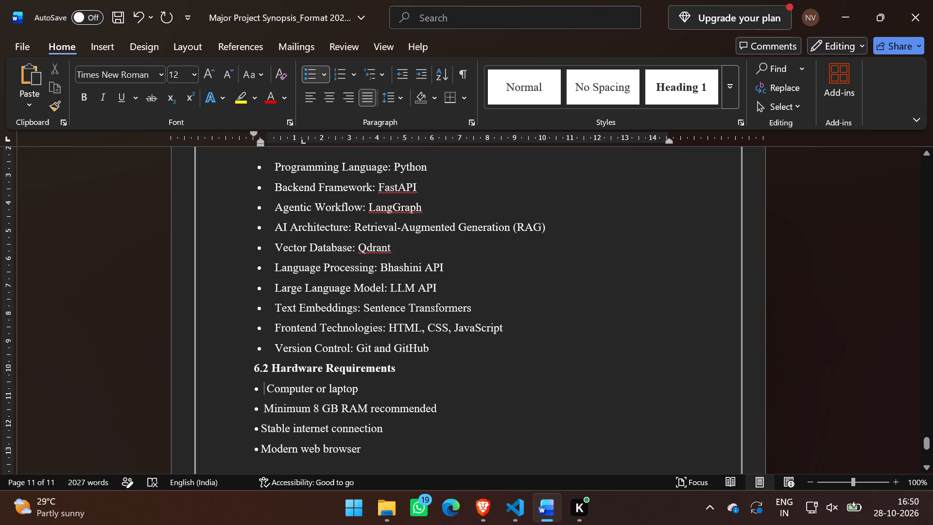
left_click(264, 409)
key("space")
left_click(259, 428)
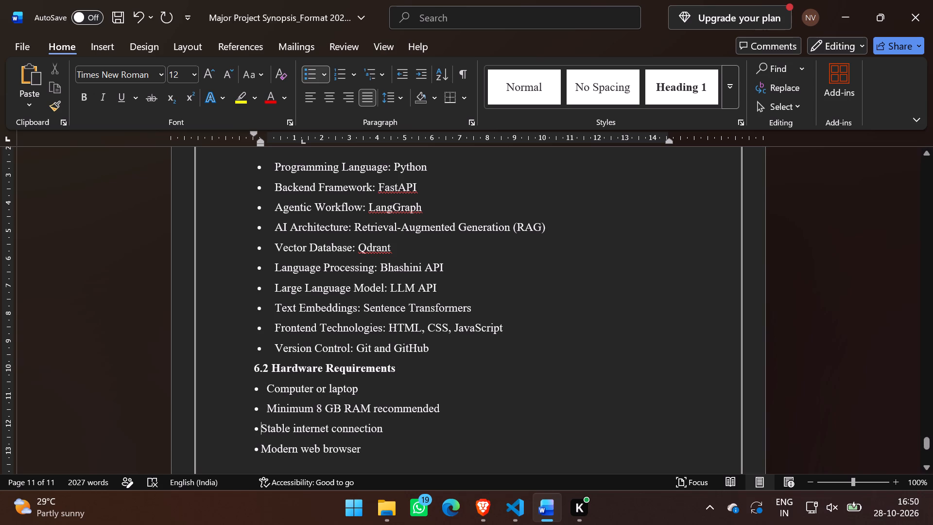
key("space")
key("space")
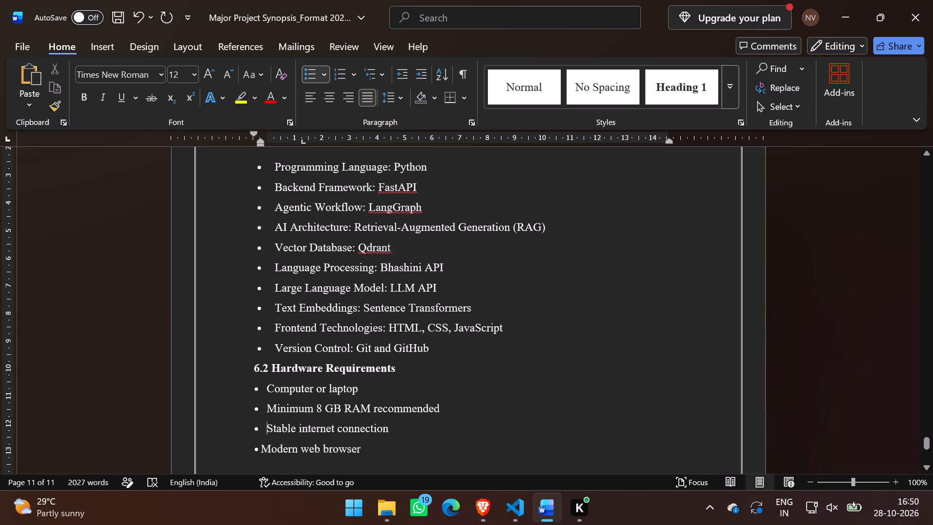
left_click(259, 449)
key("space")
key("space")
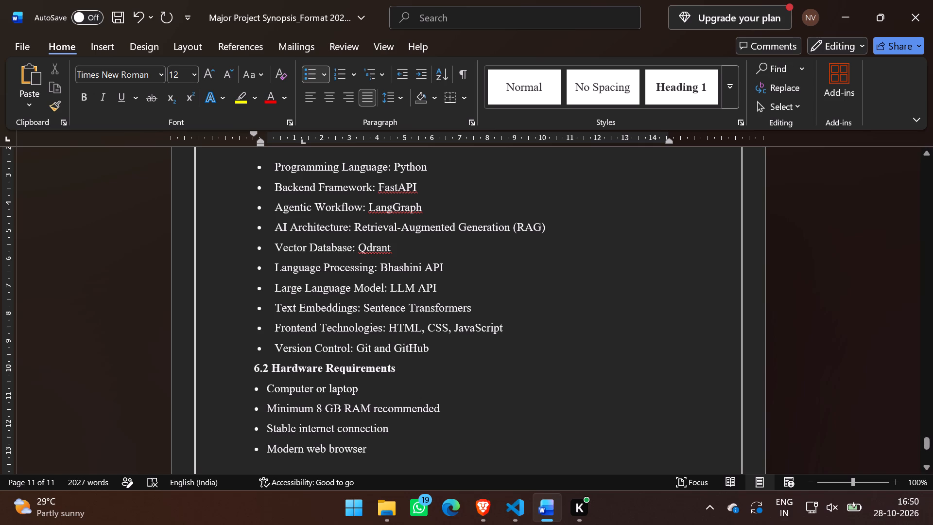
Insert an unbulleted blank line below the Version Control item and set its font size to 8.
left_click(439, 352)
key("Return")
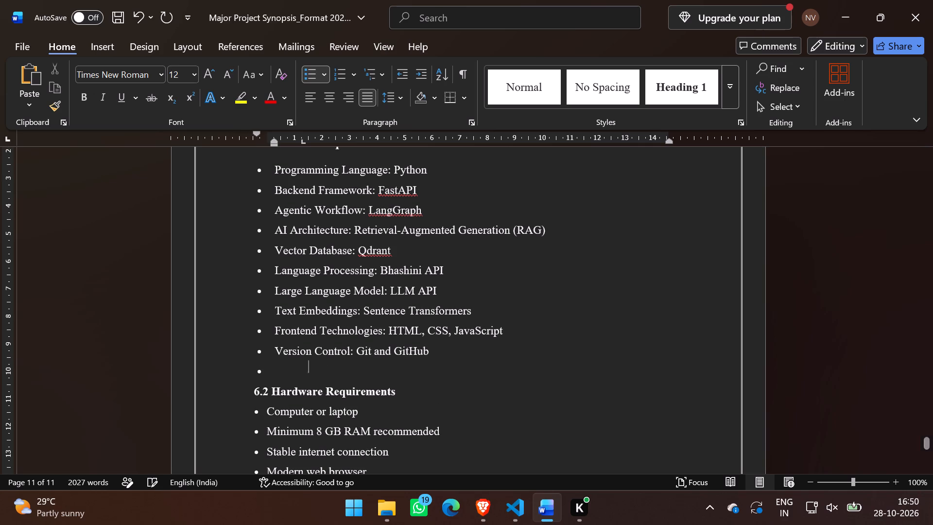
key("BackSpace")
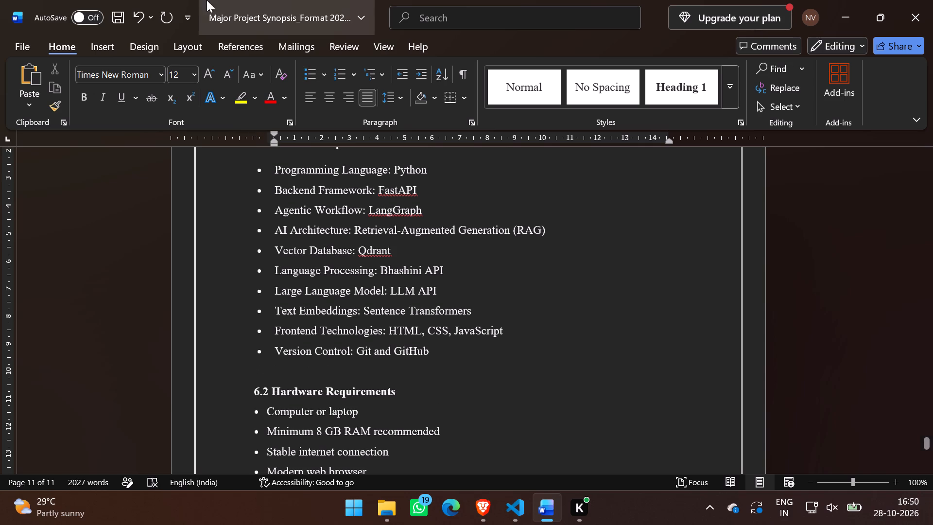
left_click(184, 77)
key("8")
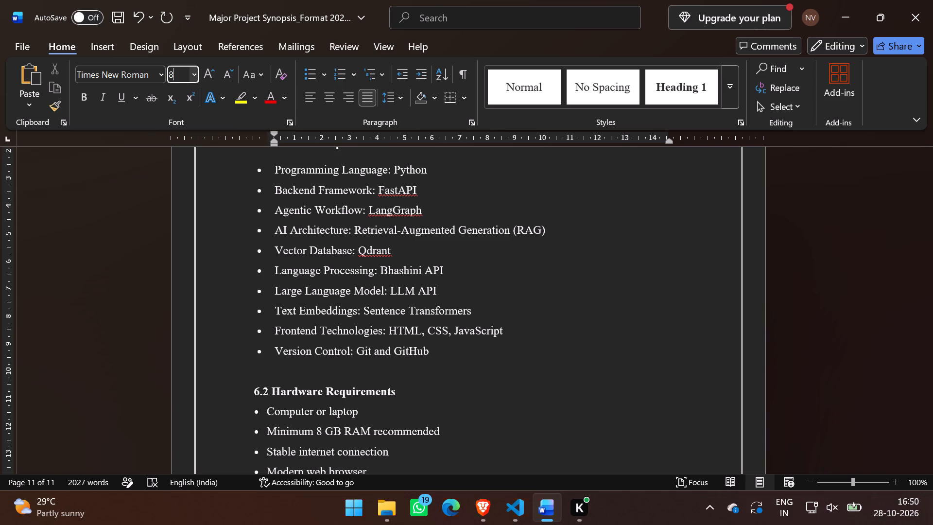
key("Return")
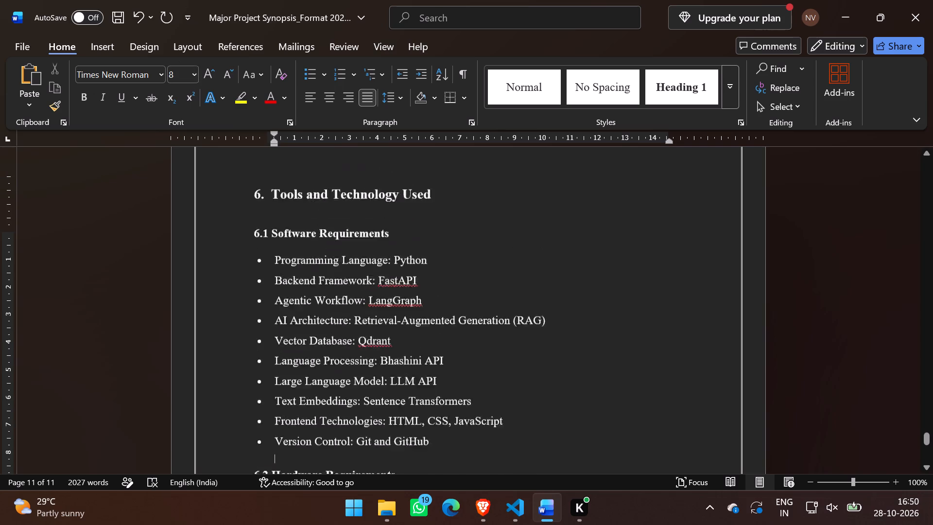
Insert a blank line below the 6.2 Hardware Requirements subheading and set its font size to 4.
scroll(294, 290, "down", 1)
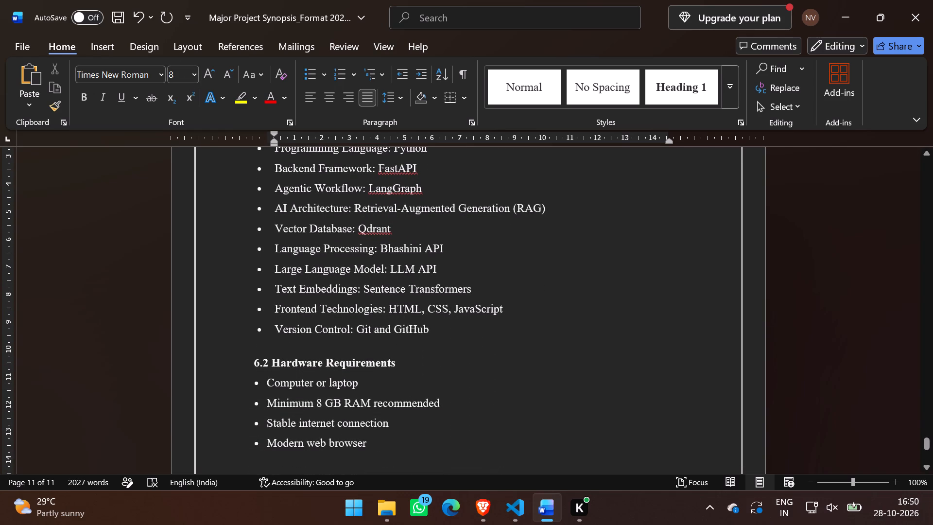
left_click(403, 369)
key("Return")
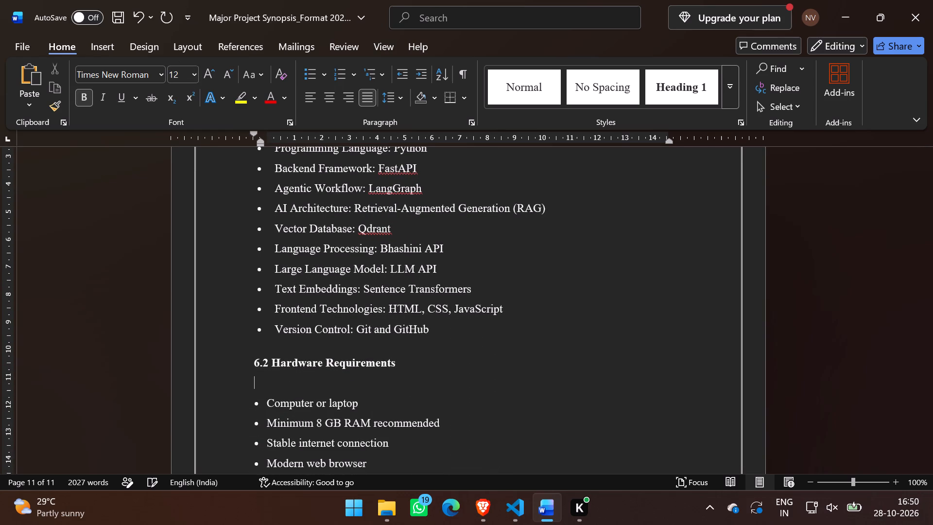
left_click(182, 72)
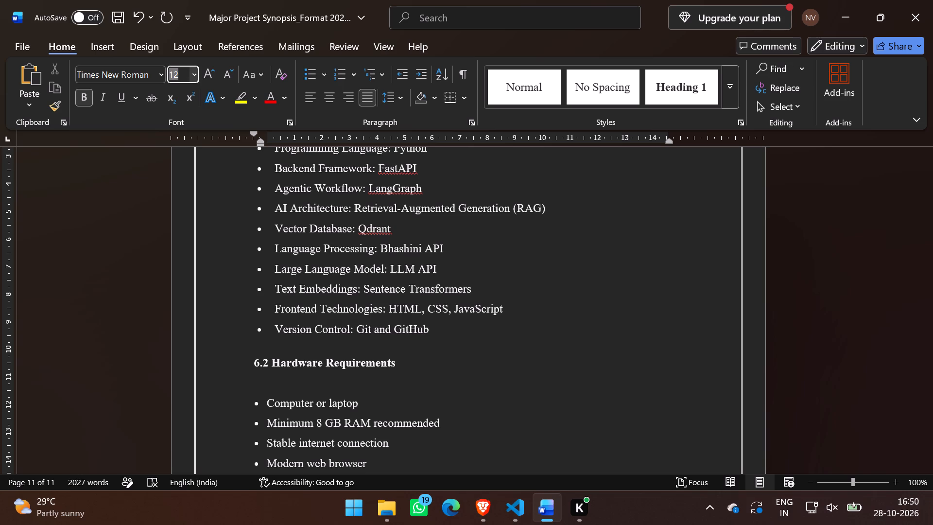
key("4")
key("Return")
Add blank lines below the hardware requirements list until a new page starts.
scroll(293, 213, "down", 1)
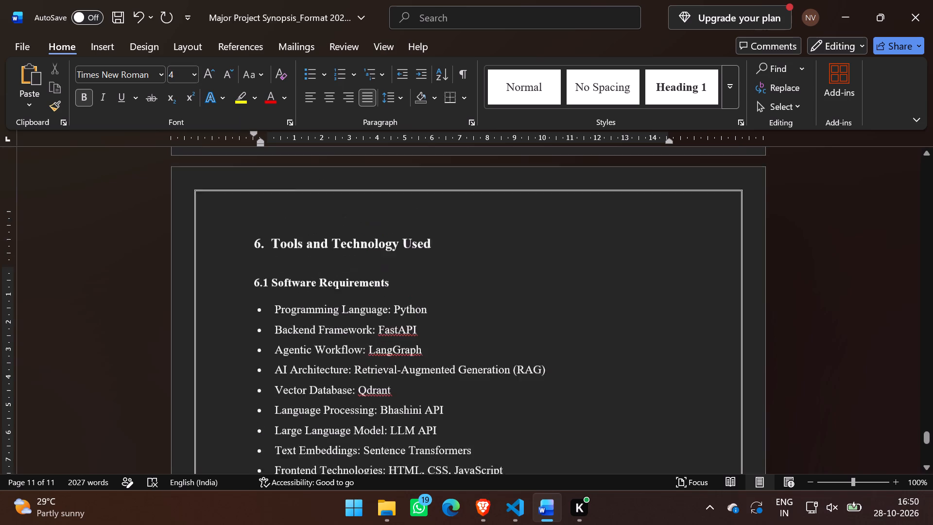
scroll(293, 213, "down", 1)
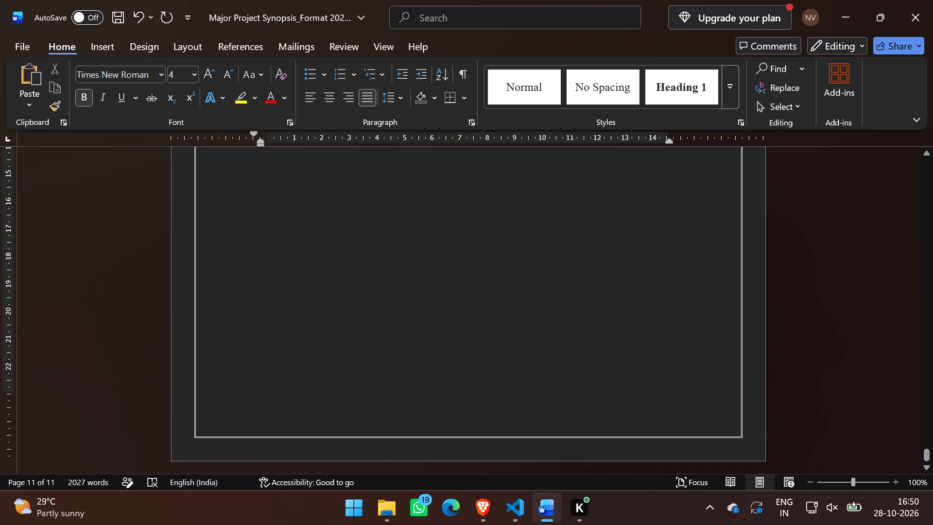
scroll(293, 213, "down", 1)
left_click(298, 252)
scroll(298, 252, "up", 1)
key("Return")
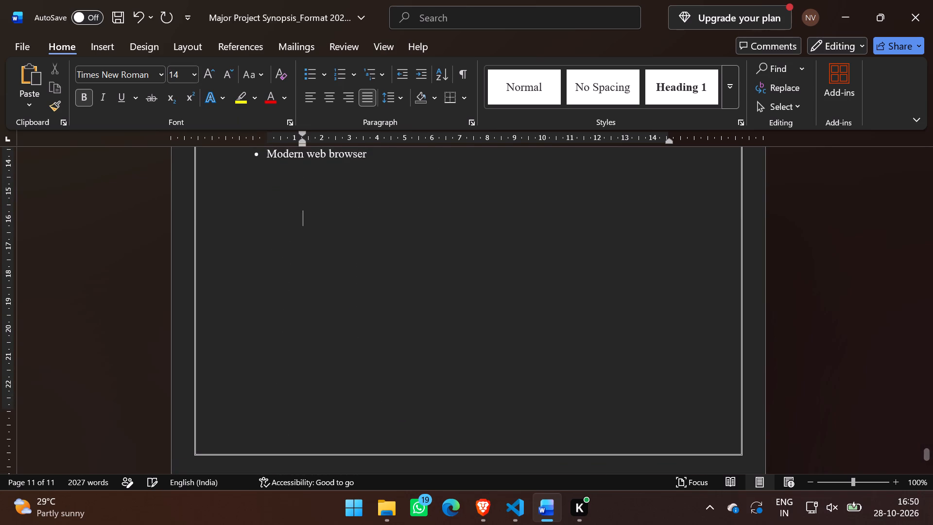
key("Return")
key("Return")
key("Return")
key("Return")
key("Return")
key("Return")
key("Return")
key("Return")
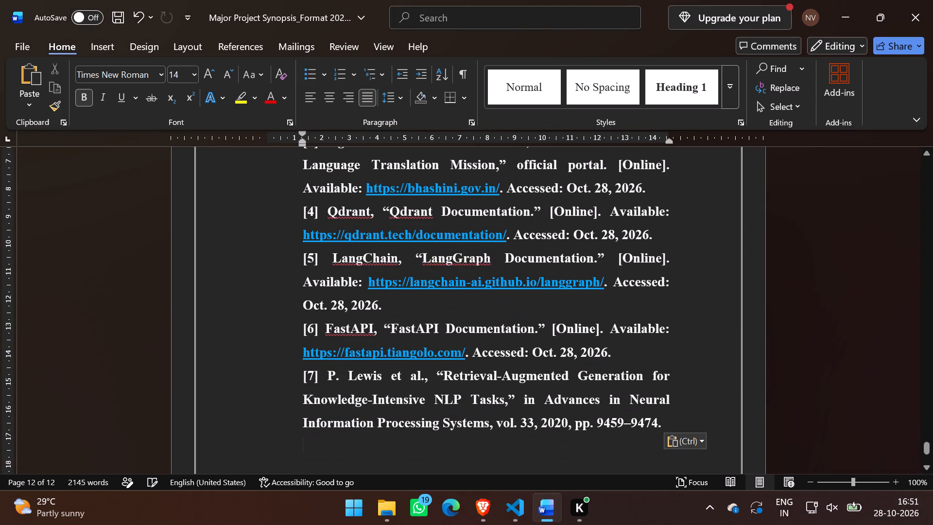
Remove "[IEEE Format]" from the pasted References heading.
scroll(431, 376, "up", 2)
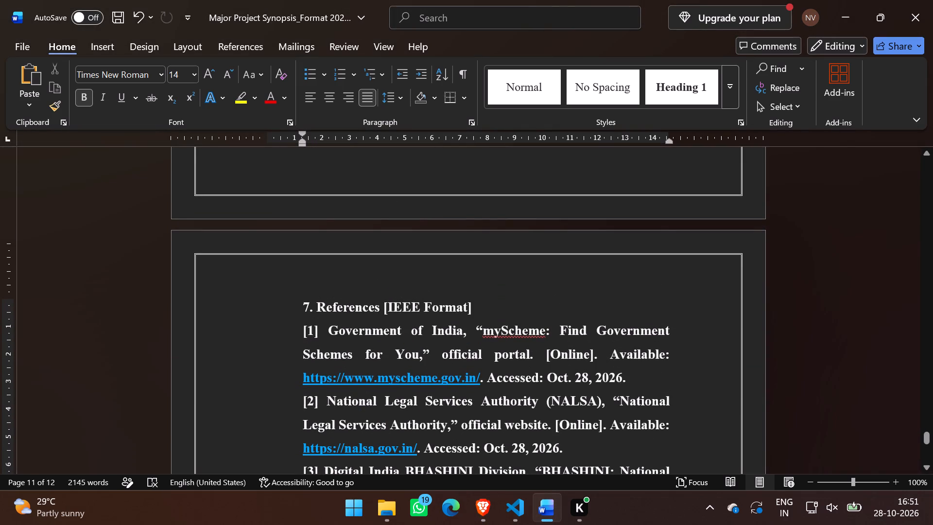
left_click_drag(383, 305, 457, 308)
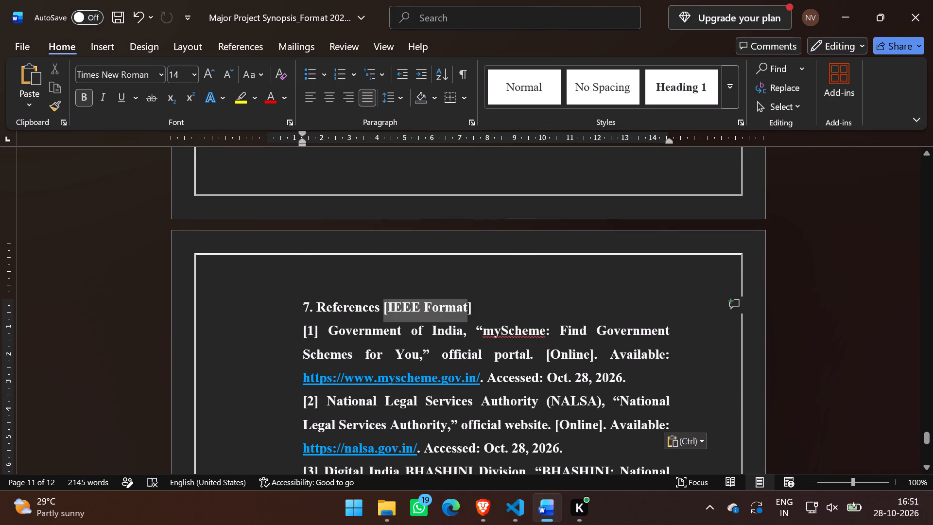
left_click_drag(457, 308, 471, 309)
key("BackSpace")
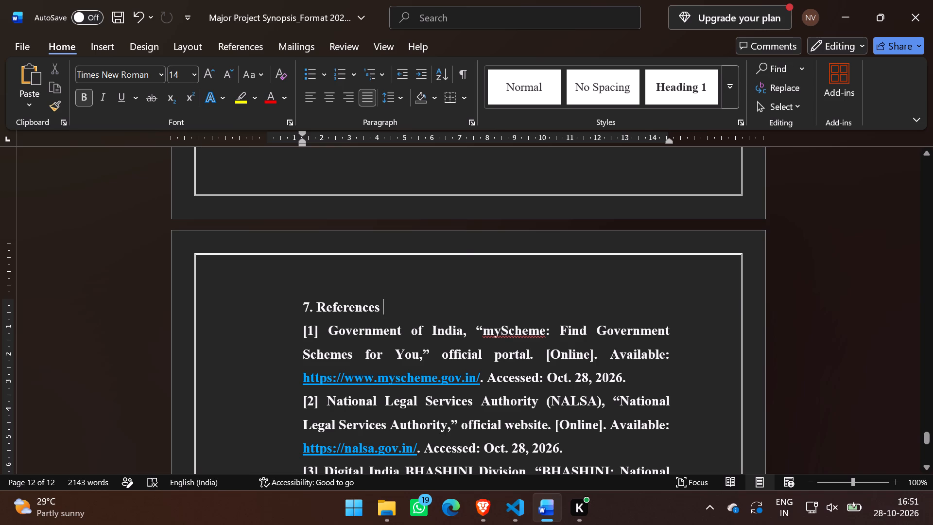
Outdent the first line of the "7. References" heading to about -0.5 cm on the ruler.
left_click_drag(303, 305, 362, 310)
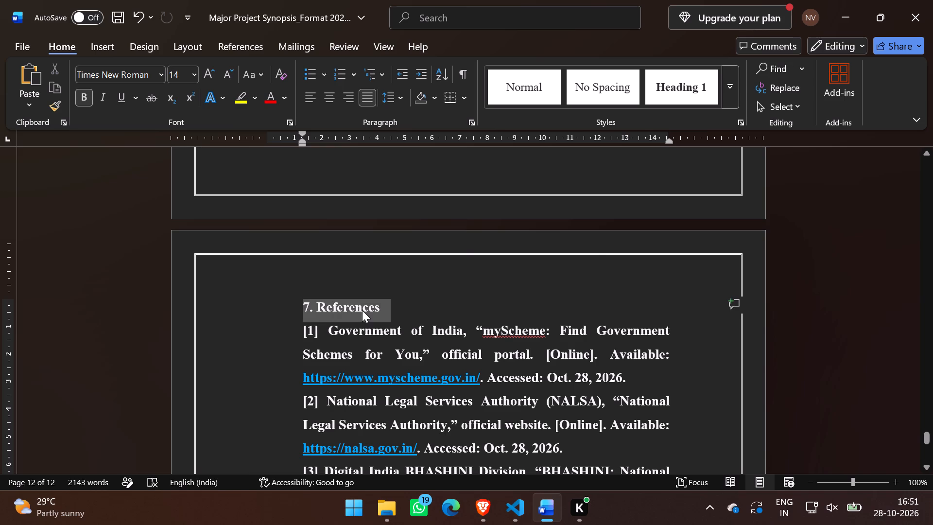
left_click_drag(301, 133, 251, 135)
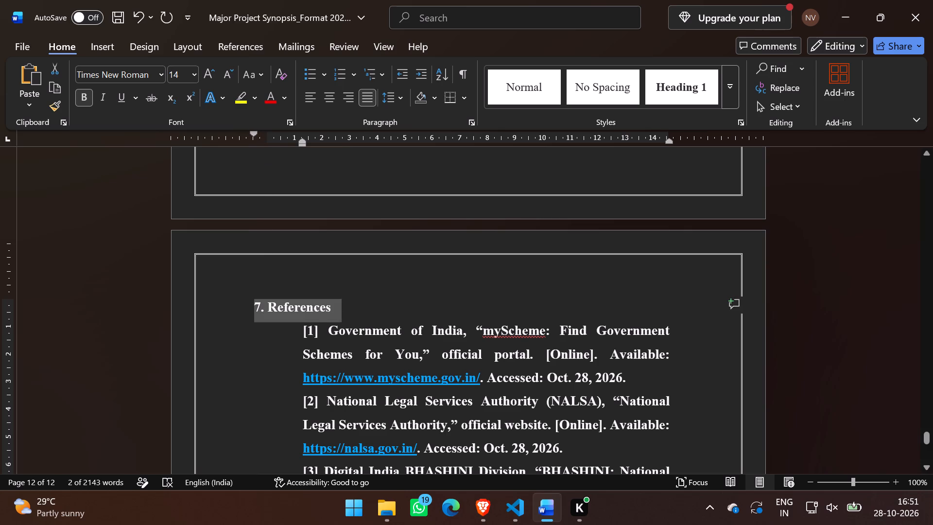
Remove bold from reference entries [1] to [7] and set their font size to 12.
left_click(321, 332)
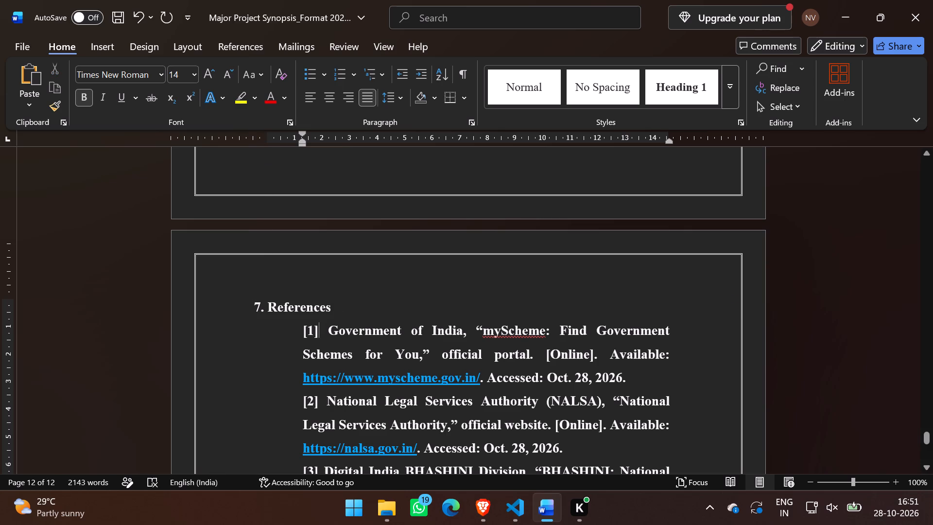
left_click(302, 332)
left_click_drag(303, 332, 446, 524)
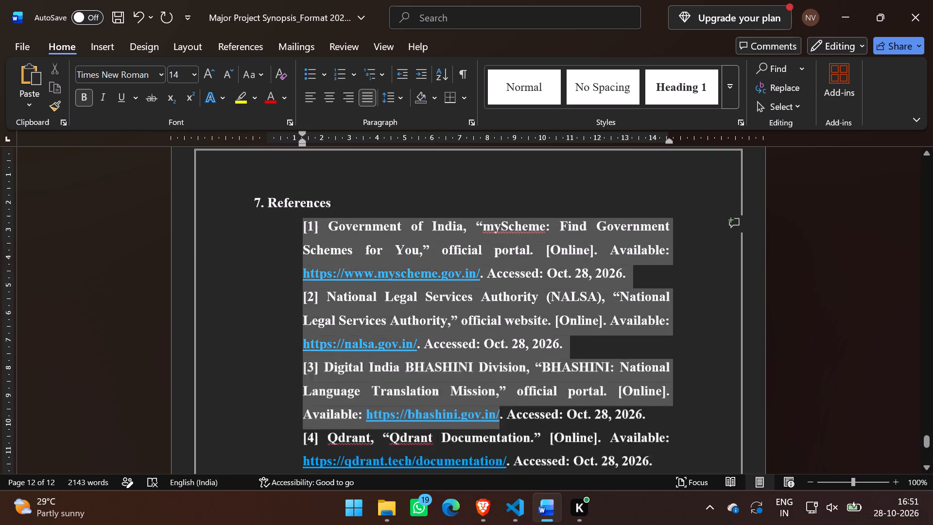
left_click_drag(446, 524, 668, 215)
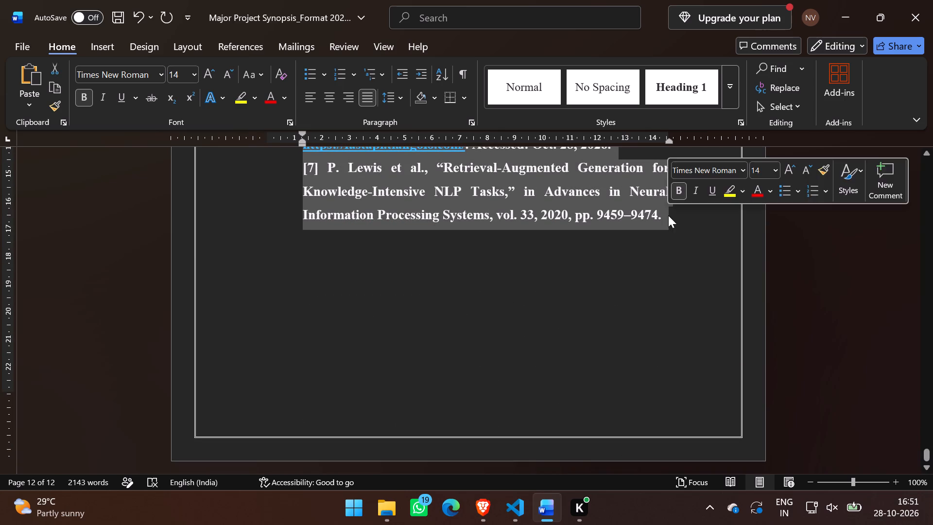
left_click(87, 98)
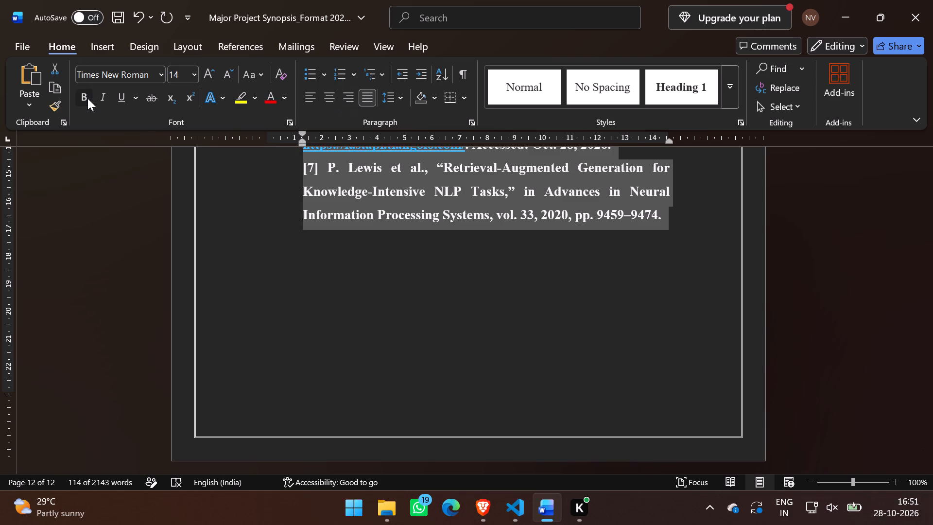
left_click(181, 76)
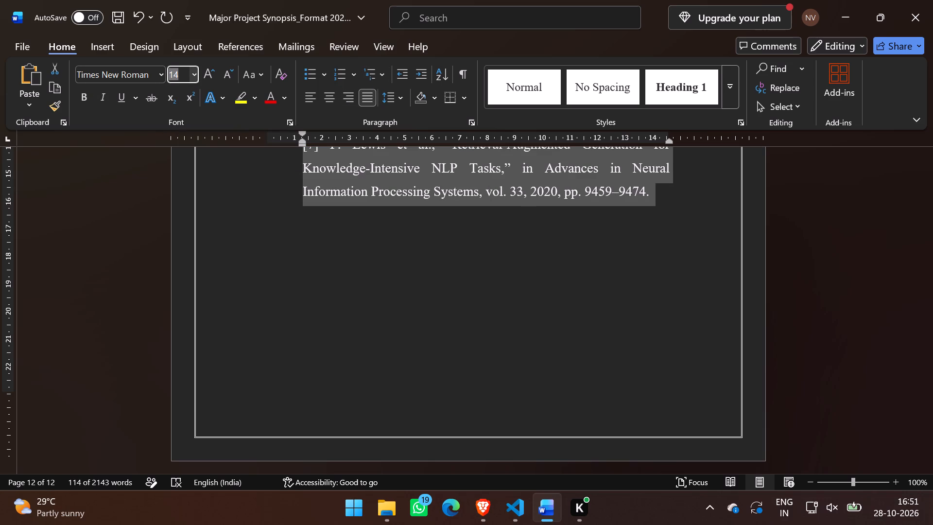
type("12")
key("Return")
Move the whole left indent of the seven reference entries to about -0.5 cm, in line with the References heading.
scroll(266, 159, "up", 2)
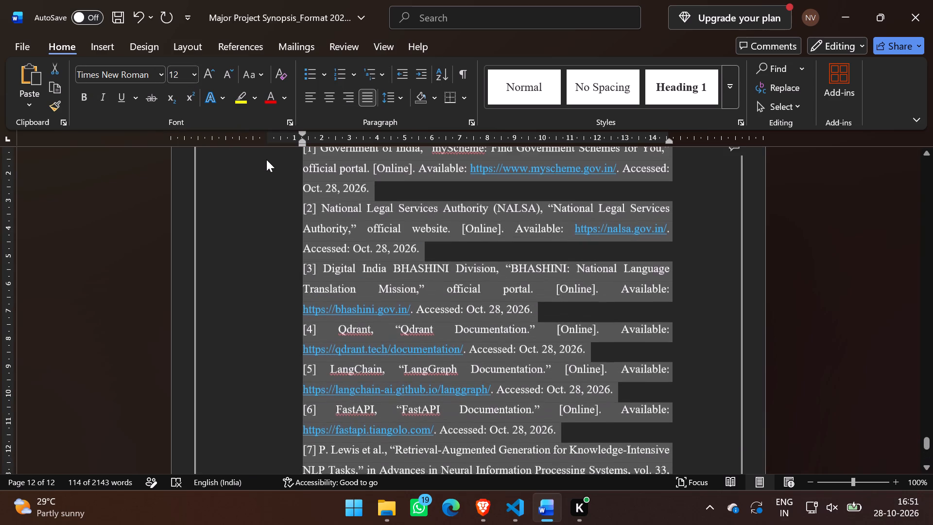
scroll(266, 159, "up", 1)
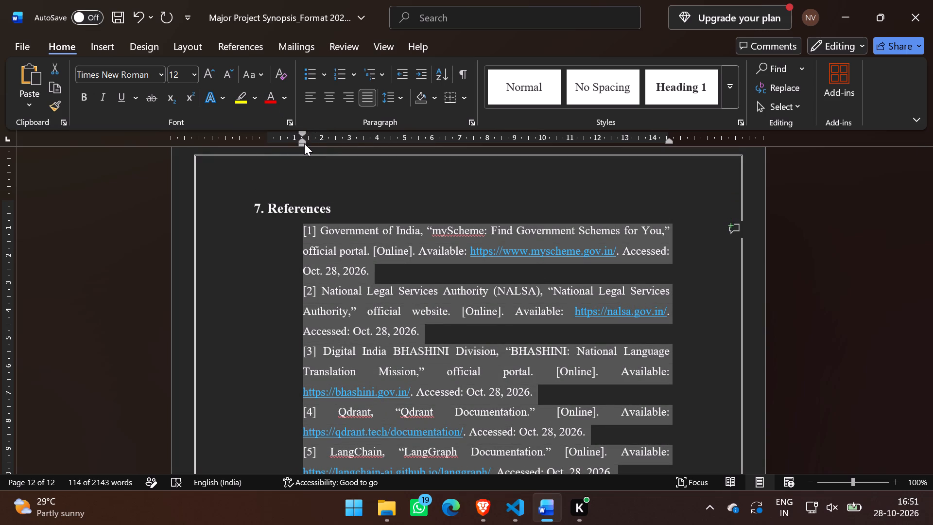
left_click_drag(304, 143, 256, 149)
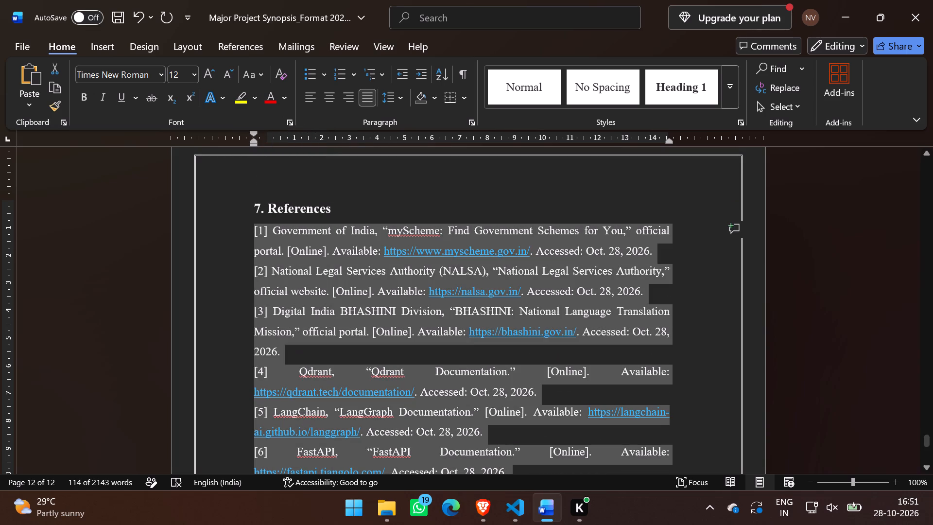
left_click(393, 195)
Examine the heading and spacing of the "Tools and Technology Used" section for comparison with the References page.
scroll(472, 364, "up", 1)
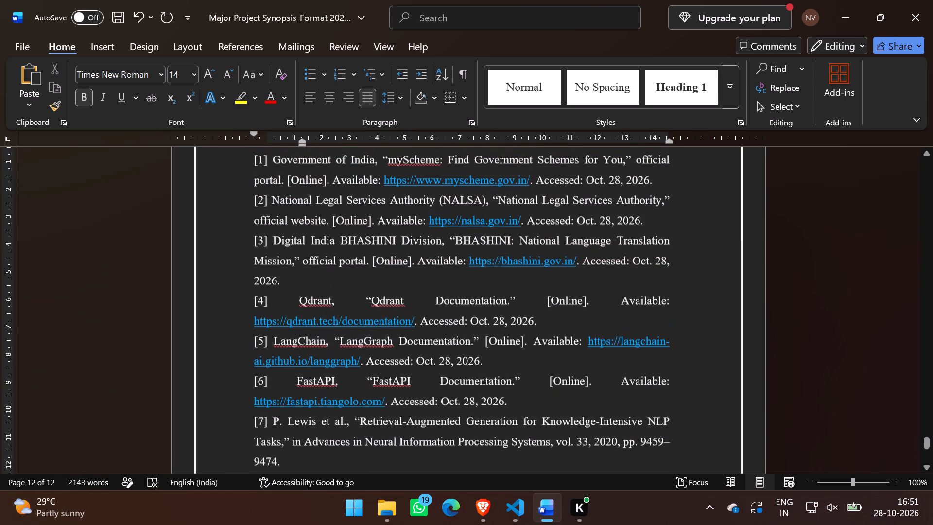
scroll(472, 364, "up", 1)
scroll(472, 364, "down", 2)
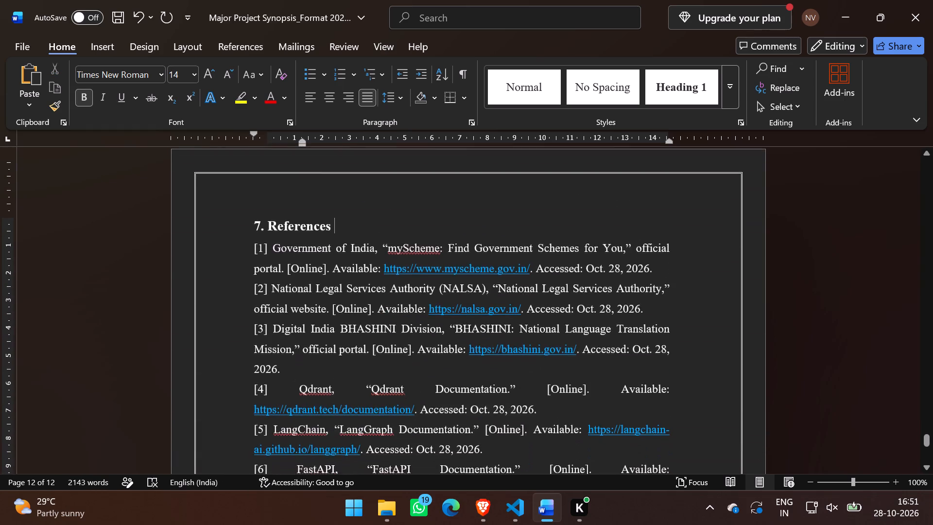
scroll(472, 364, "up", 4)
left_click_drag(472, 364, 467, 221)
scroll(472, 364, "down", 1)
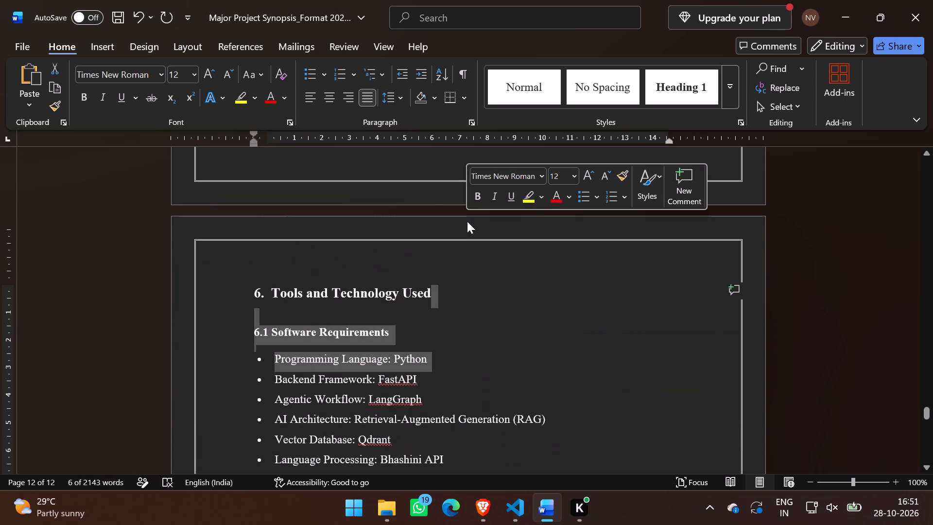
left_click(493, 365)
scroll(493, 365, "down", 5)
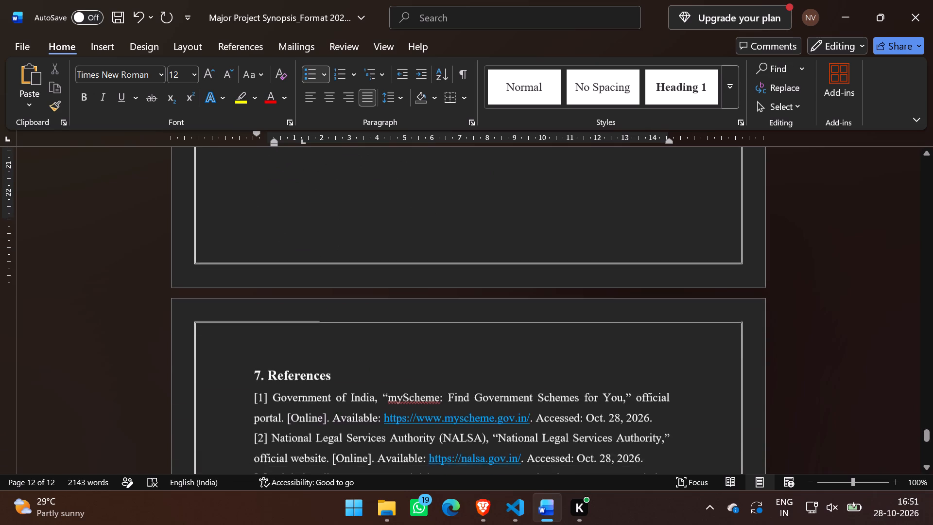
scroll(493, 365, "down", 1)
Insert an unnumbered blank line below the References heading and set its font size to 8.
left_click(427, 327)
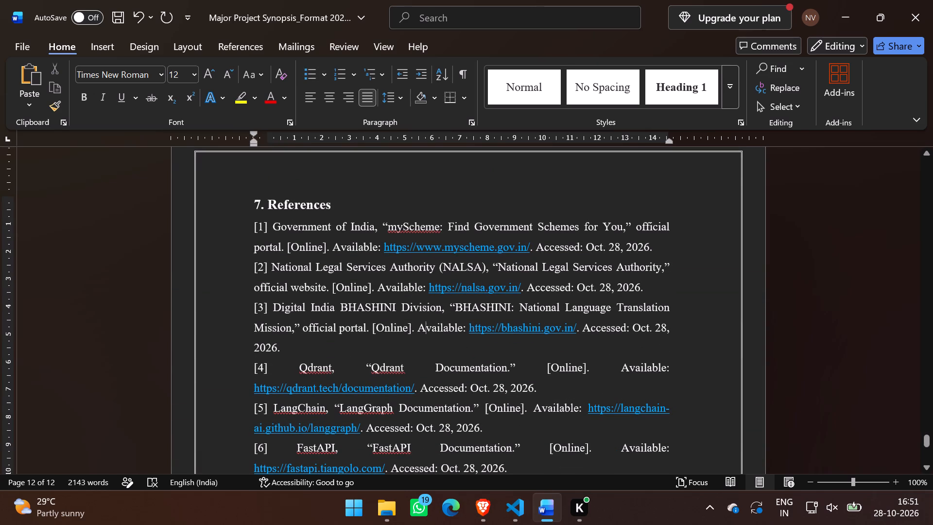
left_click(339, 210)
key("Return")
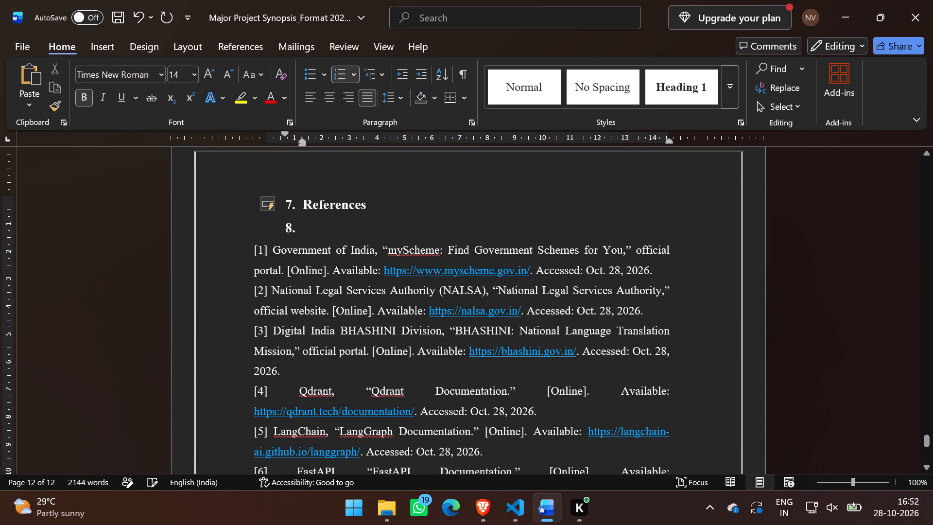
key("BackSpace")
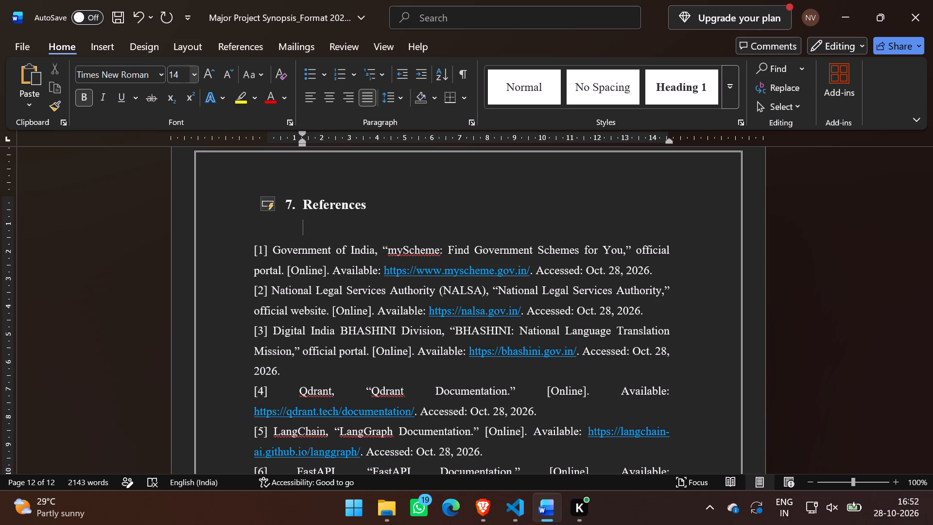
left_click(177, 71)
key("3")
key("BackSpace")
key("8")
key("Return")
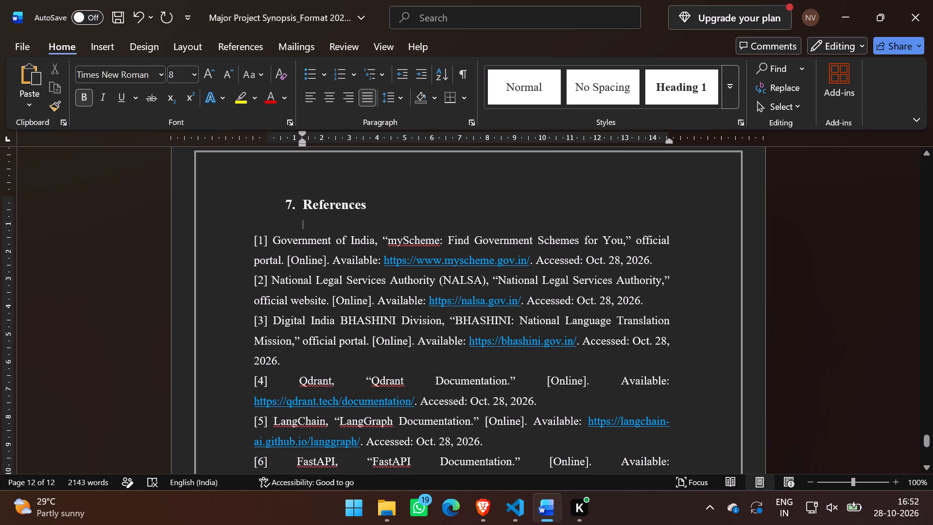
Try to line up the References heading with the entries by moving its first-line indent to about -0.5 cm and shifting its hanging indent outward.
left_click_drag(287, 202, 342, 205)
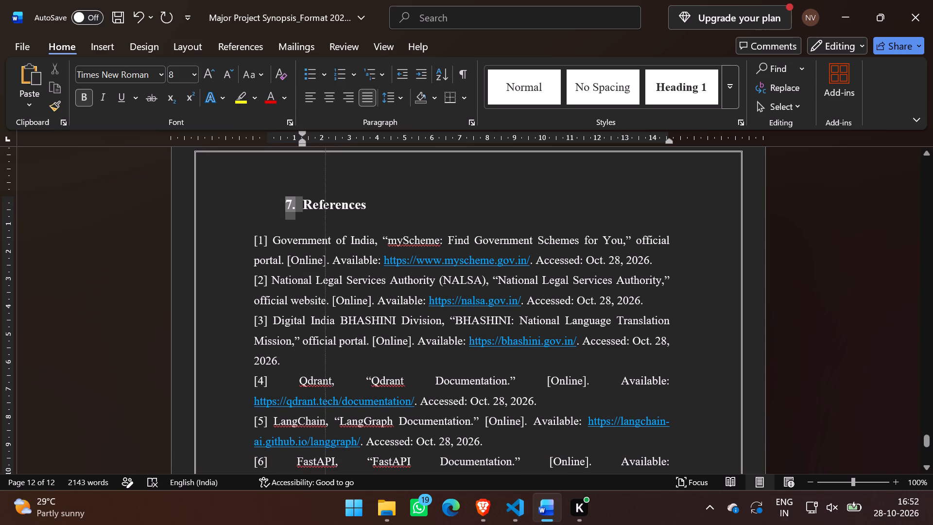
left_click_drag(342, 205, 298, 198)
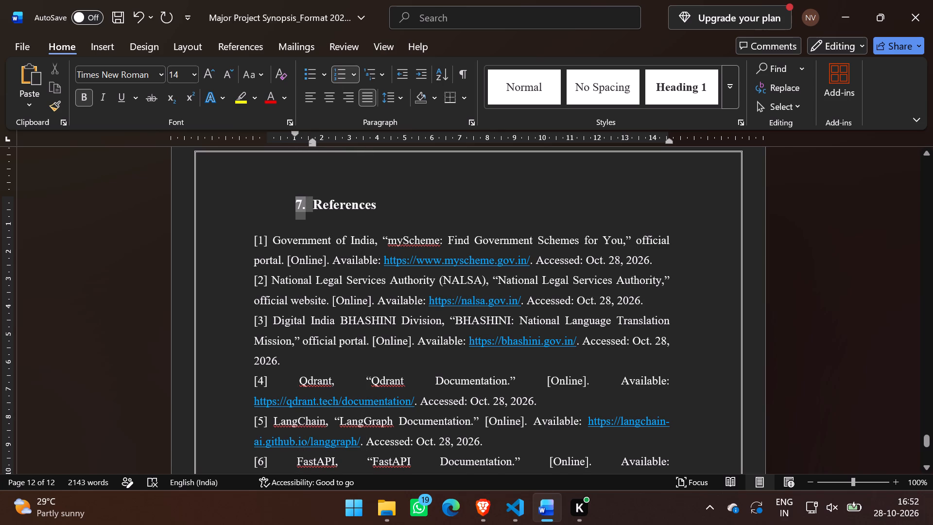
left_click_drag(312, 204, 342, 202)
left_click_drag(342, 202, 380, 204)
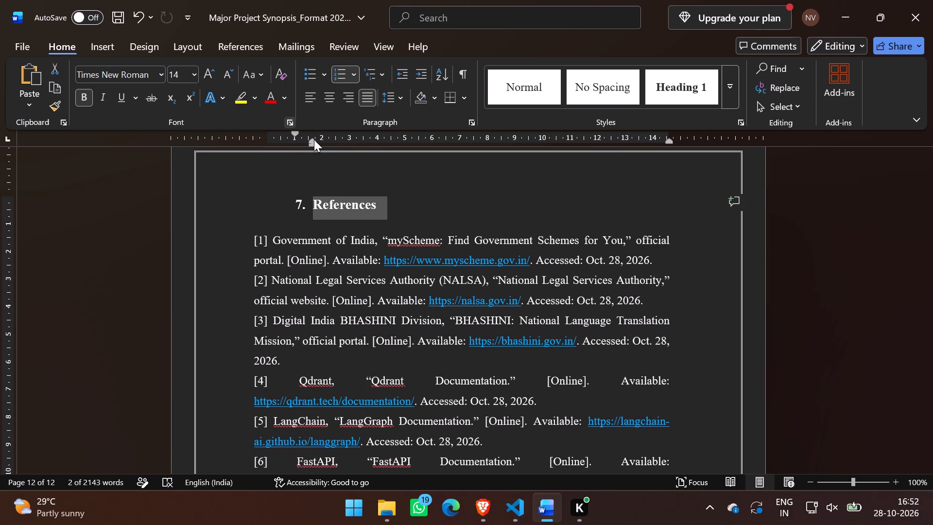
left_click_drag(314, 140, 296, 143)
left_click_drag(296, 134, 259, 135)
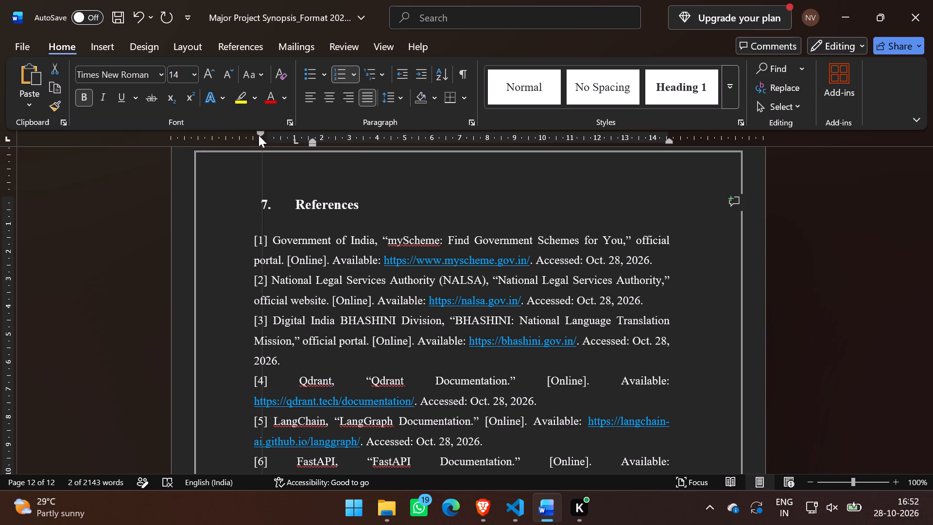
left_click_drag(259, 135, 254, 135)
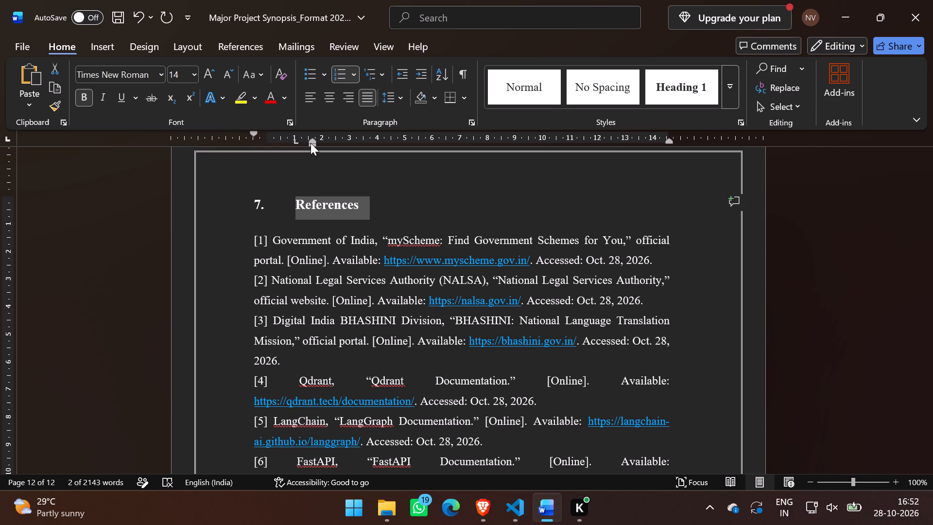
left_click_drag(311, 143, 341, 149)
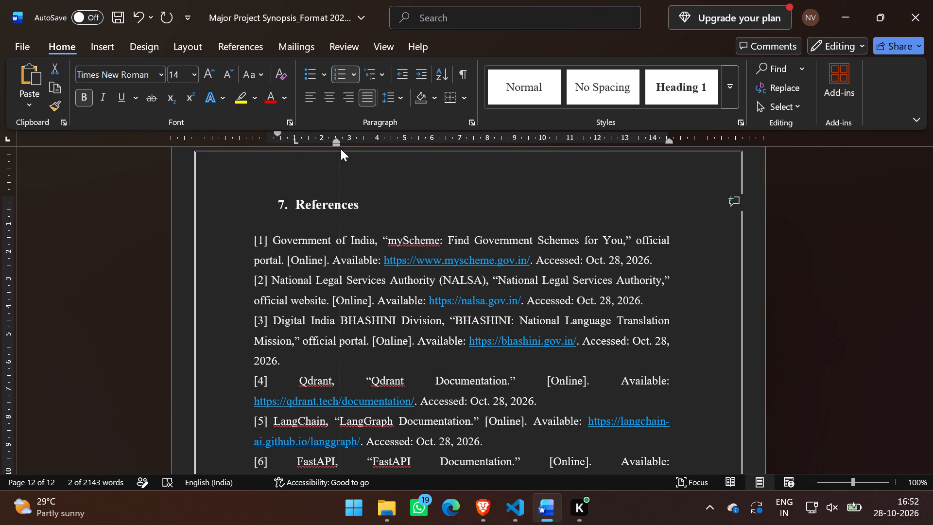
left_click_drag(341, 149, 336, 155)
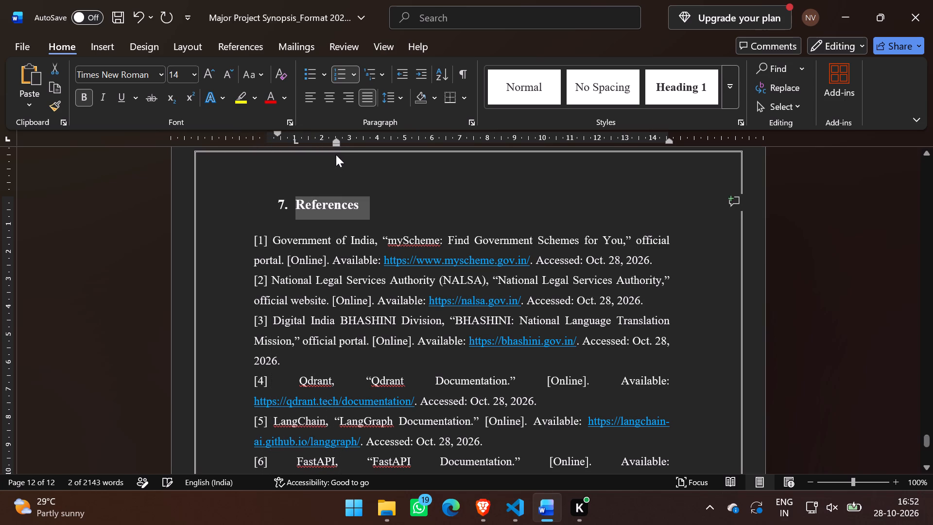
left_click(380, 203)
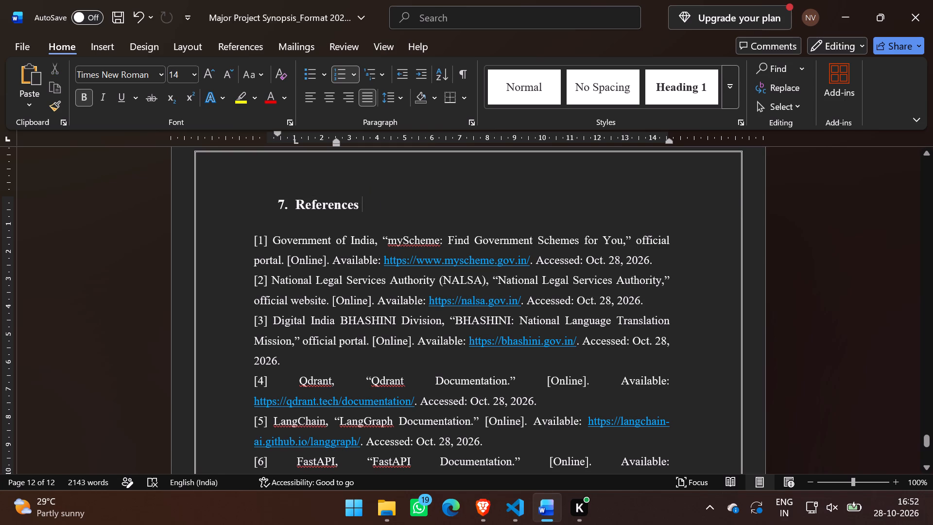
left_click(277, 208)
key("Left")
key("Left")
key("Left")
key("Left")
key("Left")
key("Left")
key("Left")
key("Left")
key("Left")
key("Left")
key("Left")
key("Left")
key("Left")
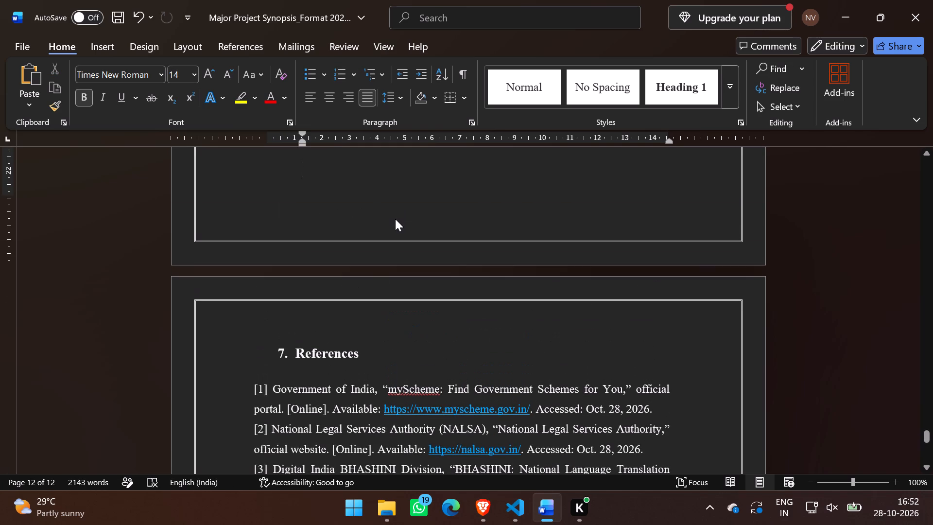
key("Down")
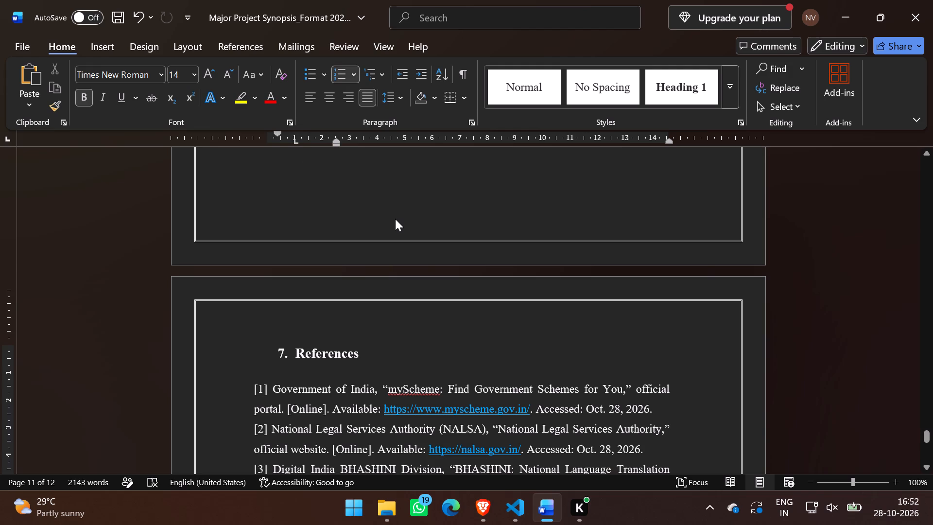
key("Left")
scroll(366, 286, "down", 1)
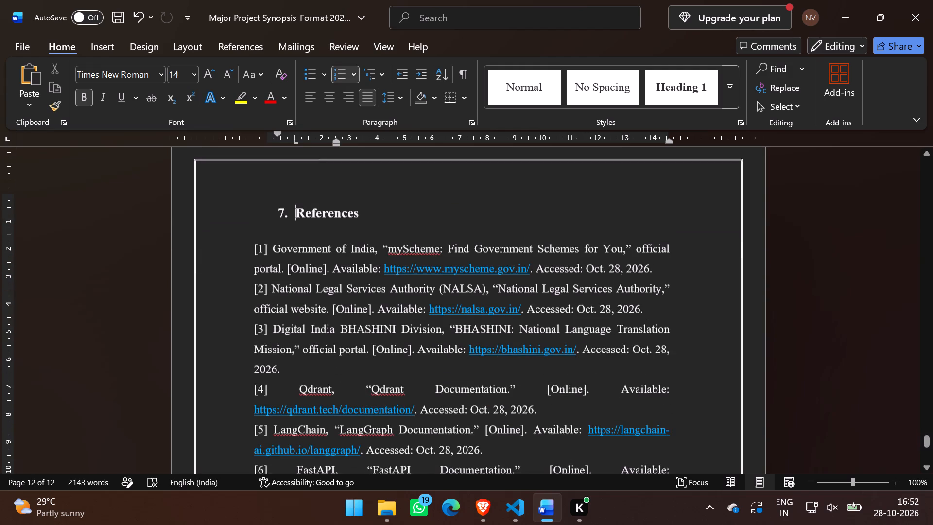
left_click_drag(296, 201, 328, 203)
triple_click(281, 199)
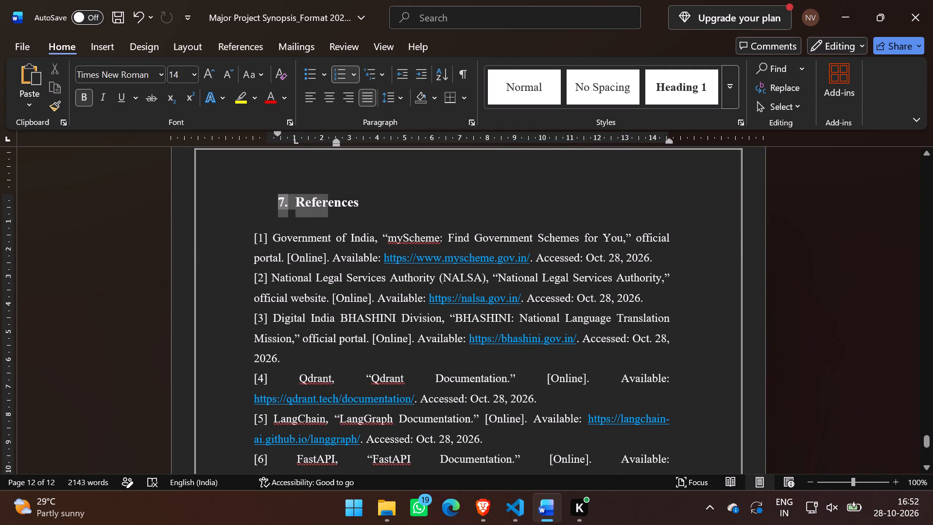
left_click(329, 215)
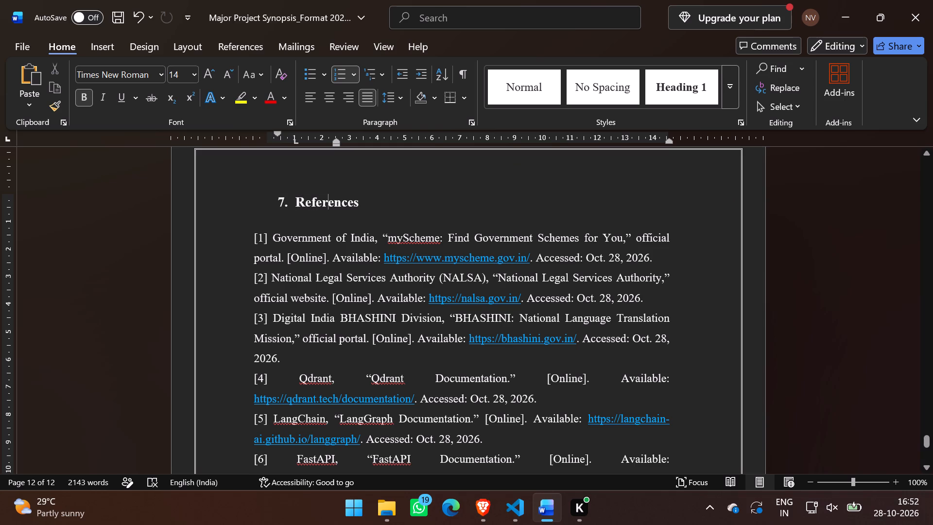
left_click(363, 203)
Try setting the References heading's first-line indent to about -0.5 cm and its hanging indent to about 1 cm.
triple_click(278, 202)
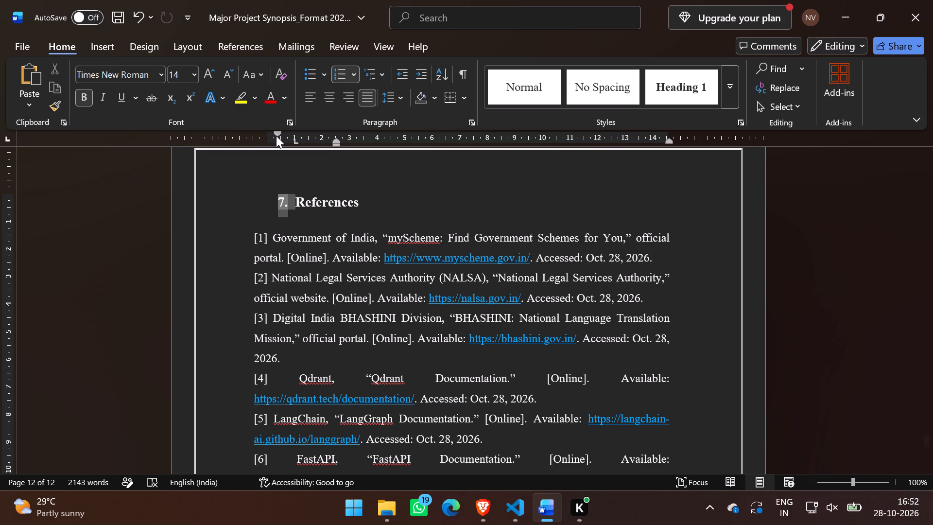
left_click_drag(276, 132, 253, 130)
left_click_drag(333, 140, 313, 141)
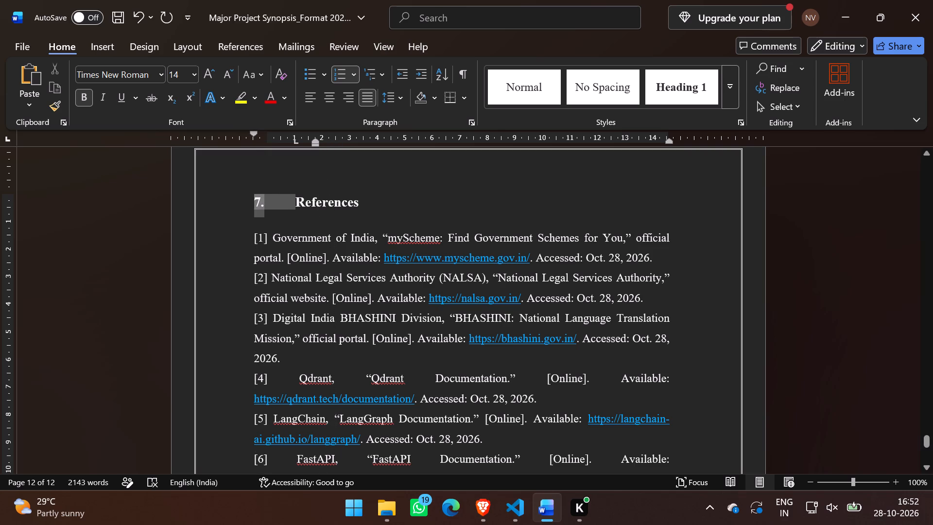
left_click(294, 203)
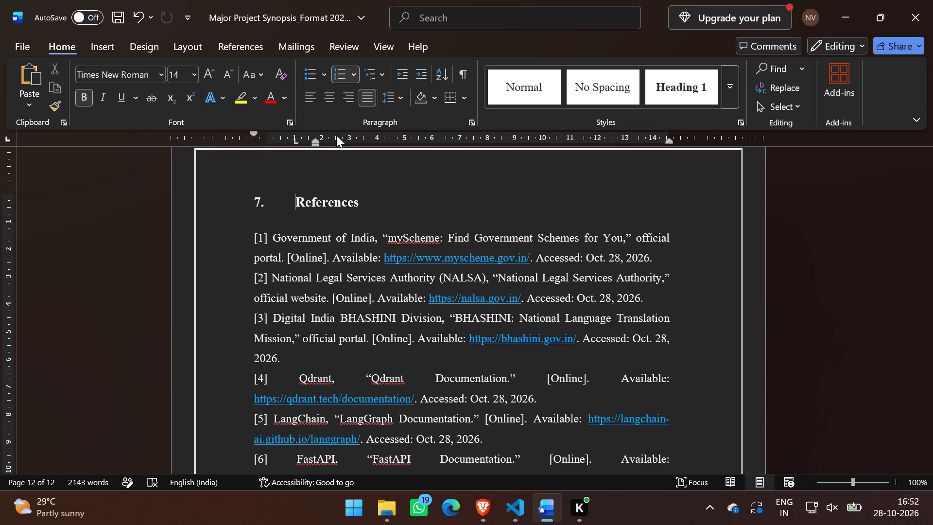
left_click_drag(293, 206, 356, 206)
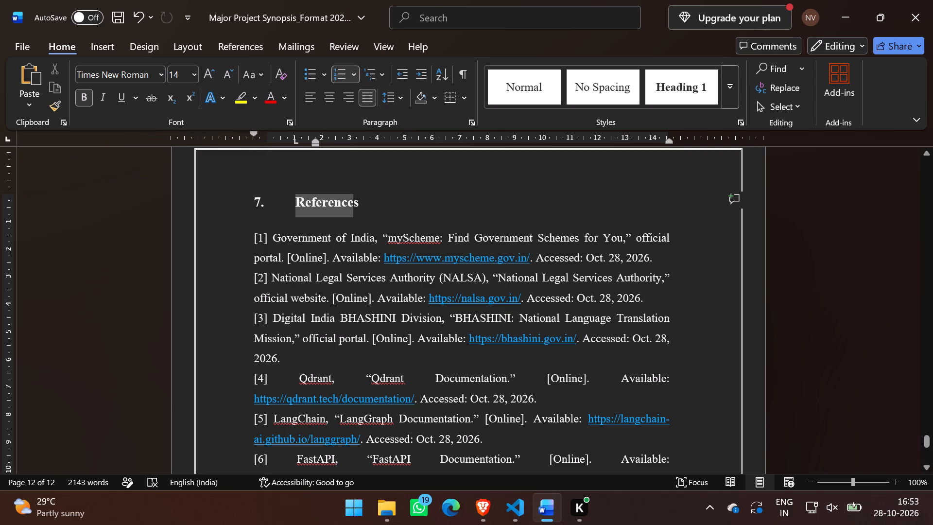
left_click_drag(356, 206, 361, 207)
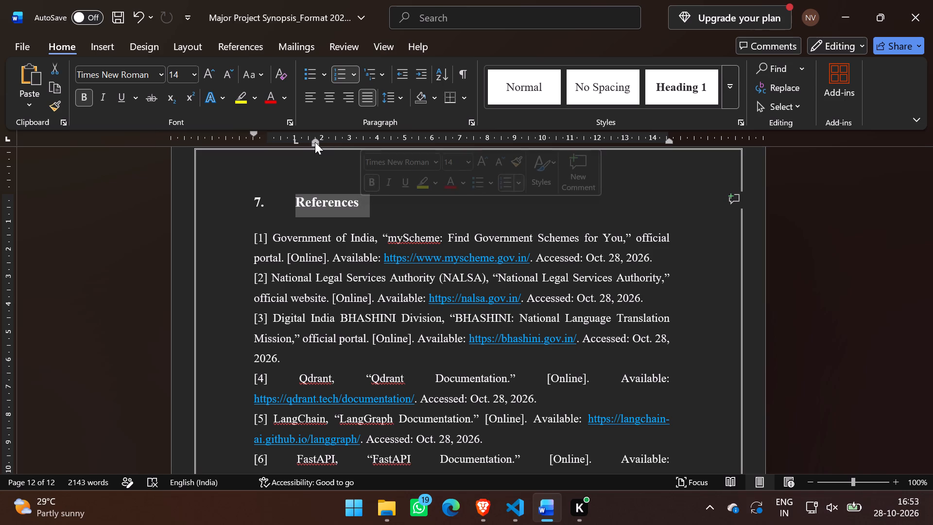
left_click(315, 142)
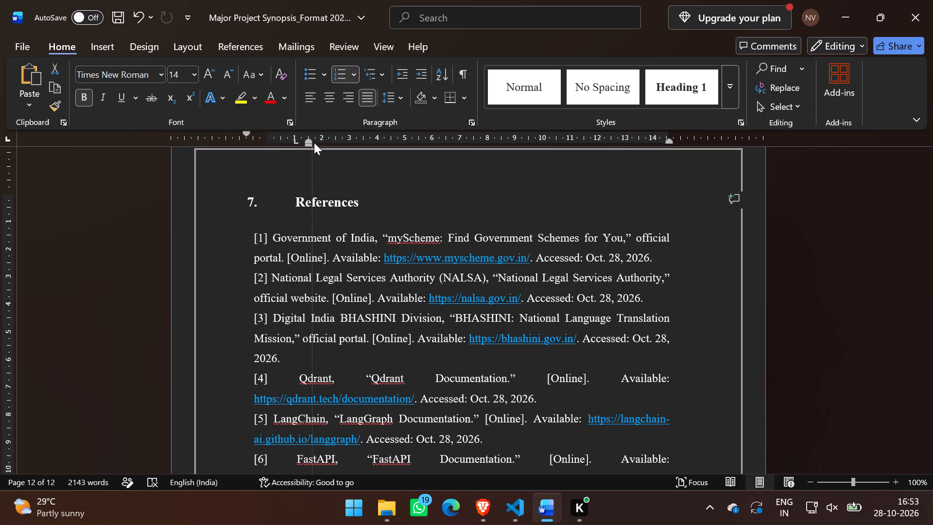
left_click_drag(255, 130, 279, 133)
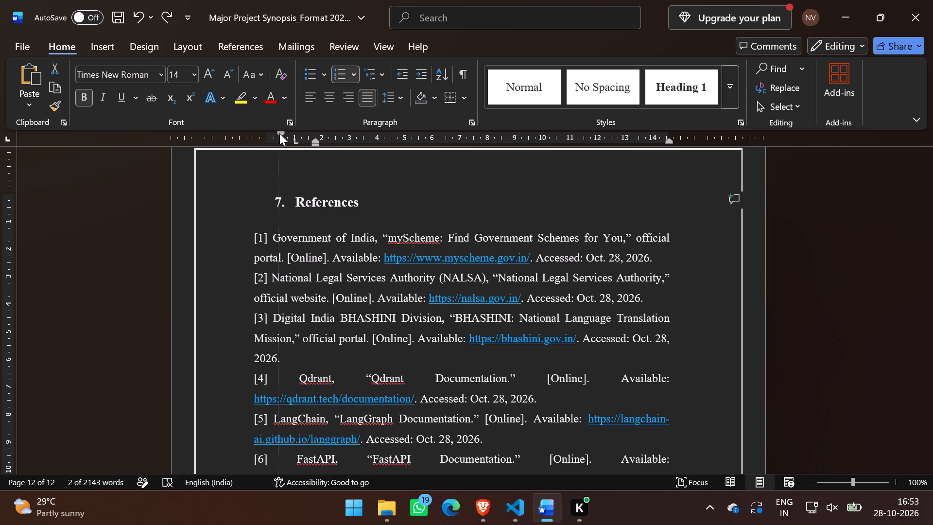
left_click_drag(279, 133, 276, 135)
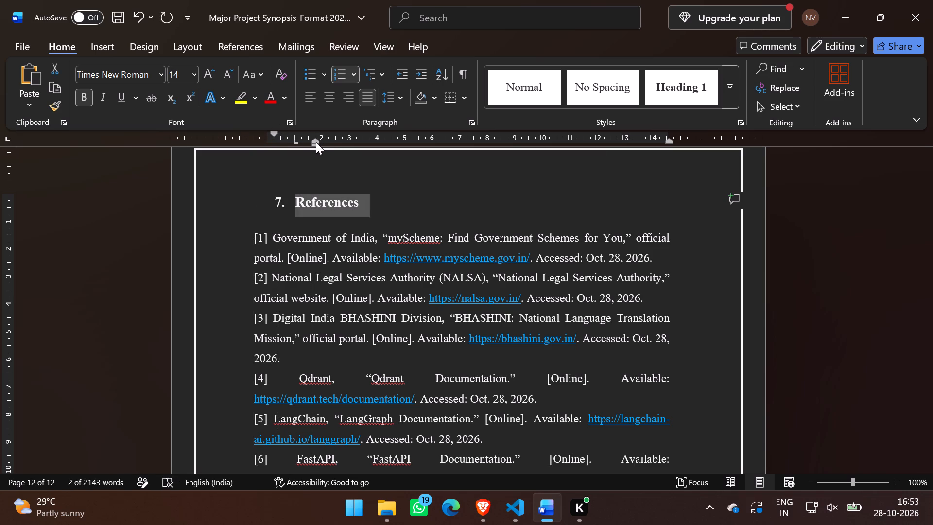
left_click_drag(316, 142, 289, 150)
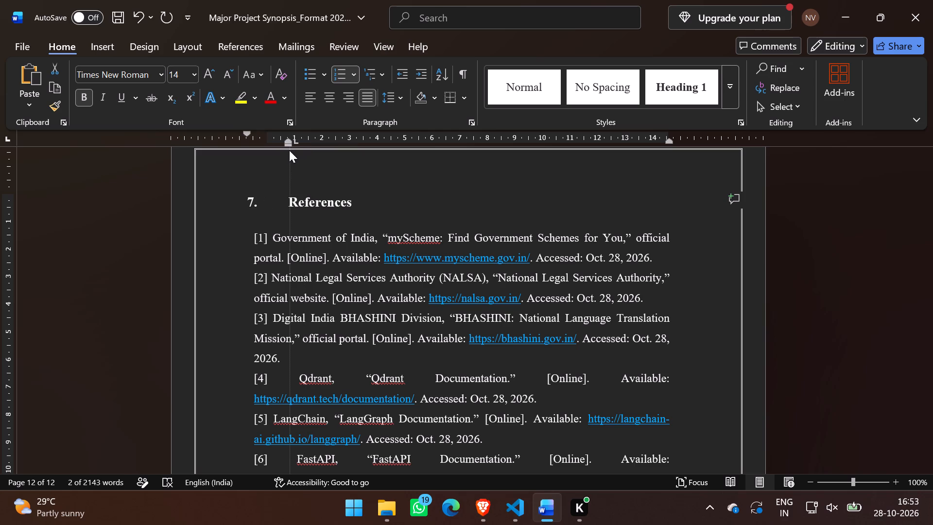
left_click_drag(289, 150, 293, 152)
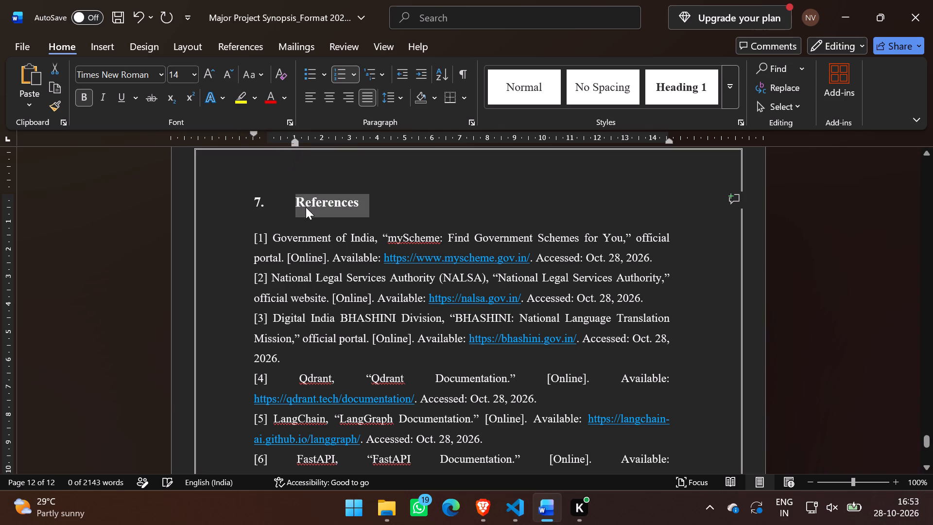
Delete the numbered References heading completely and retype it as "7. References".
left_click(295, 202)
left_click(372, 205)
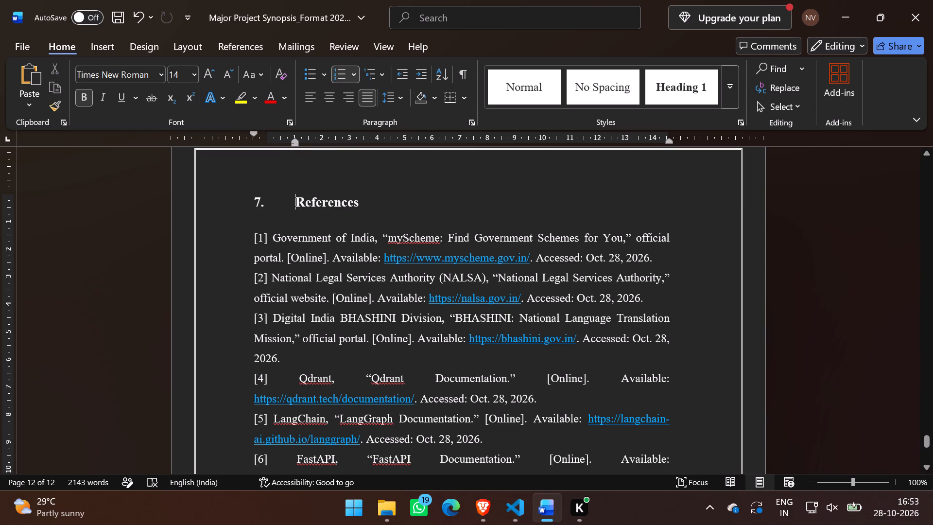
key("BackSpace")
key("BackSpace")
key("BackSpace")
key("BackSpace")
key("BackSpace")
key("BackSpace")
key("BackSpace")
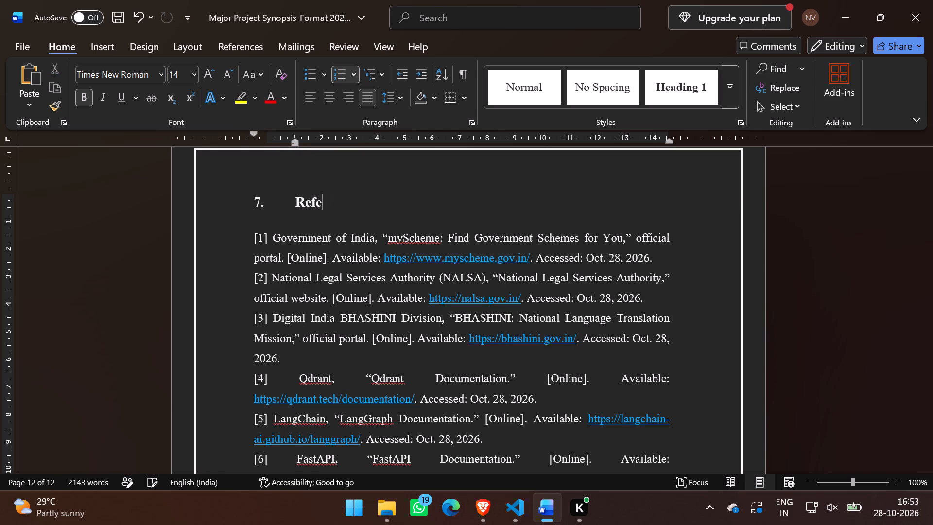
key("BackSpace")
key("BackSpace")
key("BackSpace")
key("BackSpace")
key("BackSpace")
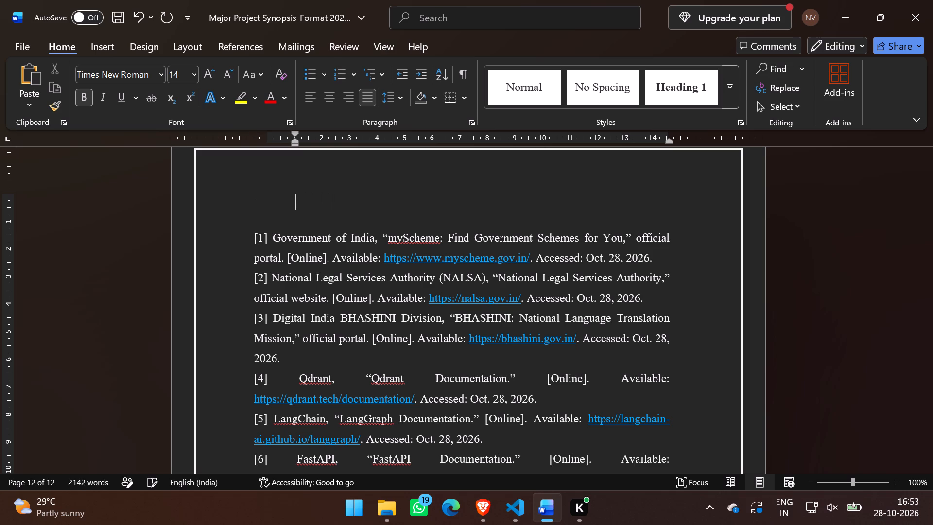
type("7.")
key("space")
type("References")
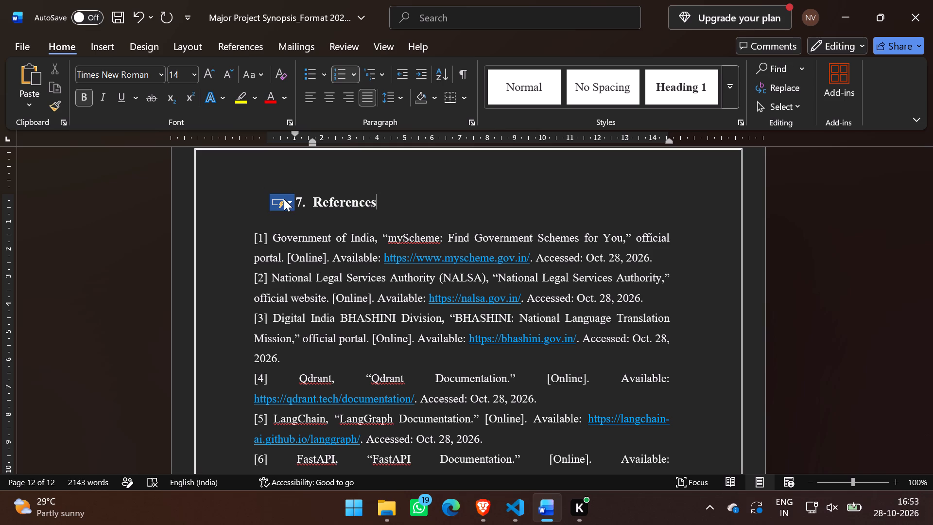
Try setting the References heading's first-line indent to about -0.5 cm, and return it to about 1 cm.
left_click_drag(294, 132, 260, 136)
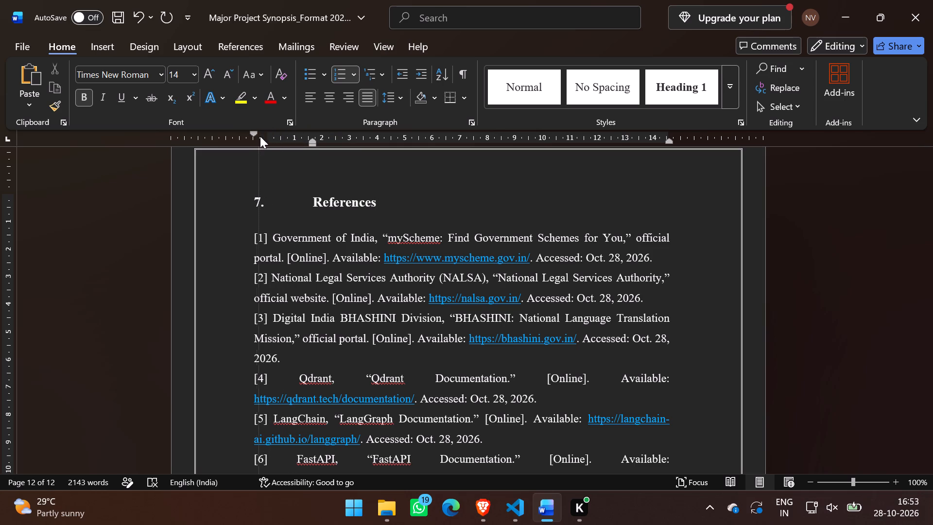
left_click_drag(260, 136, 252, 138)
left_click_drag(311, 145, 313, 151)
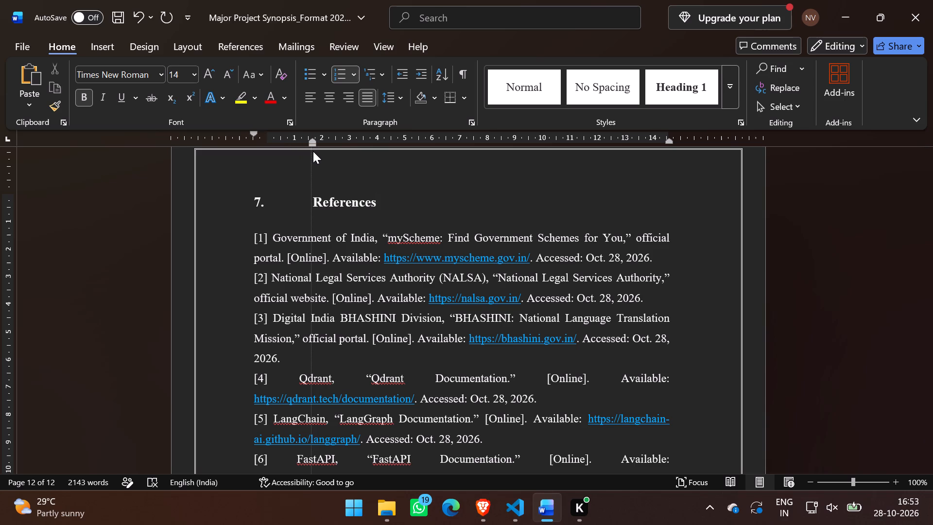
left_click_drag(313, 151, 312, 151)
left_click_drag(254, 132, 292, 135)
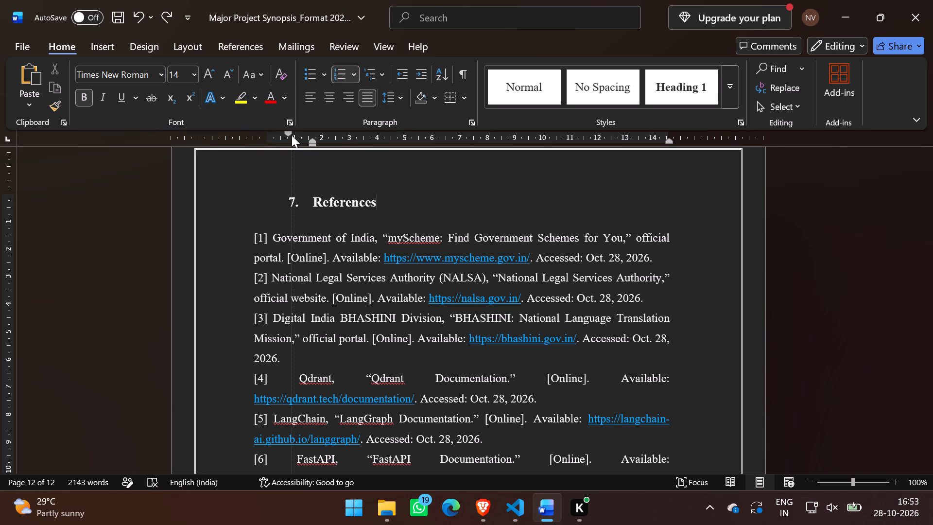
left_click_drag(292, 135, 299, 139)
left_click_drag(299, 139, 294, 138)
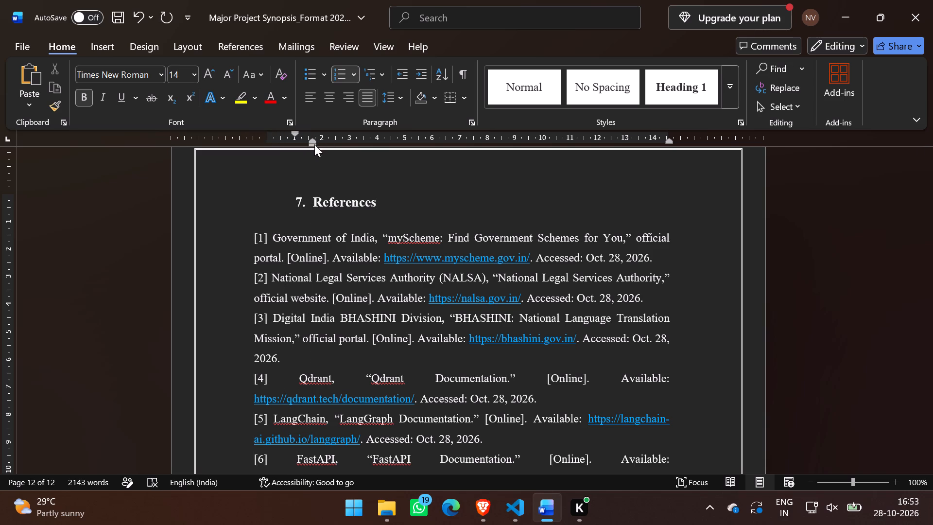
Shift the References heading's whole left indent outward, with the first line at about -0.6 cm and the hanging indent at 0 cm.
left_click_drag(312, 141, 270, 146)
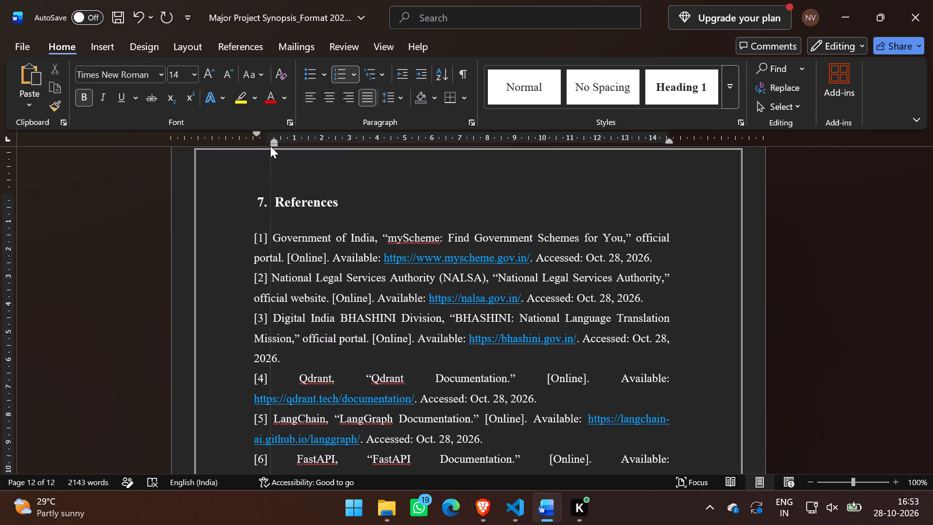
left_click_drag(270, 146, 268, 146)
Review the remaining reference entries and the document's earlier pages, including the cover page.
scroll(452, 271, "down", 1)
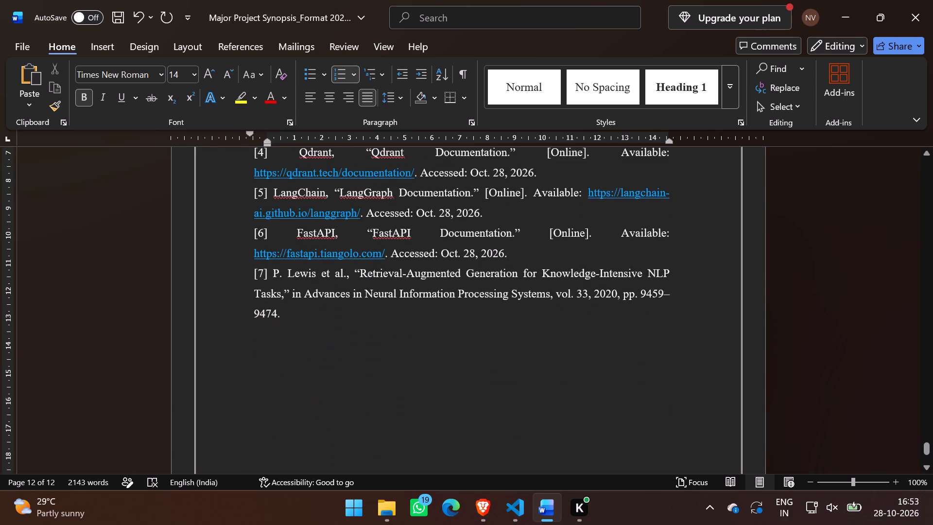
scroll(452, 271, "down", 3)
scroll(452, 271, "up", 4)
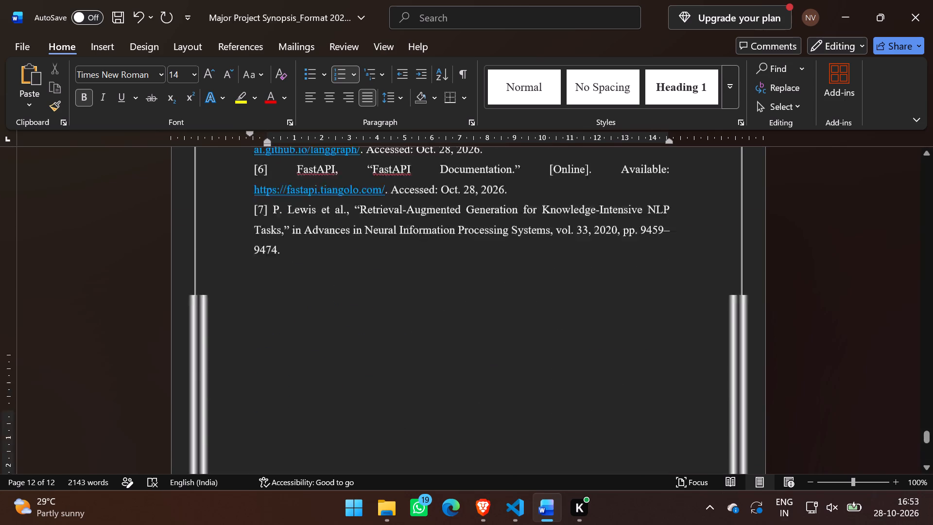
scroll(452, 271, "up", 13)
scroll(452, 271, "up", 10)
scroll(452, 271, "down", 2)
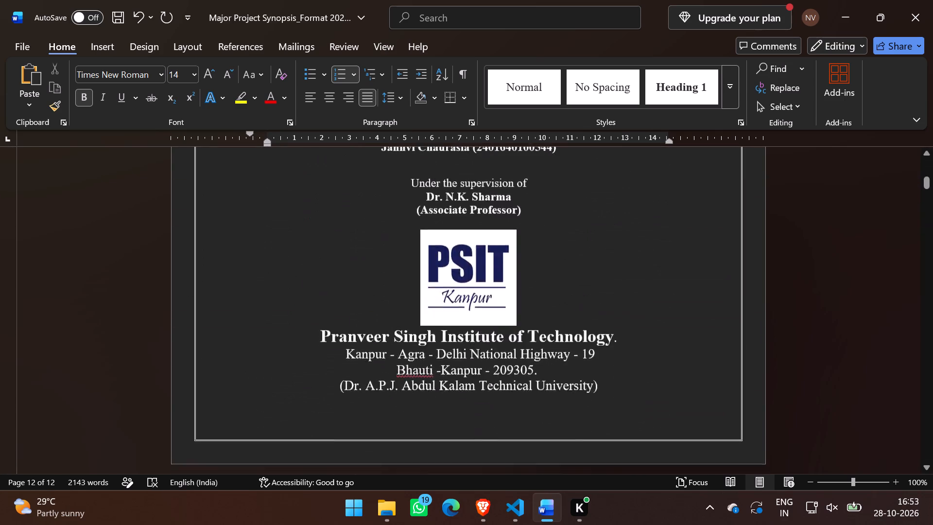
scroll(452, 271, "down", 3)
left_click(455, 292)
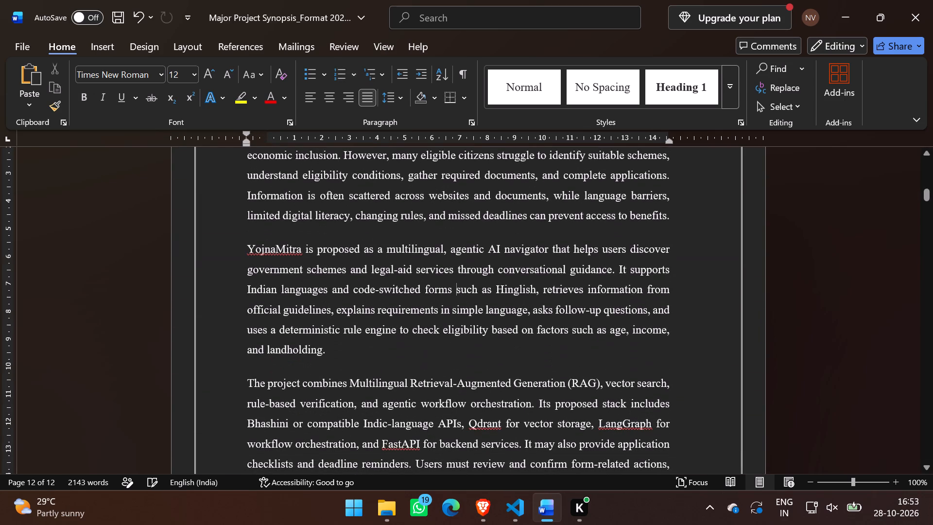
left_click(195, 44)
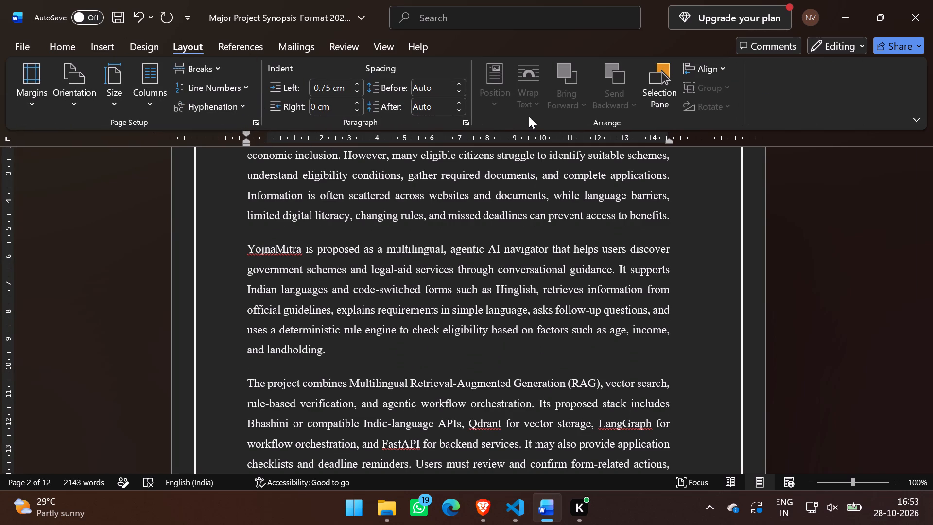
left_click(99, 44)
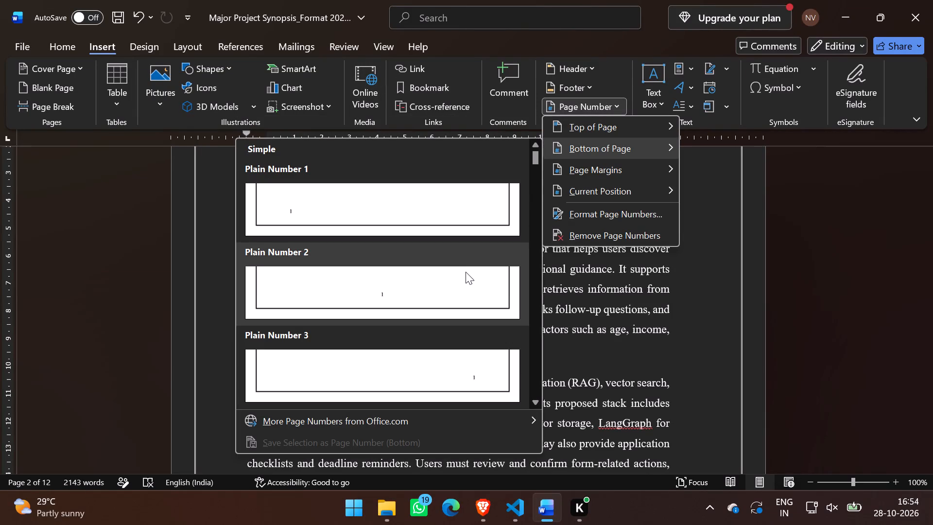
scroll(466, 272, "down", 1)
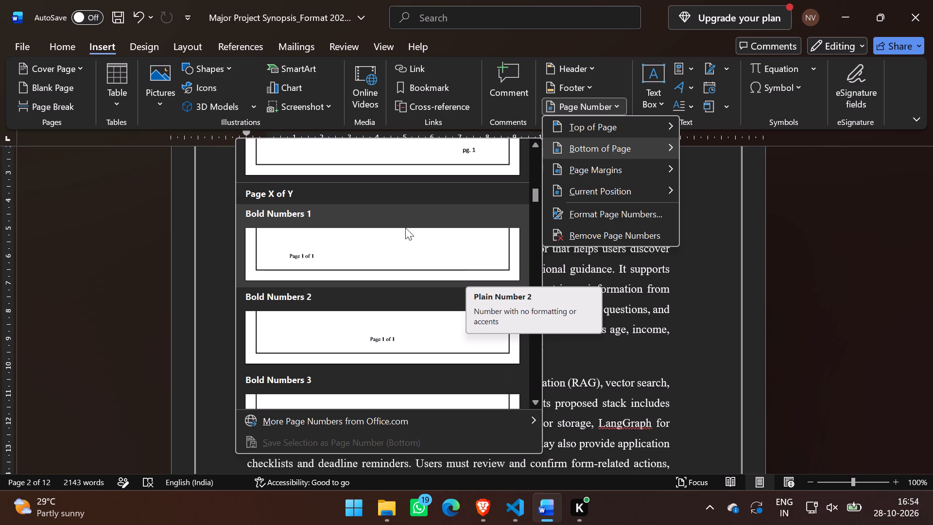
scroll(426, 226, "down", 1)
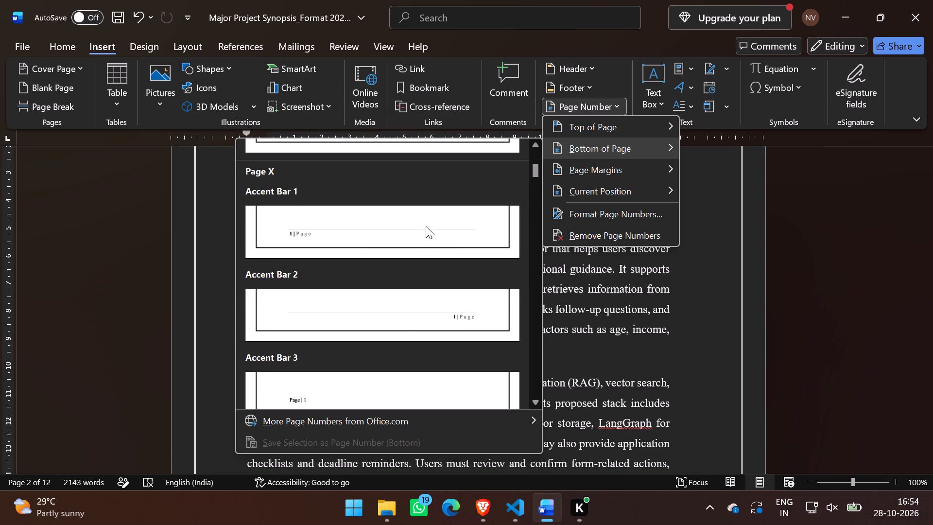
scroll(426, 226, "down", 1)
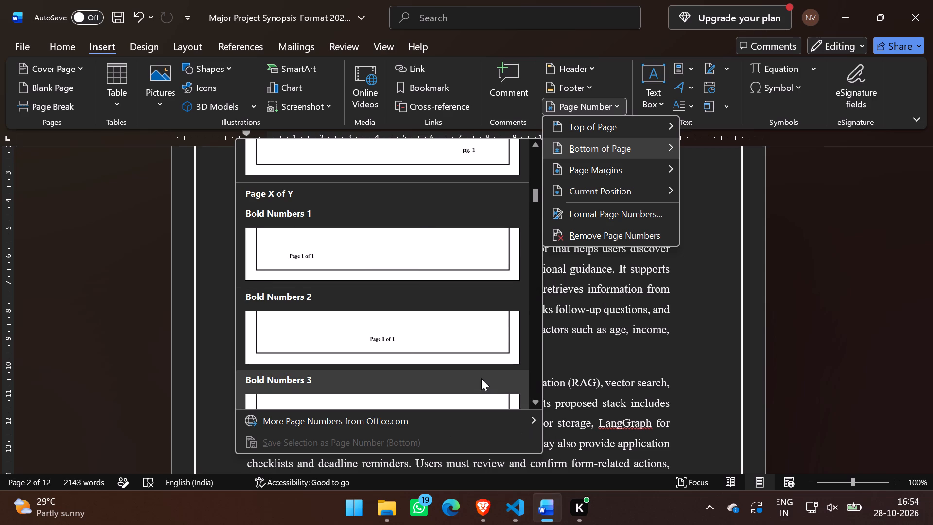
left_click_drag(536, 195, 537, 211)
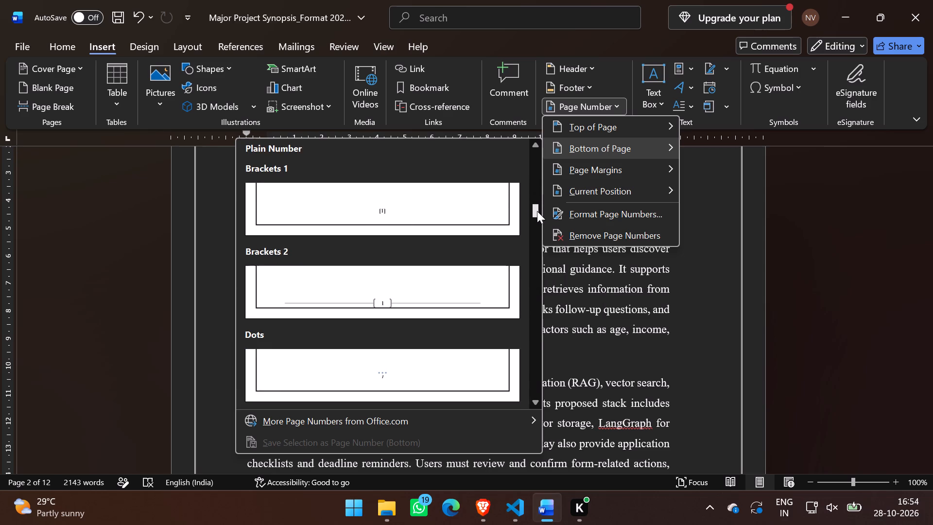
left_click_drag(537, 211, 537, 251)
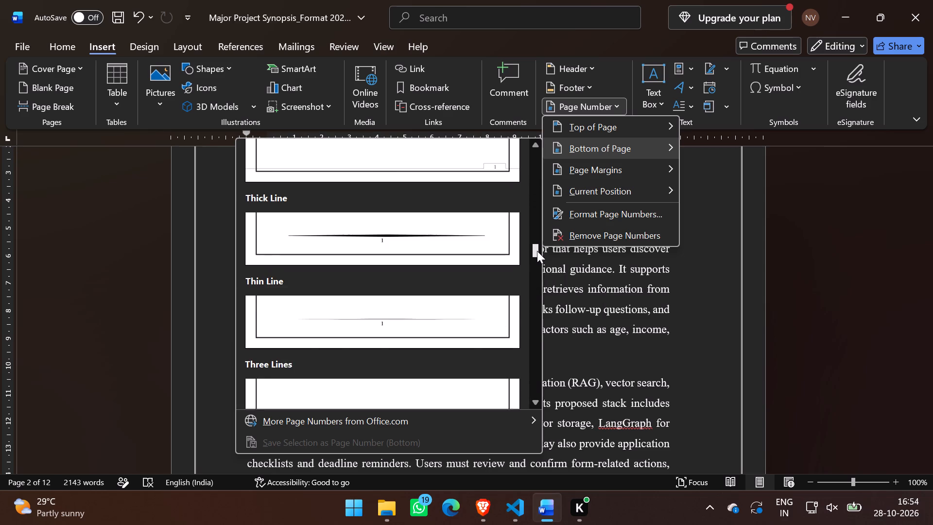
left_click_drag(537, 251, 538, 287)
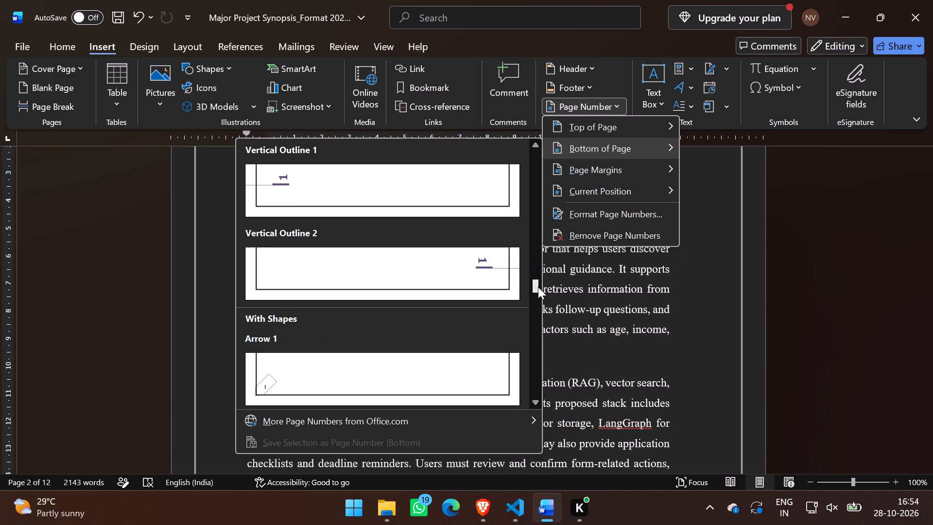
left_click_drag(538, 287, 536, 389)
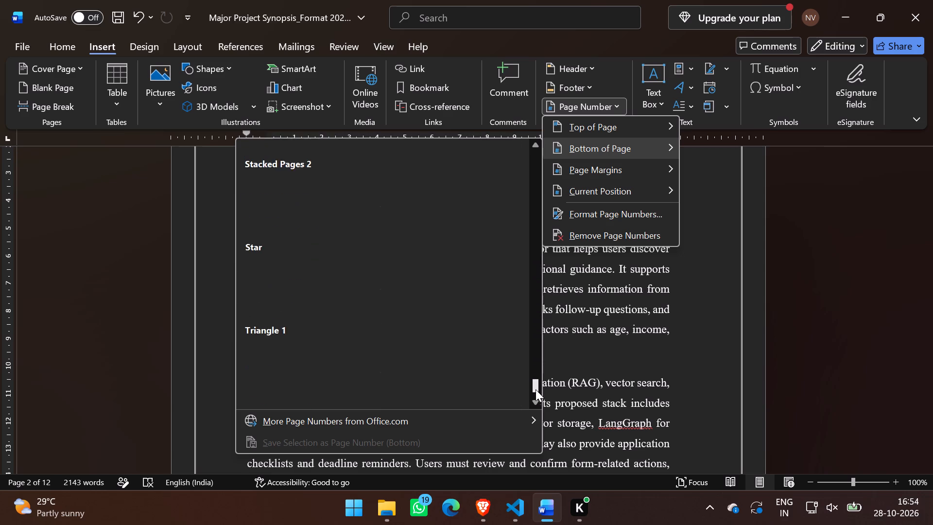
left_click_drag(536, 389, 531, 182)
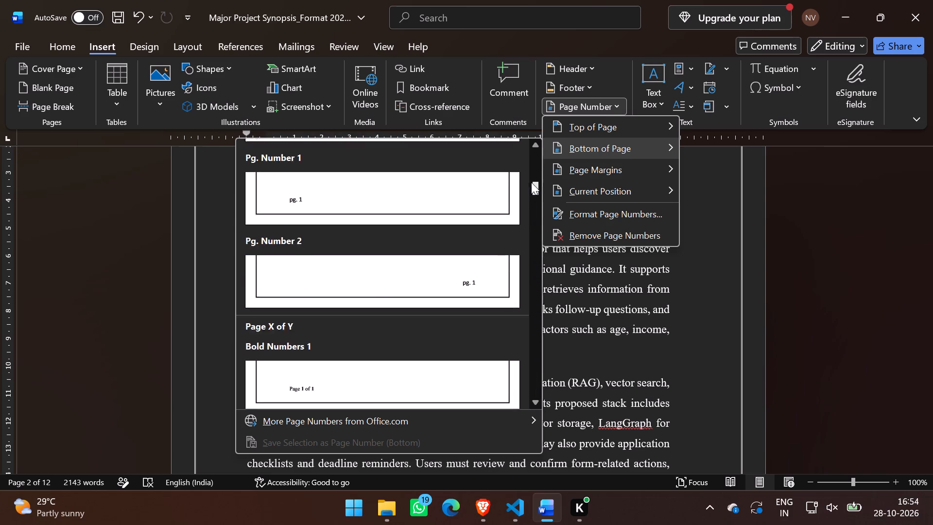
left_click_drag(531, 182, 529, 143)
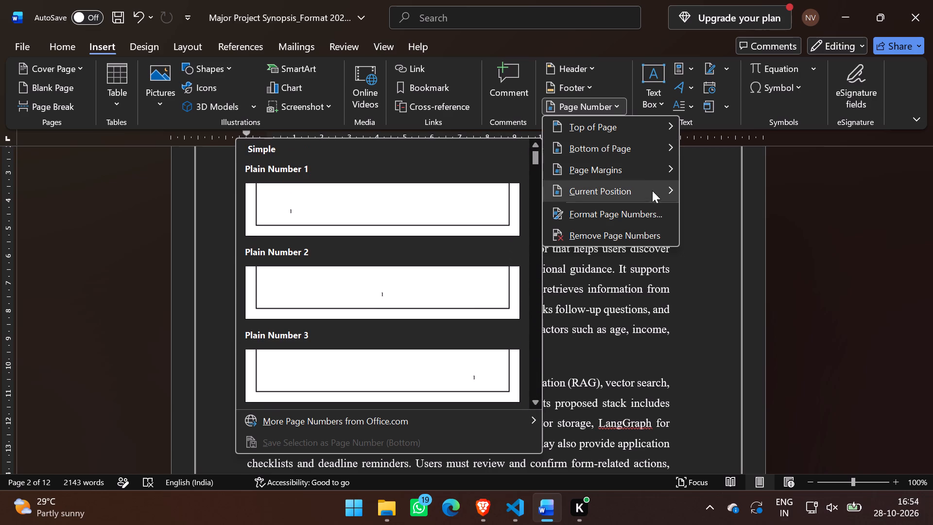
Accept the page number format 1, 2, 3, … with numbering starting at 1.
left_click(650, 213)
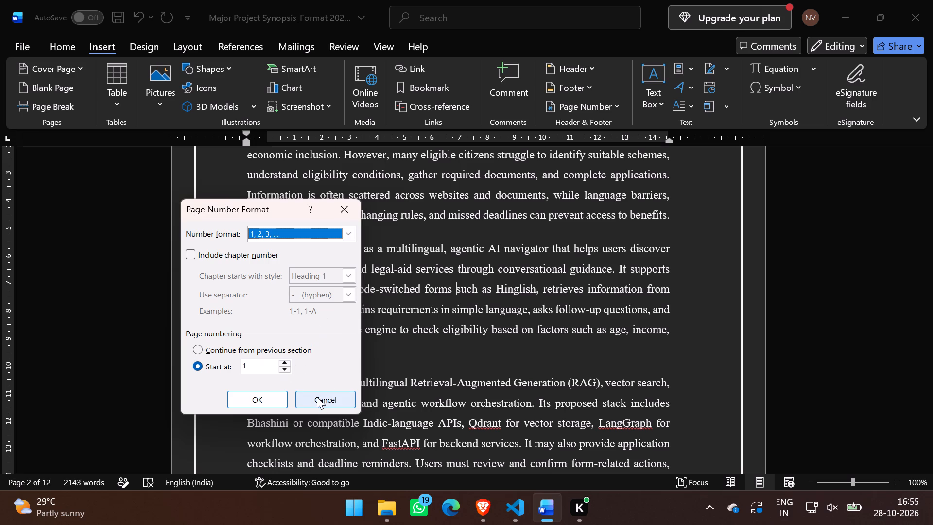
left_click(266, 402)
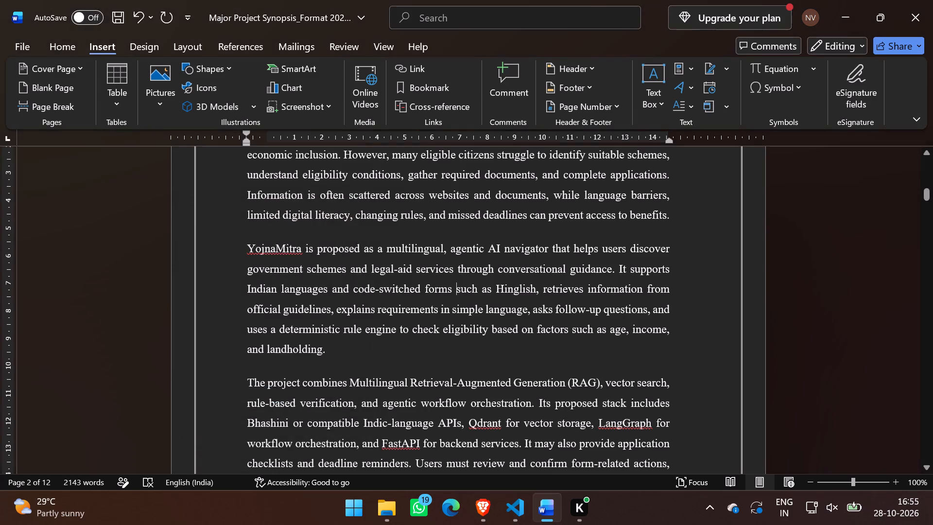
Insert page numbers at the bottom of the pages using the Accent Bar 4 design.
scroll(492, 405, "down", 2)
scroll(492, 405, "up", 1)
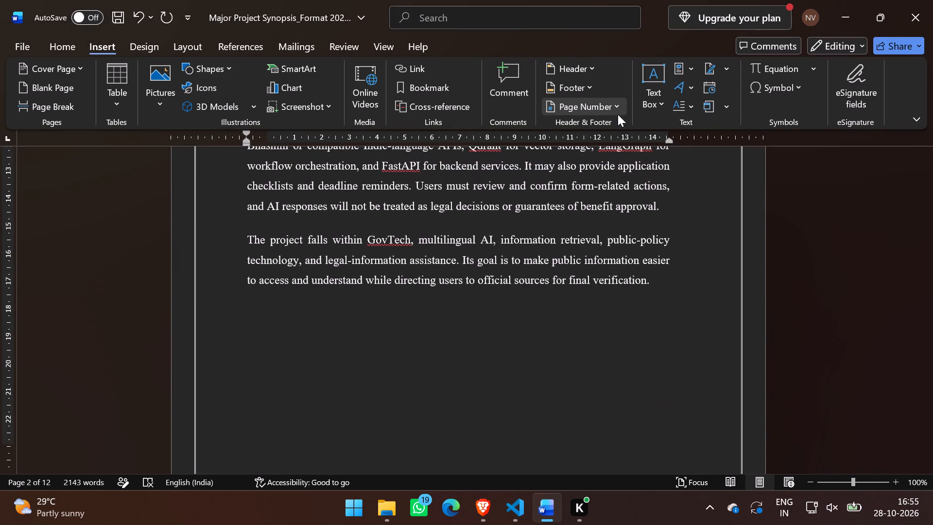
left_click(618, 103)
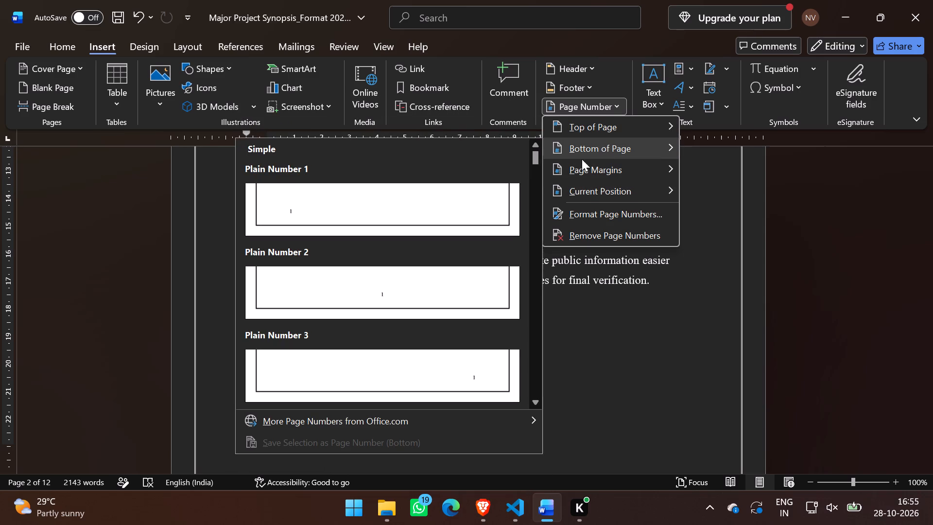
scroll(465, 259, "down", 2)
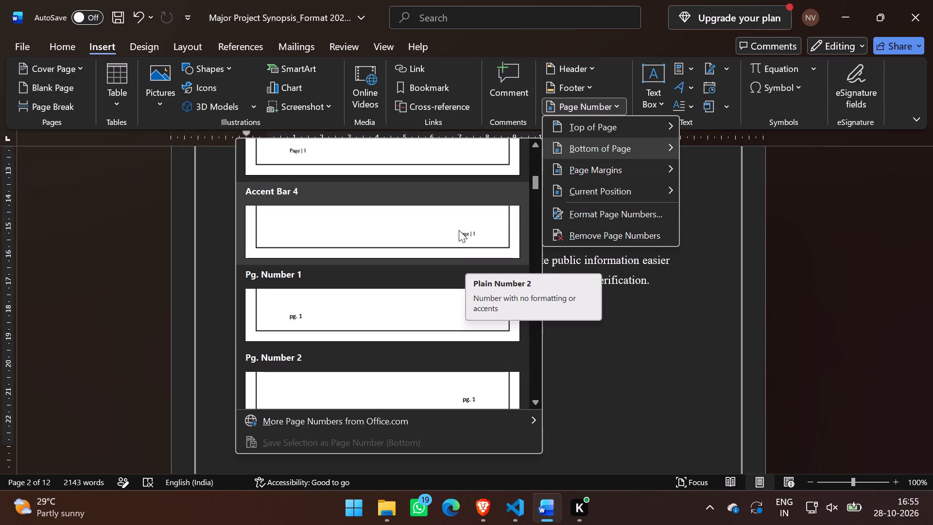
left_click(459, 230)
Check the page footers from the cover page through to the last page of the document.
scroll(654, 360, "up", 3)
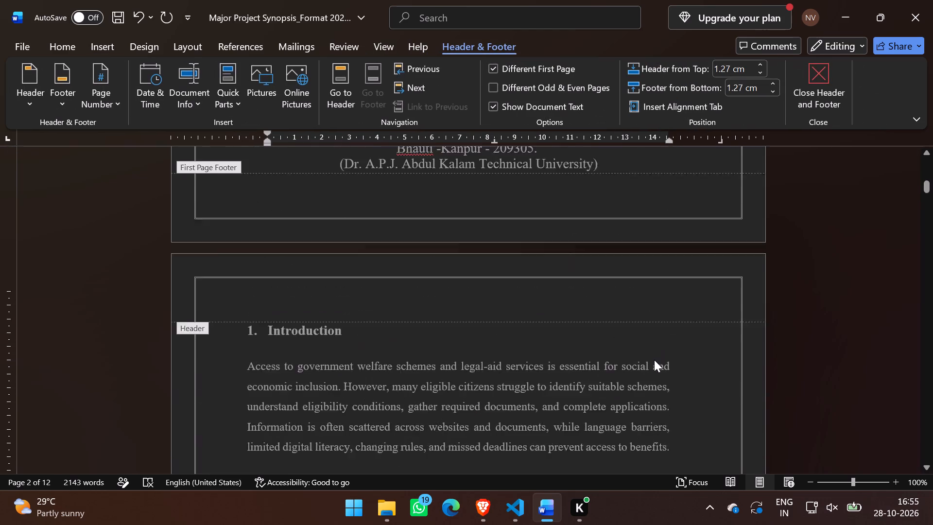
scroll(654, 360, "up", 6)
scroll(654, 360, "down", 4)
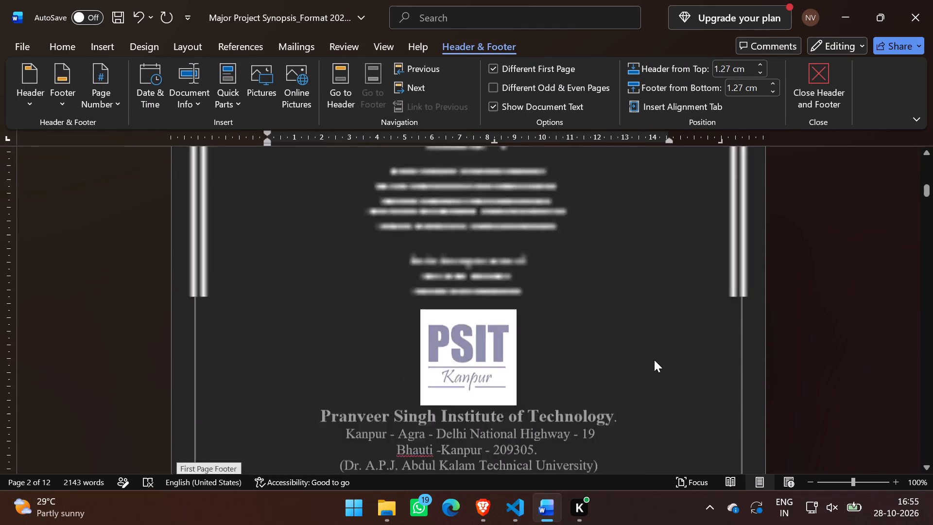
scroll(654, 360, "down", 12)
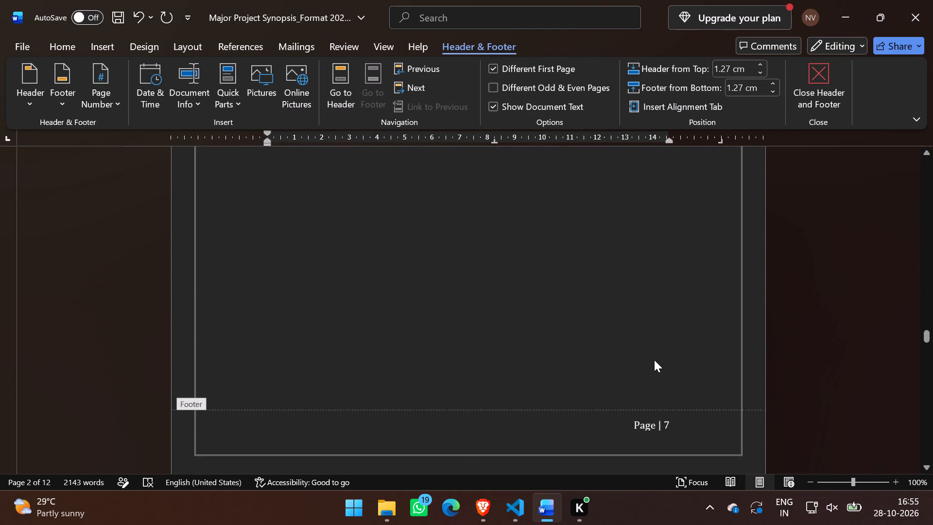
scroll(654, 360, "down", 20)
scroll(654, 360, "down", 8)
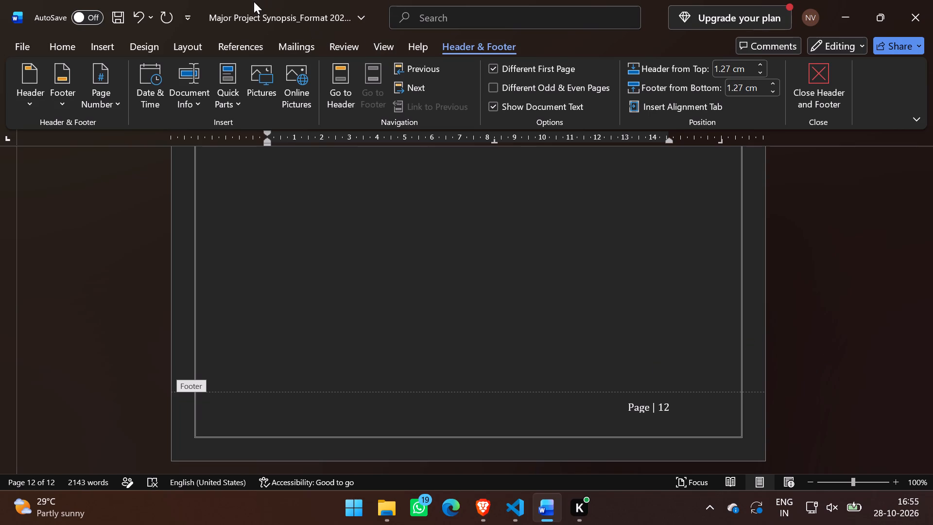
Save the synopsis document with its new page numbers under its existing file name.
left_click(355, 17)
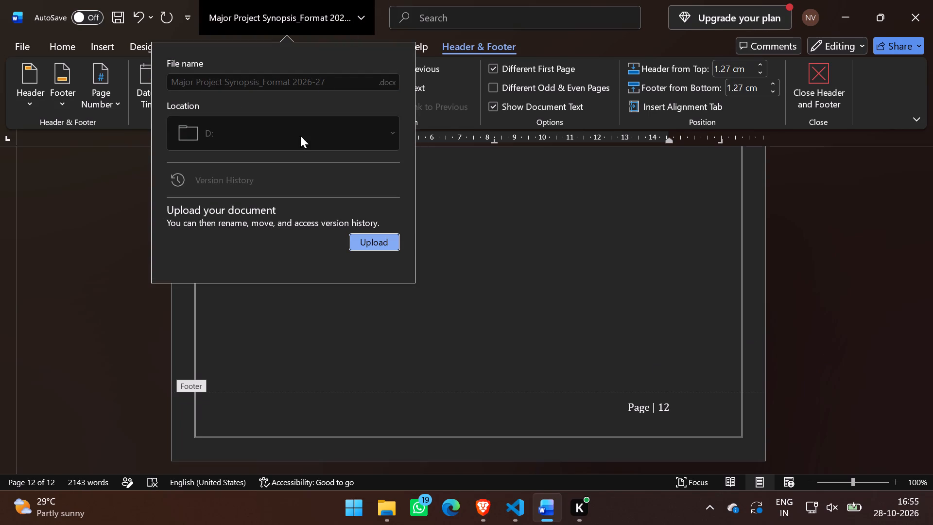
left_click(261, 354)
key("ctrl+s")
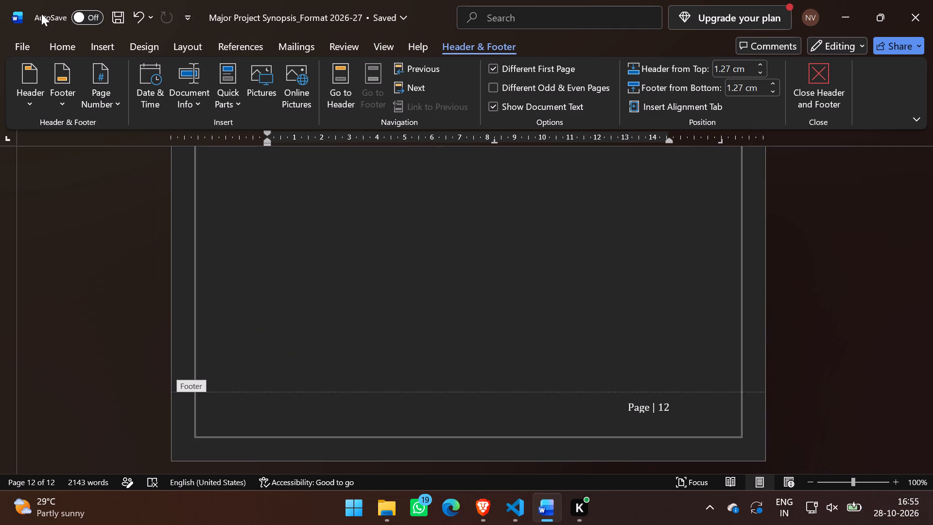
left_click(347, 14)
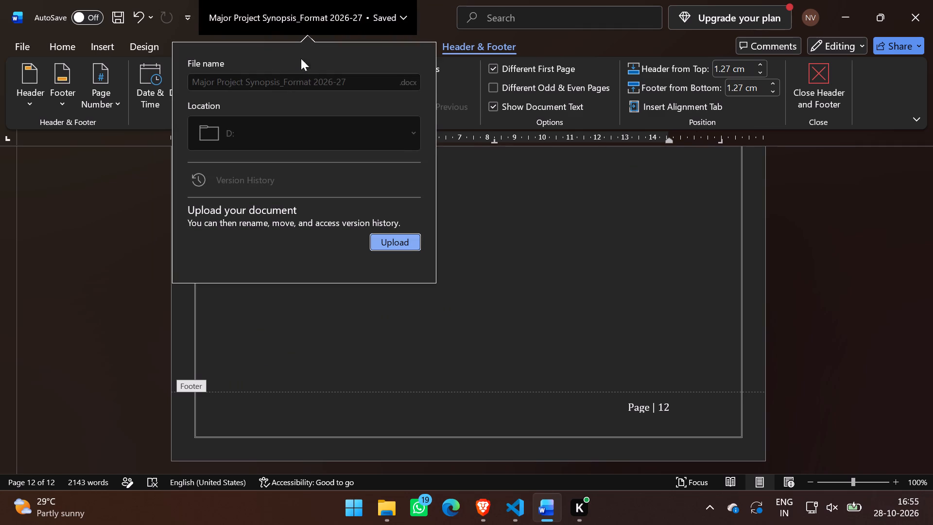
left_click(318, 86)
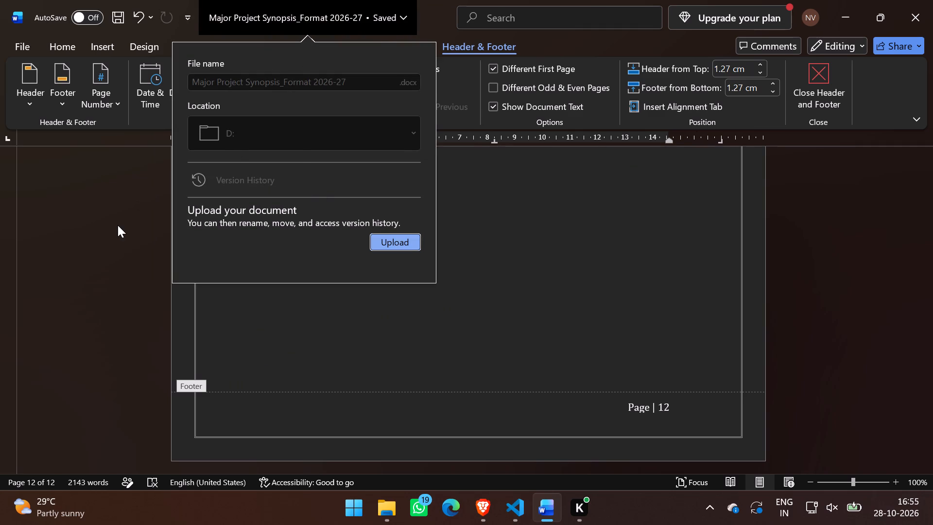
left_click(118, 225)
Save a copy of the document as a PDF named Synopsis in the PDF folder on the D: drive.
left_click(23, 42)
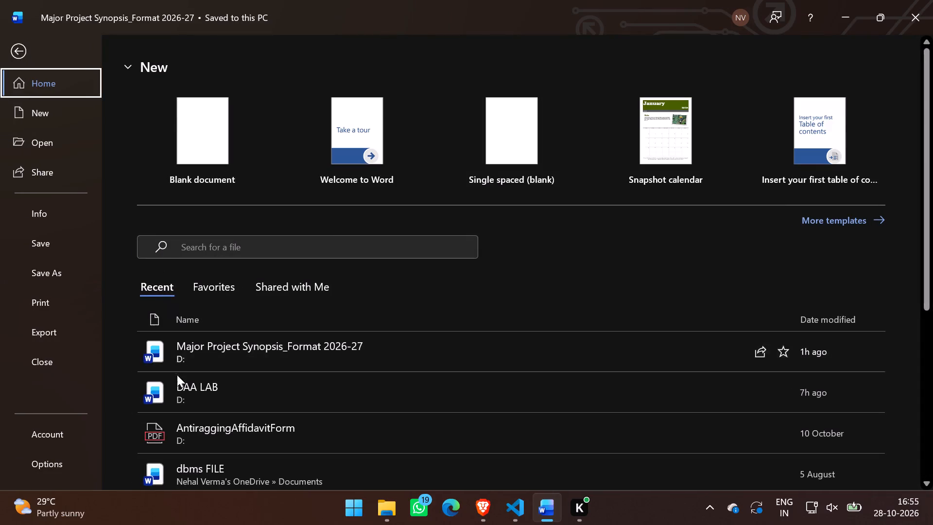
left_click(60, 270)
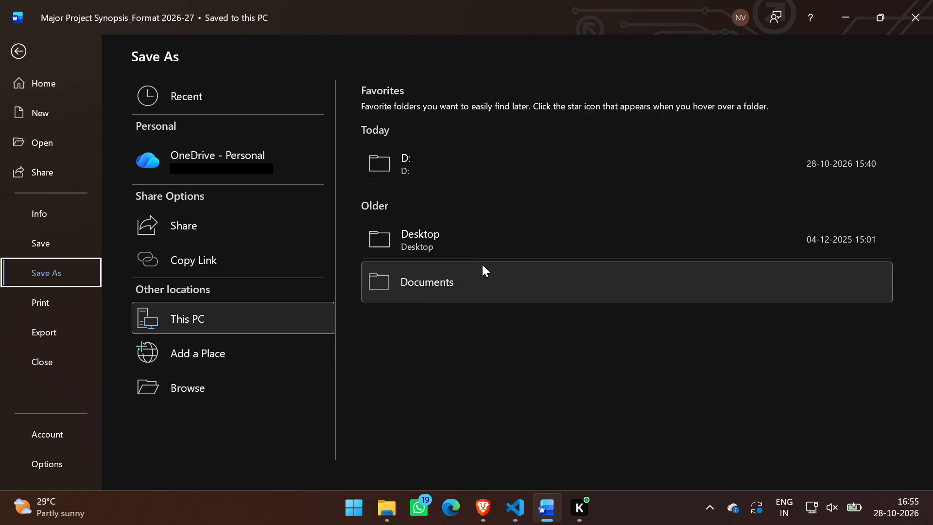
left_click(437, 175)
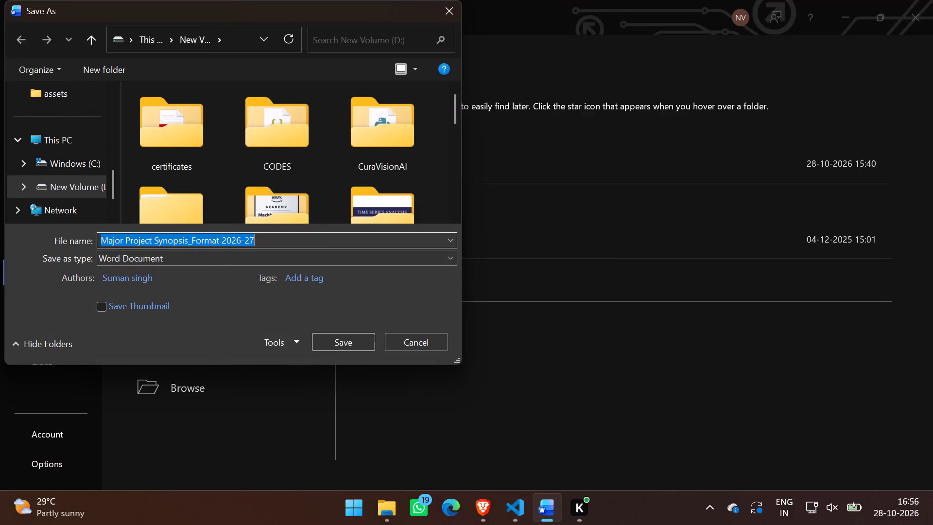
type("Synopsis")
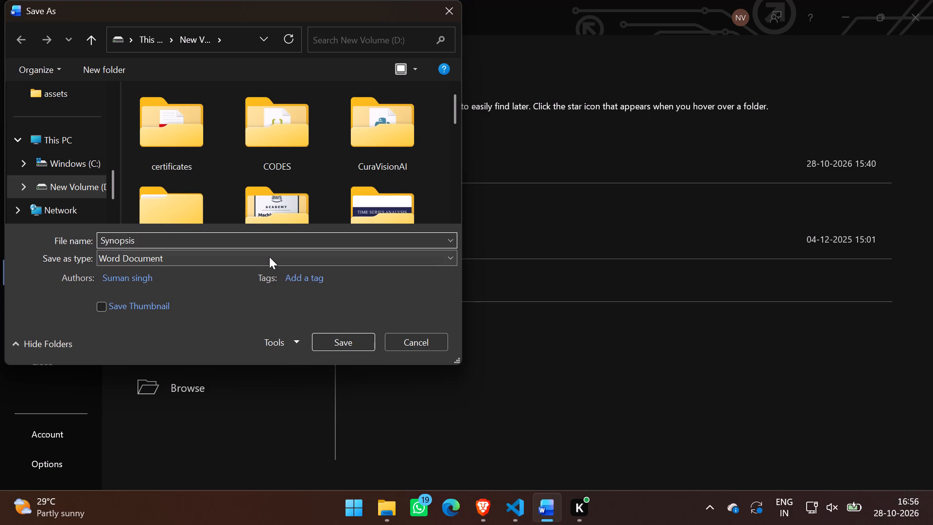
left_click(270, 257)
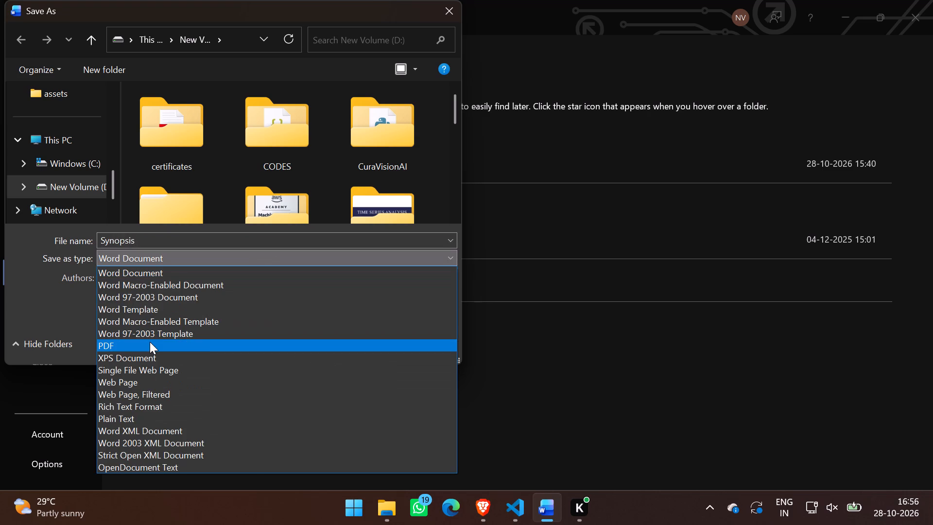
left_click(150, 342)
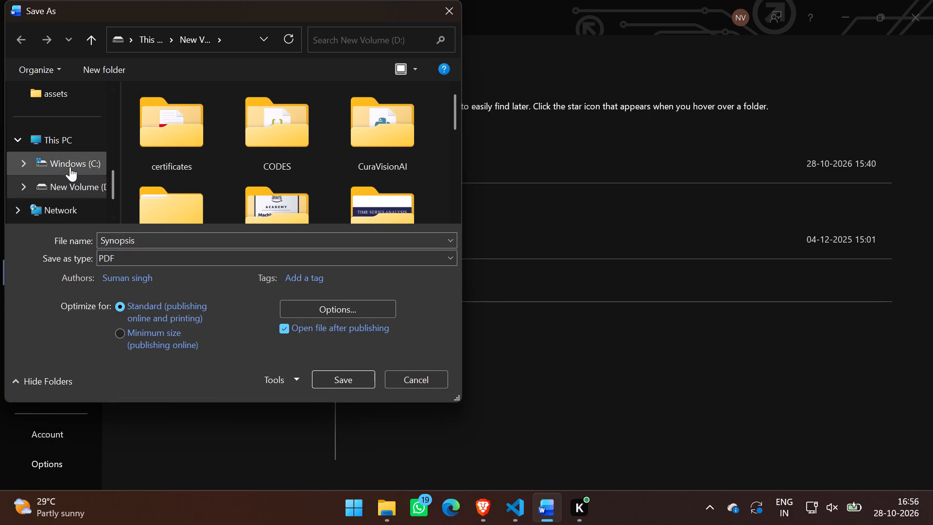
scroll(276, 161, "down", 1)
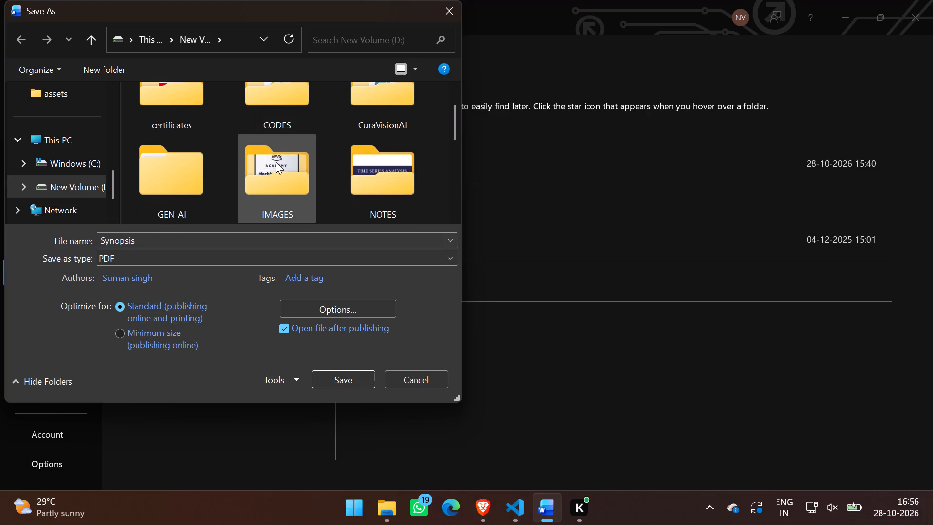
scroll(276, 161, "down", 1)
left_click(276, 161)
scroll(276, 161, "up", 1)
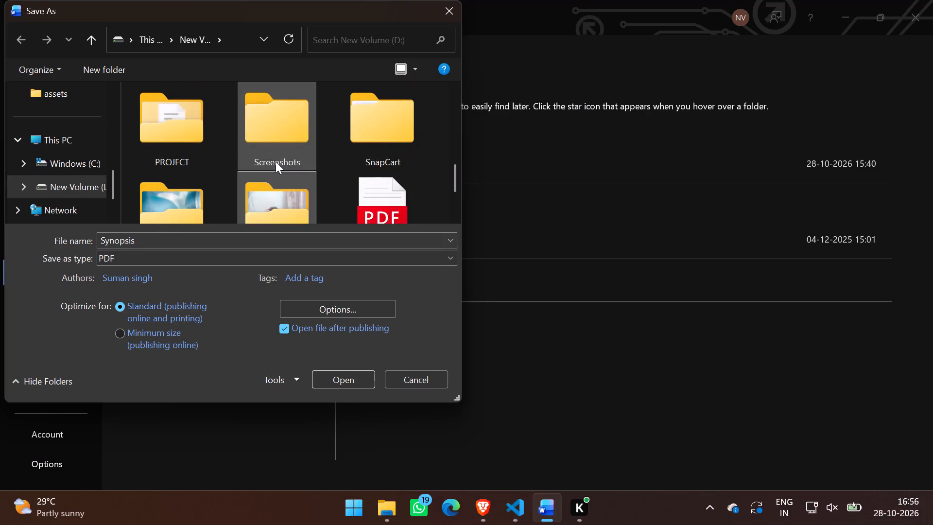
scroll(276, 161, "up", 2)
left_click(274, 160)
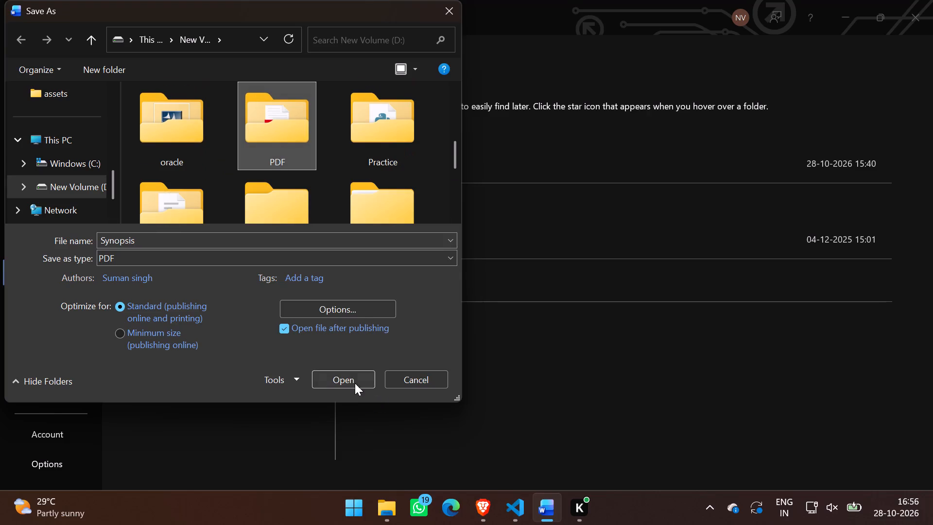
left_click(354, 383)
left_click(351, 381)
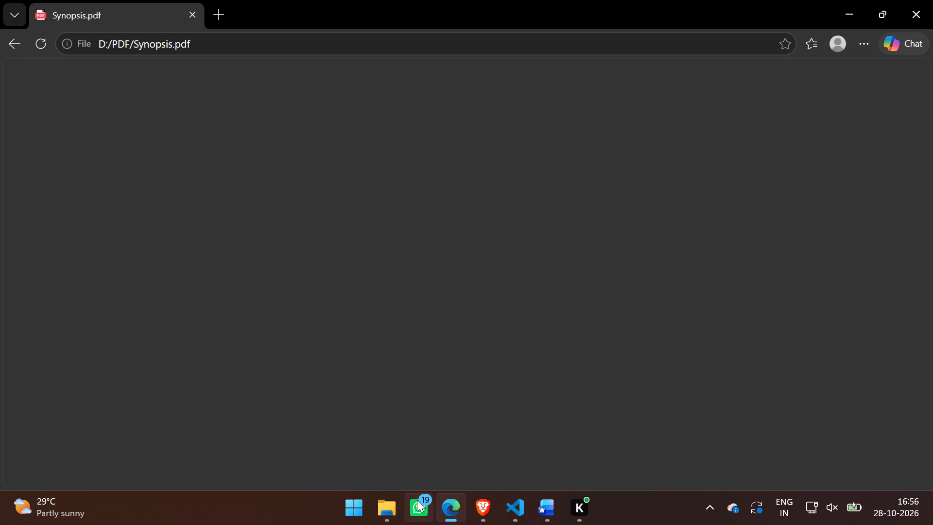
Look through the exported Synopsis PDF in Edge down to its last page, and close it.
scroll(484, 431, "down", 20)
scroll(484, 431, "down", 3)
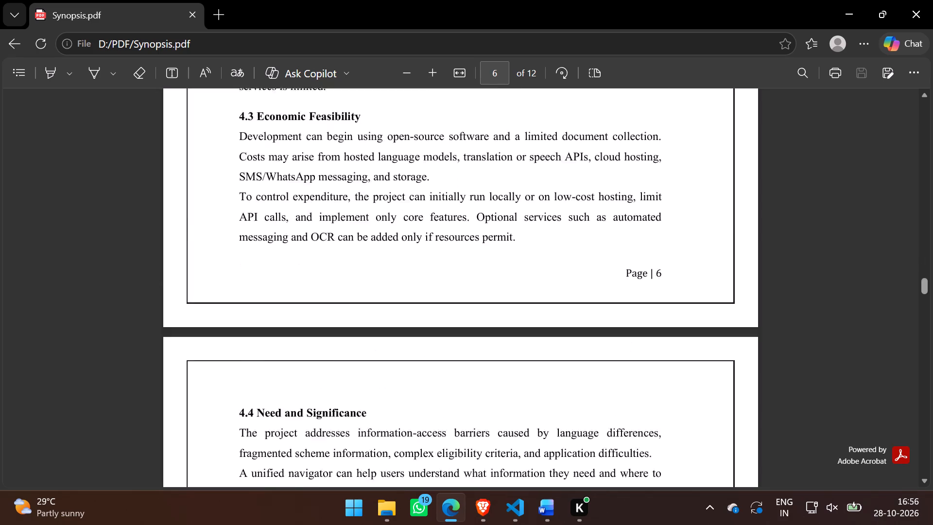
scroll(484, 431, "down", 15)
left_click(908, 2)
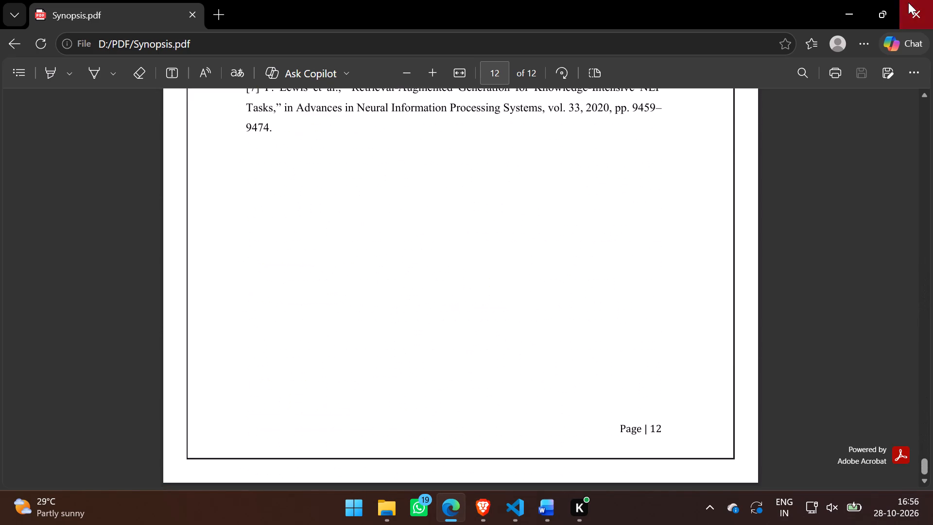
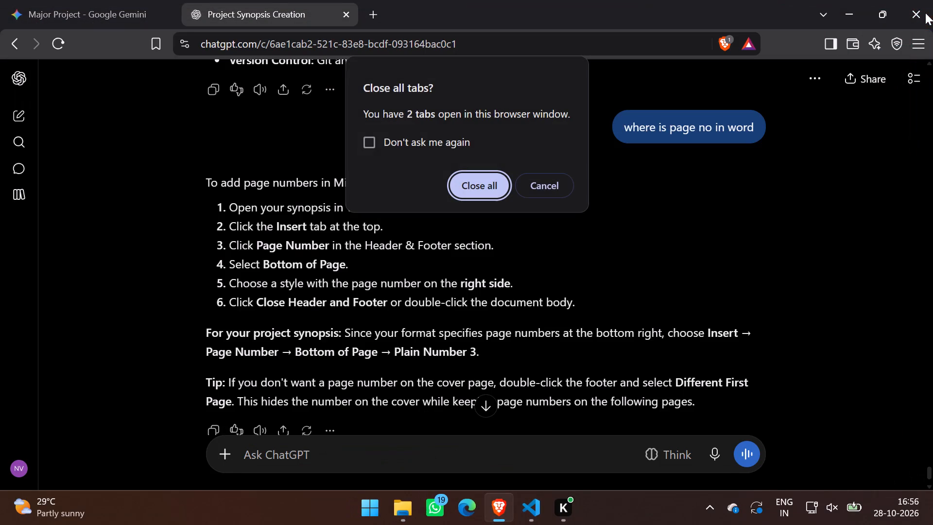
Cancel closing all tabs so that the browser window with the Gemini and ChatGPT tabs stays open.
double_click(545, 193)
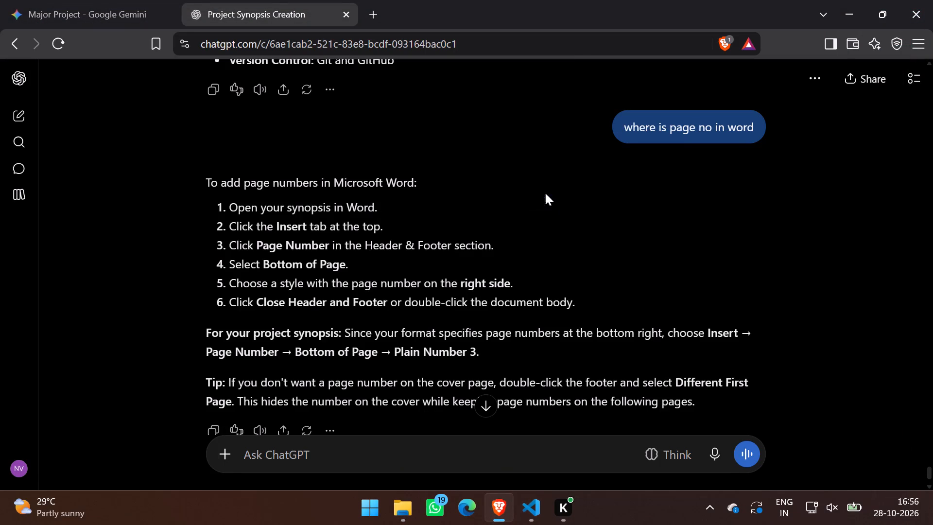